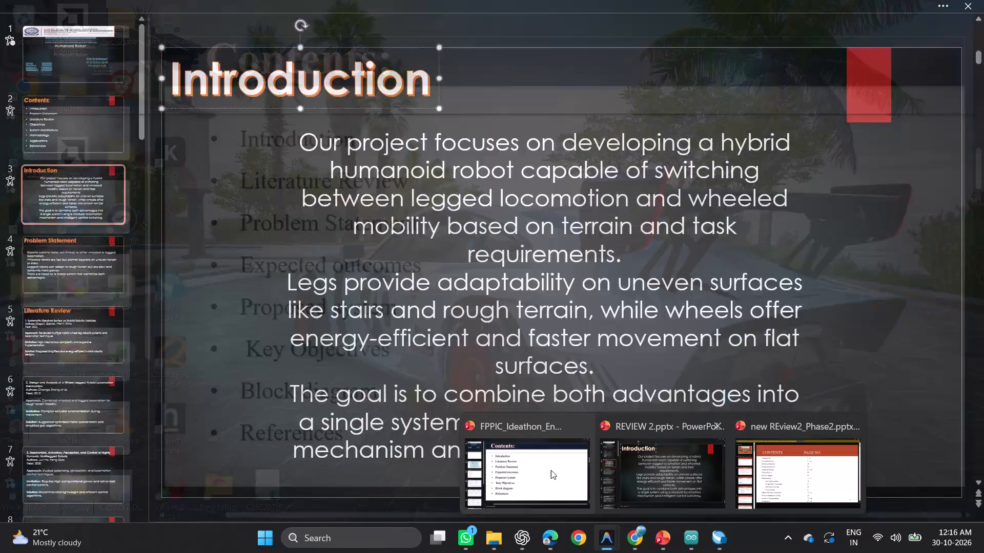
Switch to the FPPIC Ideathon presentation and look through its slides, from the title slide to "Where Can I Use This?".
click(514, 463)
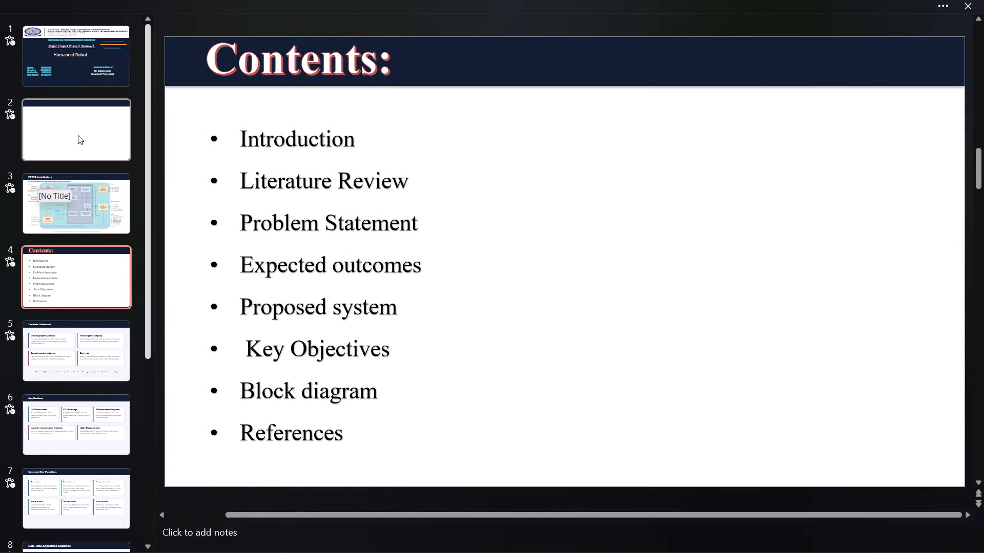
click(61, 219)
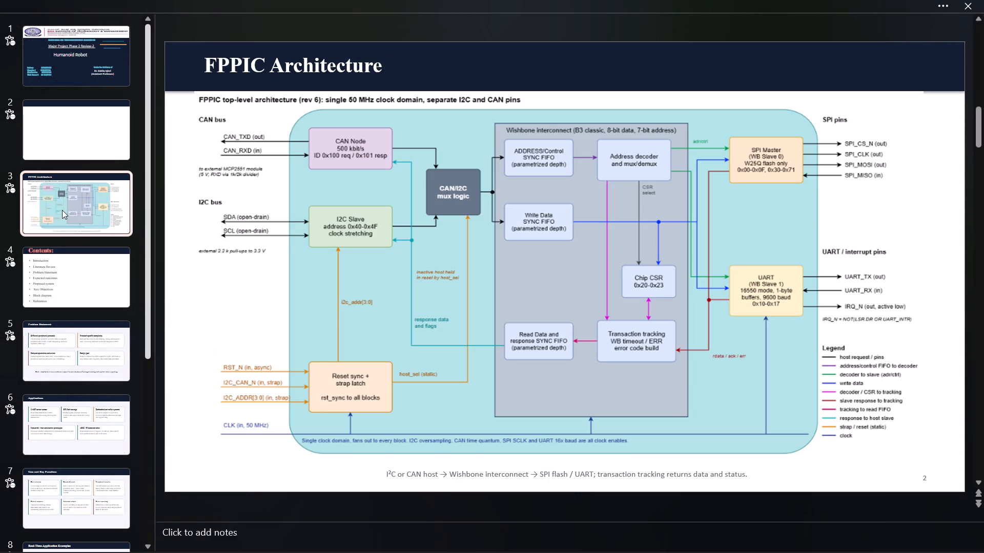
click(355, 67)
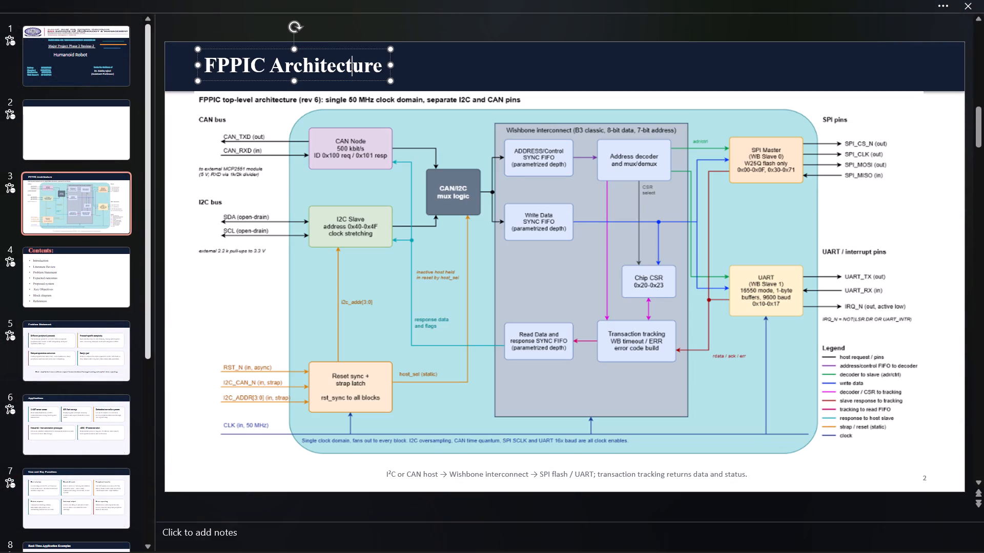
click(87, 130)
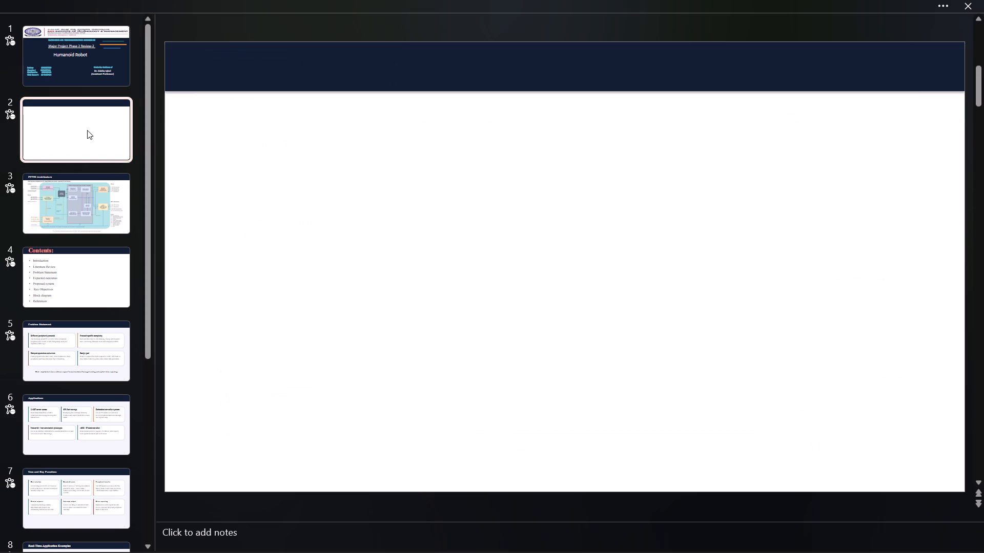
click(83, 73)
click(68, 132)
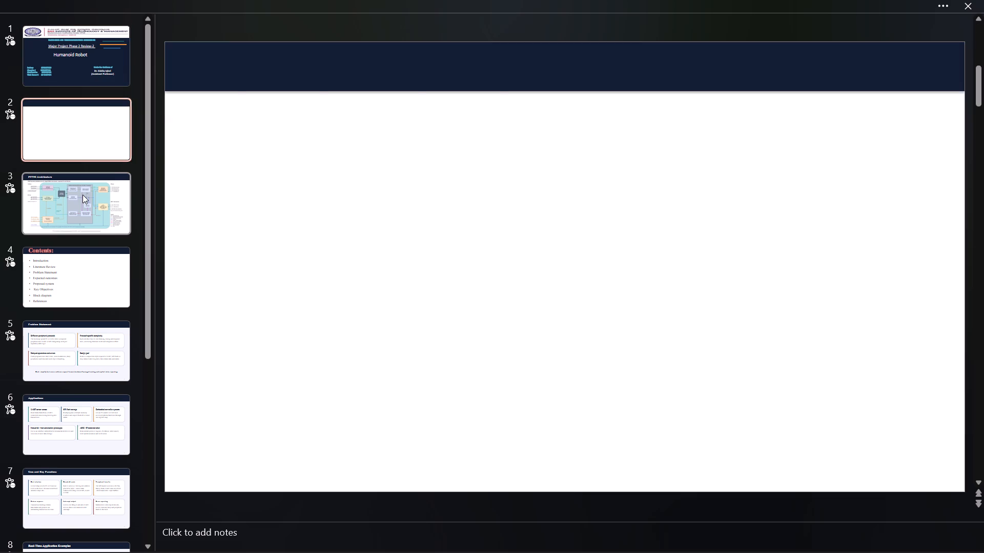
click(83, 196)
click(87, 292)
click(86, 349)
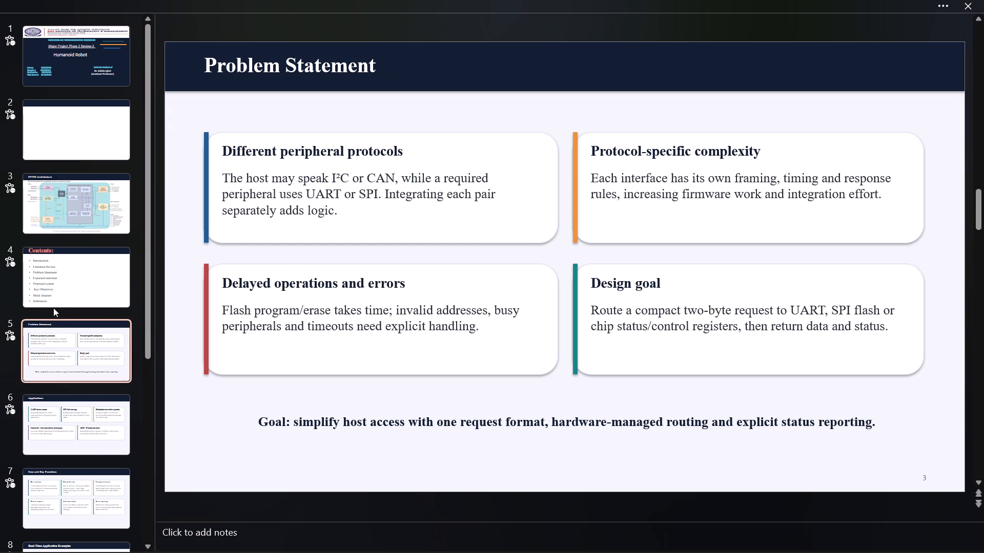
scroll(53, 308, down, 6)
click(62, 381)
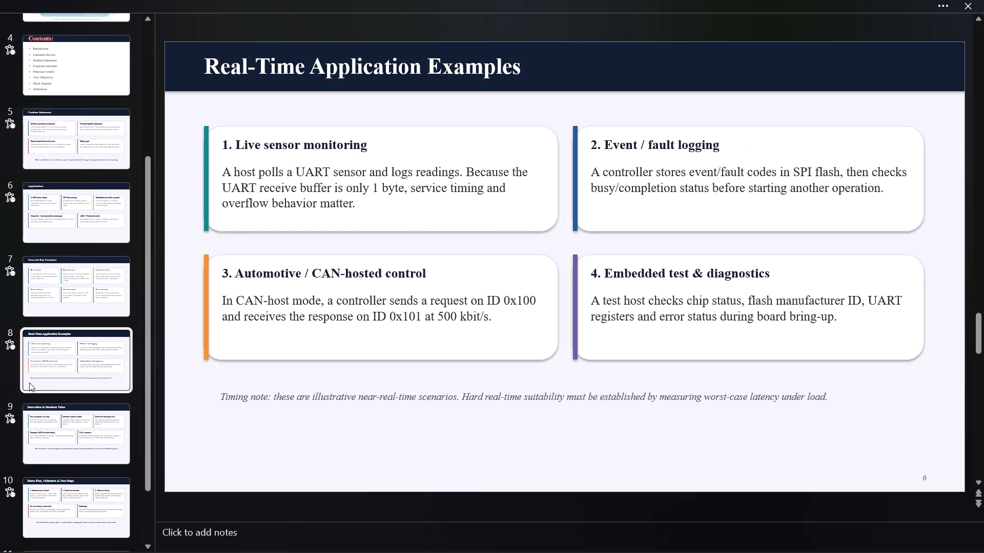
scroll(81, 416, down, 9)
scroll(51, 416, up, 9)
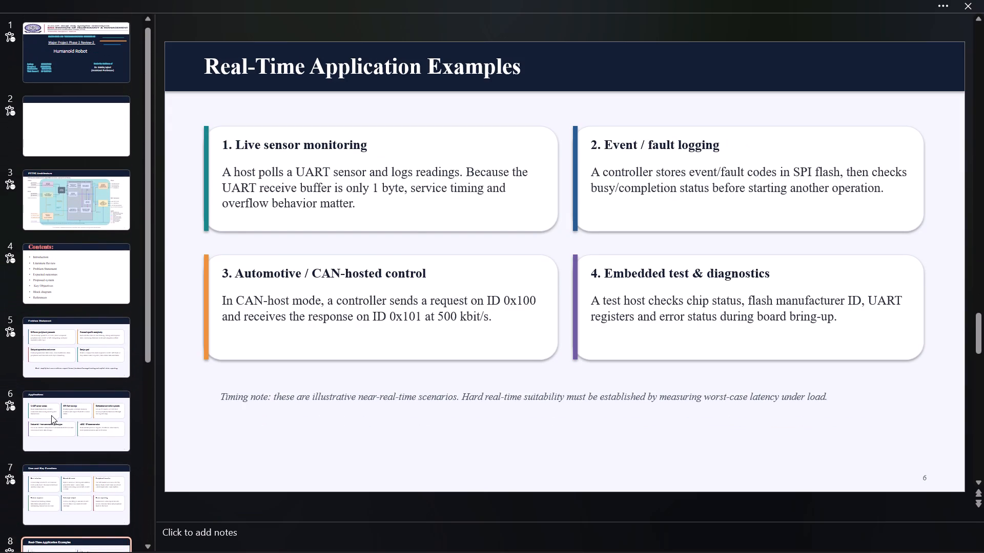
scroll(51, 415, up, 2)
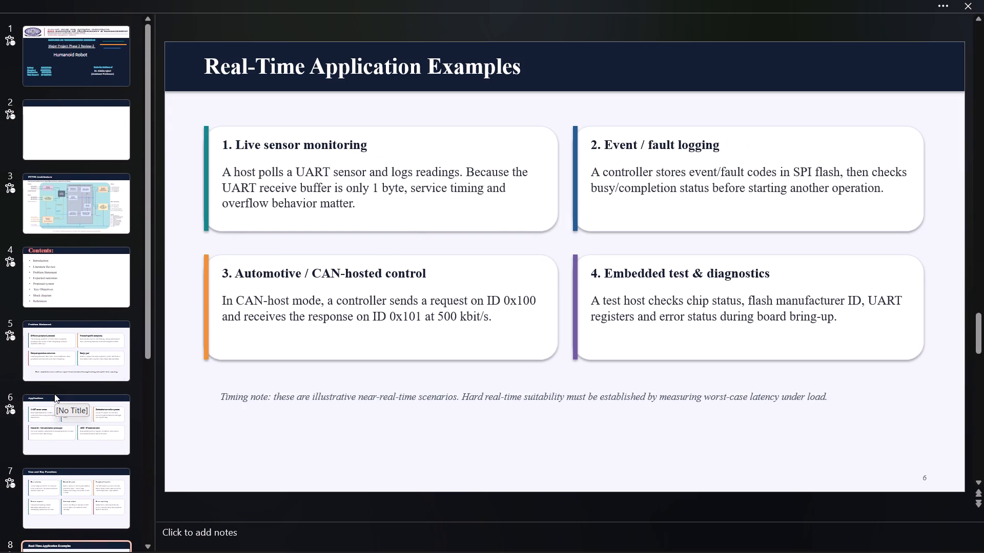
scroll(72, 390, up, 2)
scroll(82, 379, down, 5)
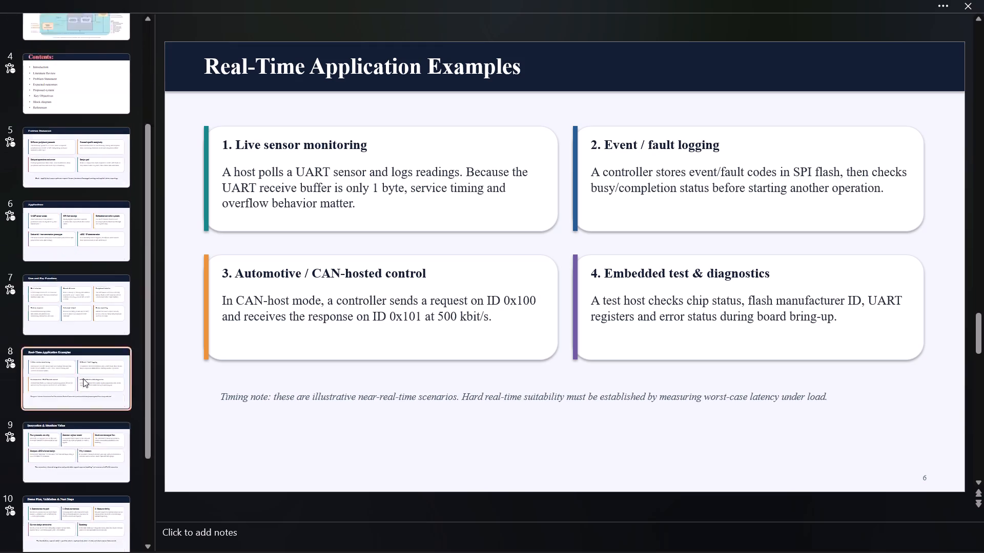
scroll(83, 378, down, 8)
click(95, 514)
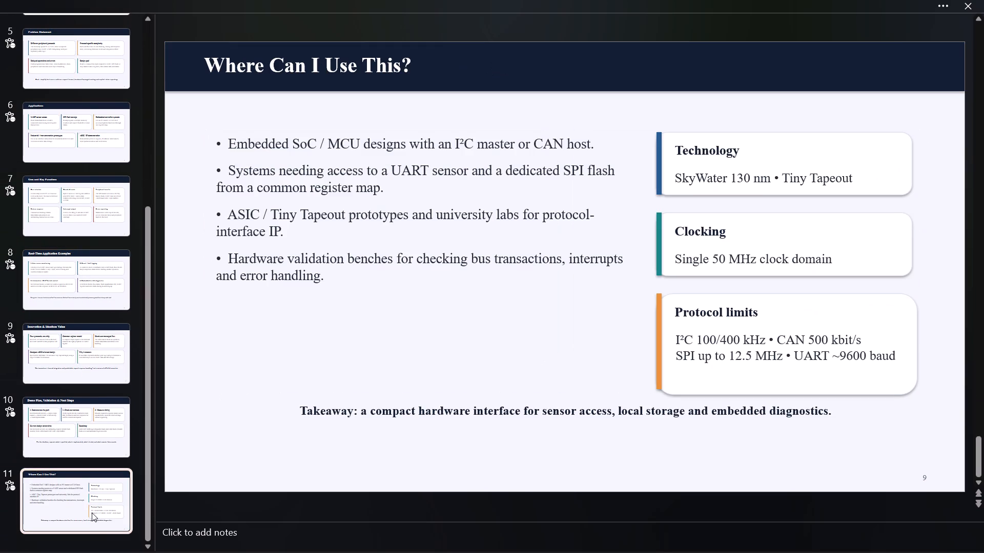
right_click(92, 513)
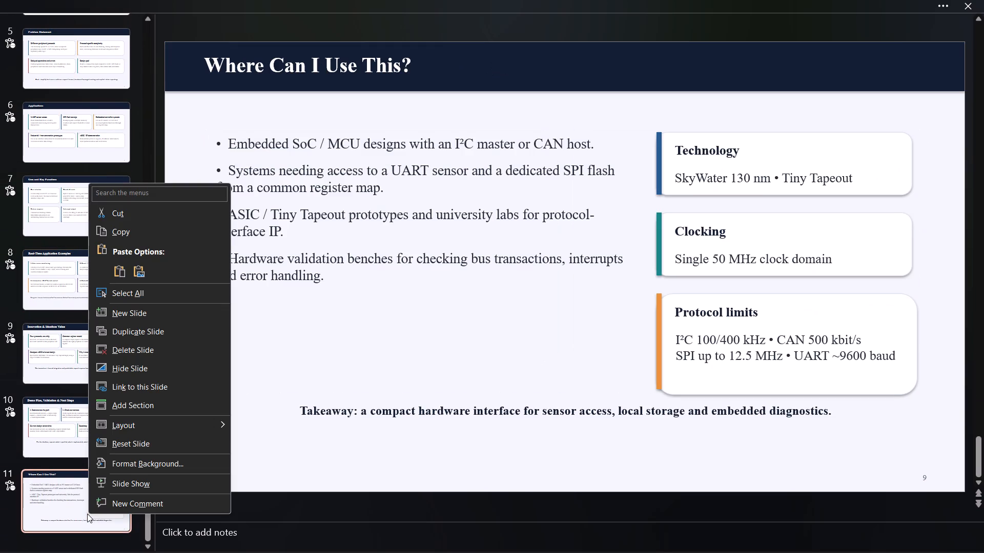
click(81, 511)
click(81, 511)
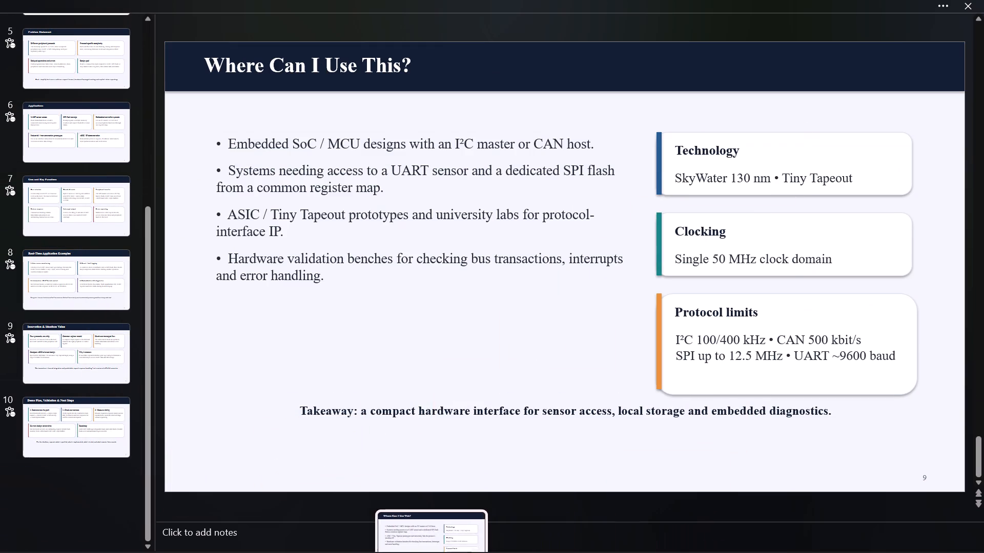
scroll(69, 432, up, 5)
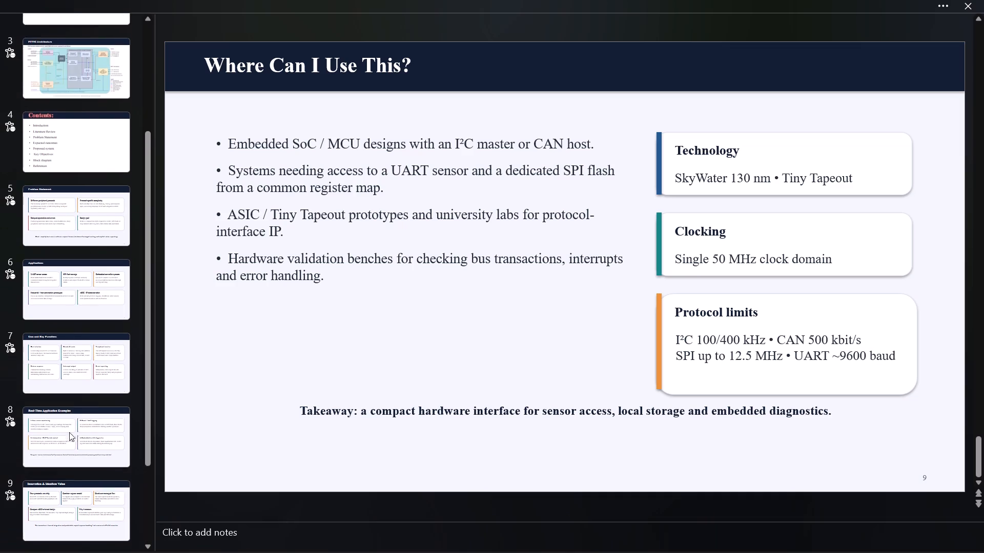
scroll(69, 432, up, 10)
click(97, 212)
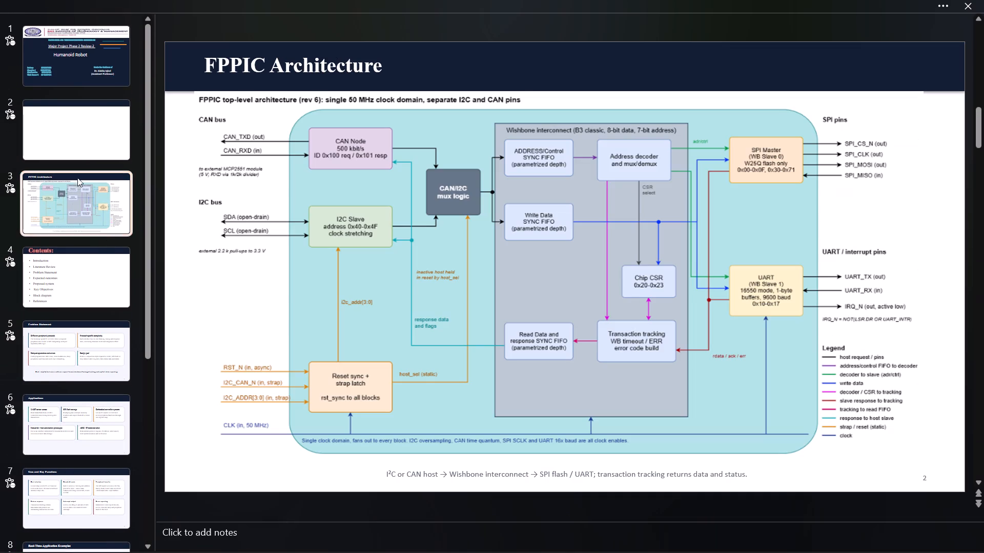
scroll(89, 359, down, 14)
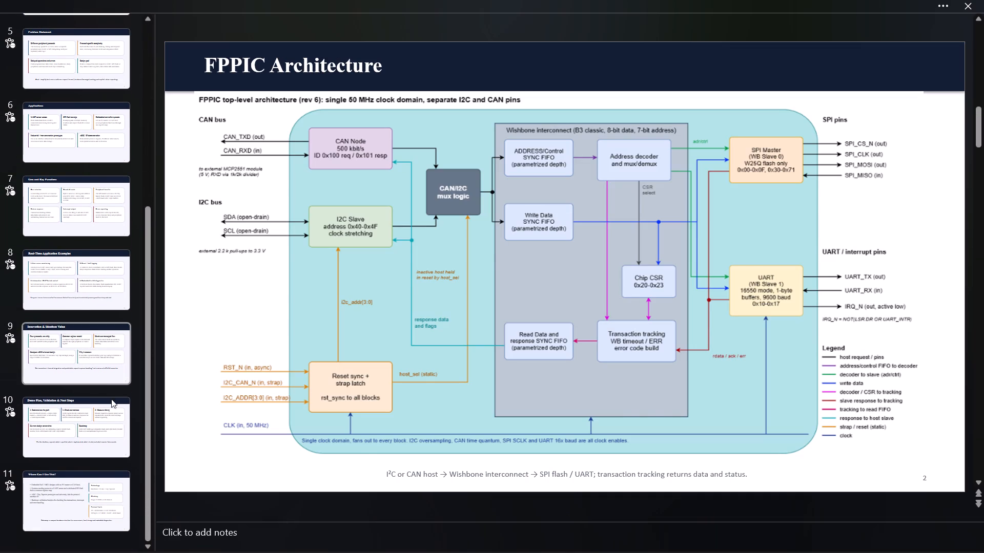
Delete slides 11 through 4, from "Where Can I Use This?" back to Contents, leaving the title, blank and FPPIC Architecture slides.
click(90, 524)
click(947, 1)
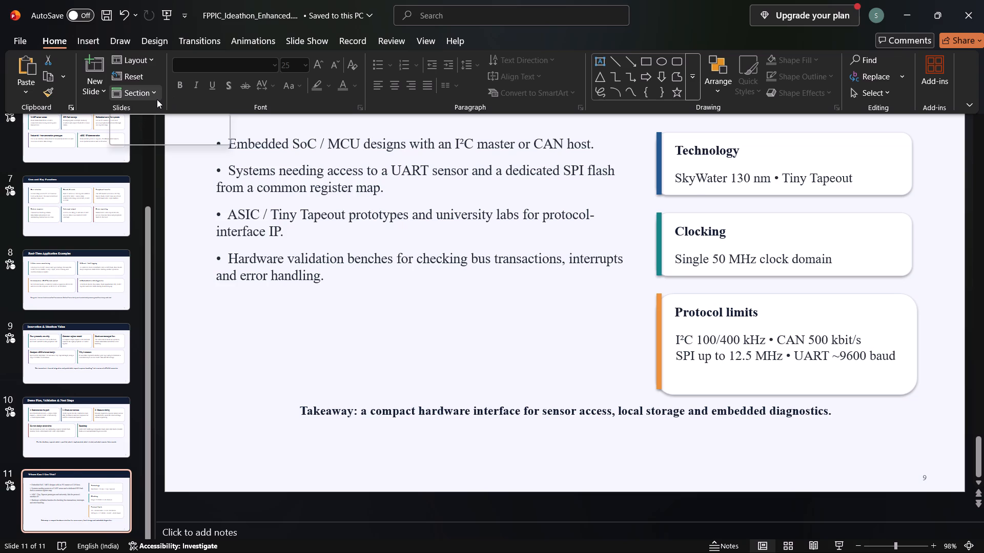
key(BackSpace)
click(100, 481)
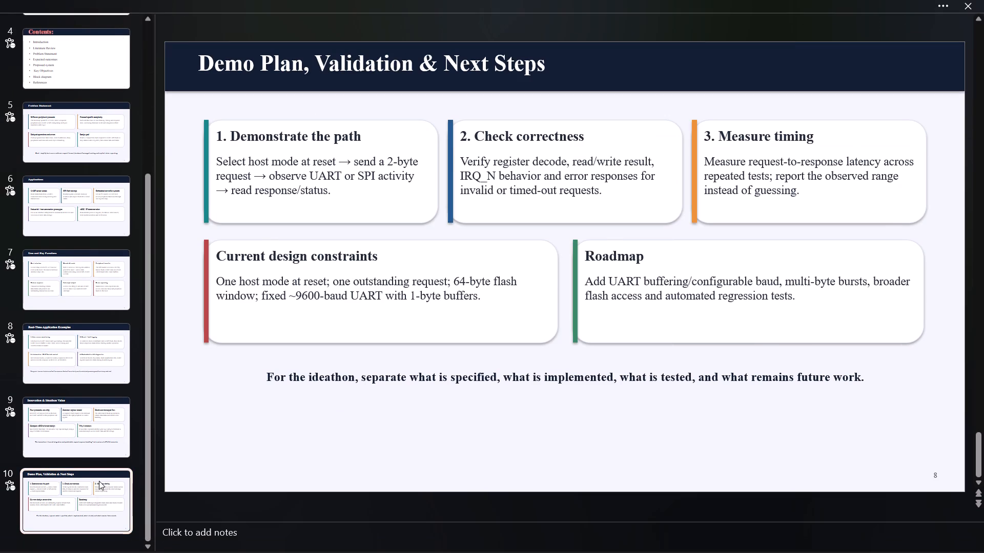
key(BackSpace)
key(BackSpace)
key(BackSpace)
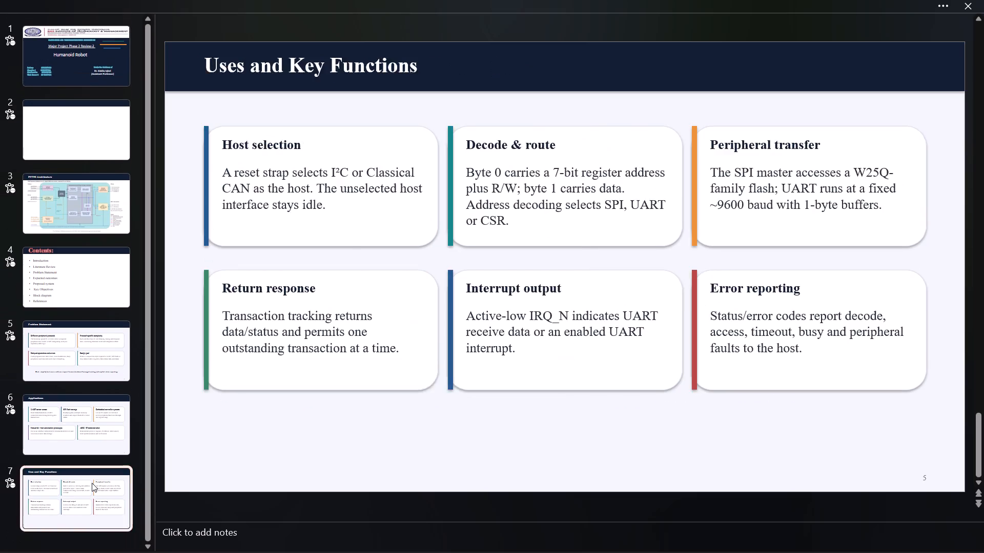
key(BackSpace)
key(BackSpace)
key(BackSpace)
key(BackSpace)
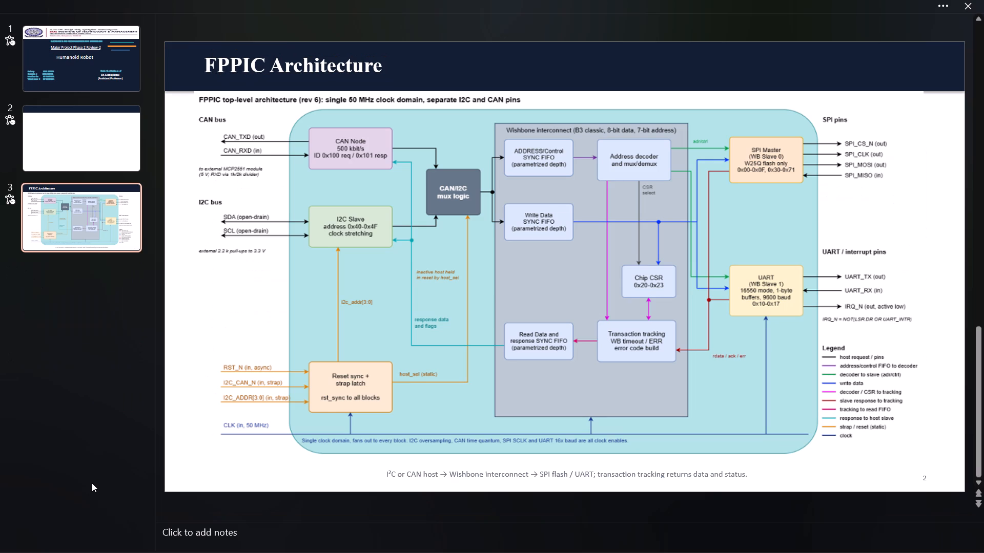
Undo the deletion of the Contents slide.
key(ctrl+z)
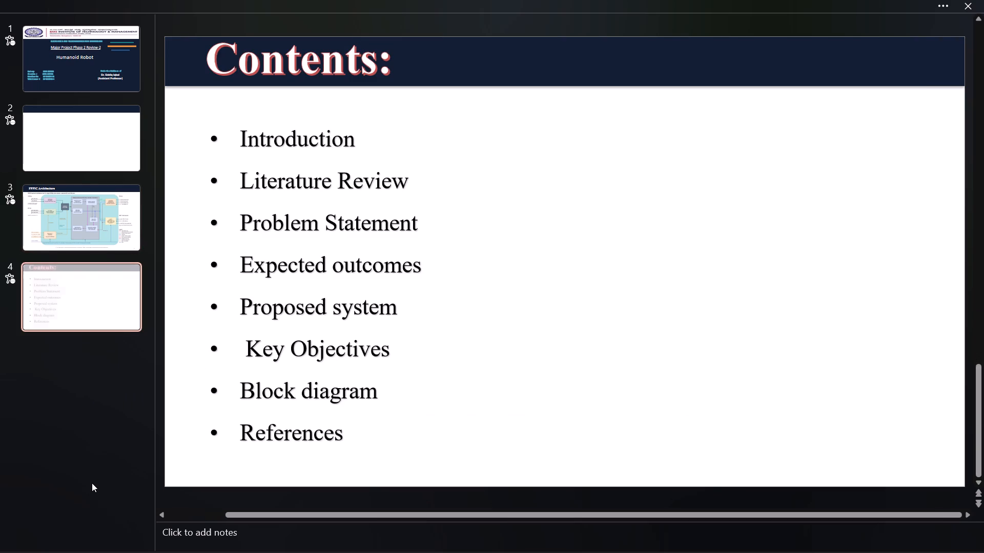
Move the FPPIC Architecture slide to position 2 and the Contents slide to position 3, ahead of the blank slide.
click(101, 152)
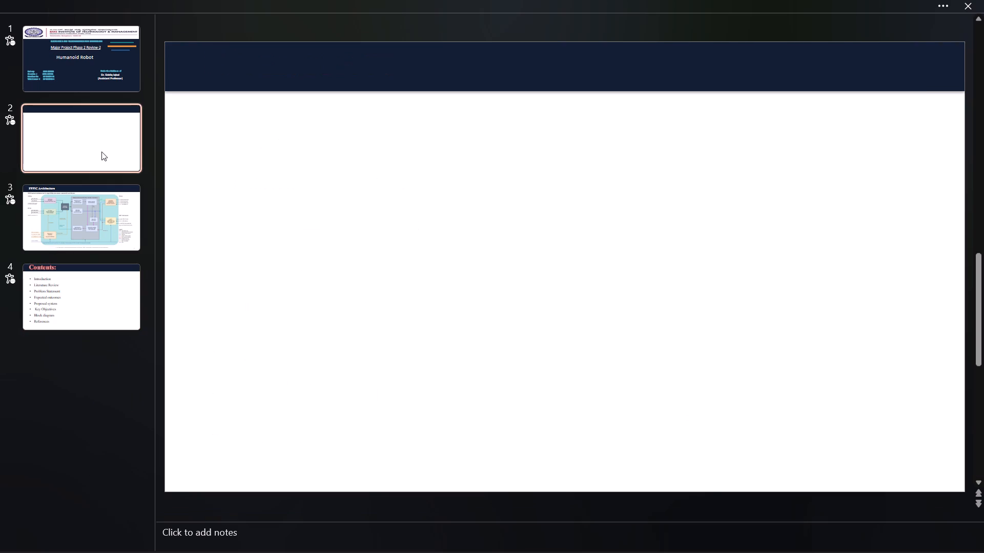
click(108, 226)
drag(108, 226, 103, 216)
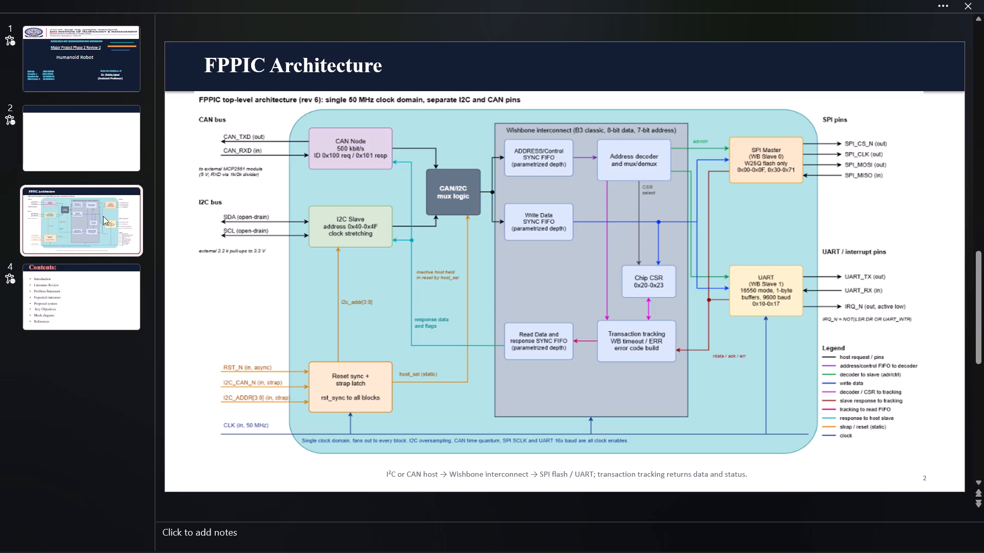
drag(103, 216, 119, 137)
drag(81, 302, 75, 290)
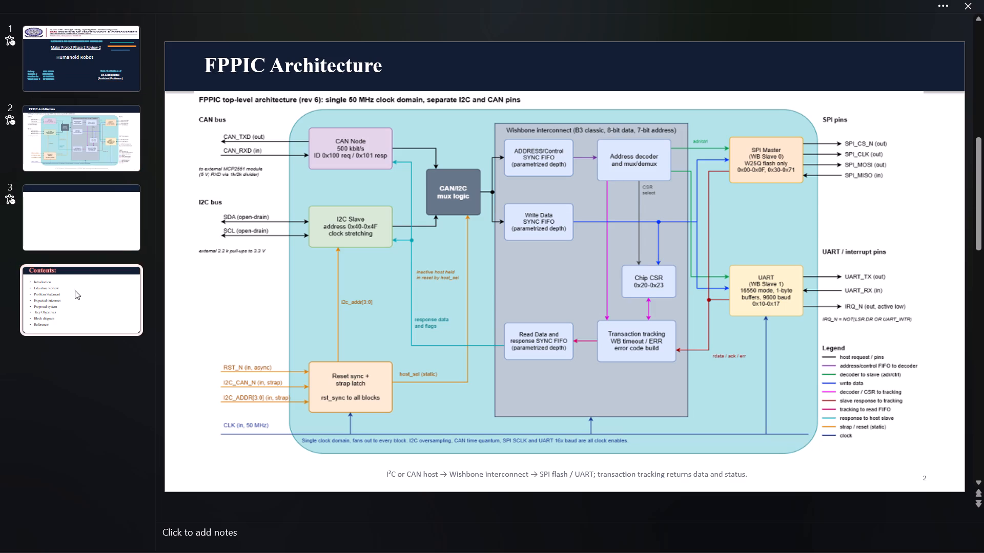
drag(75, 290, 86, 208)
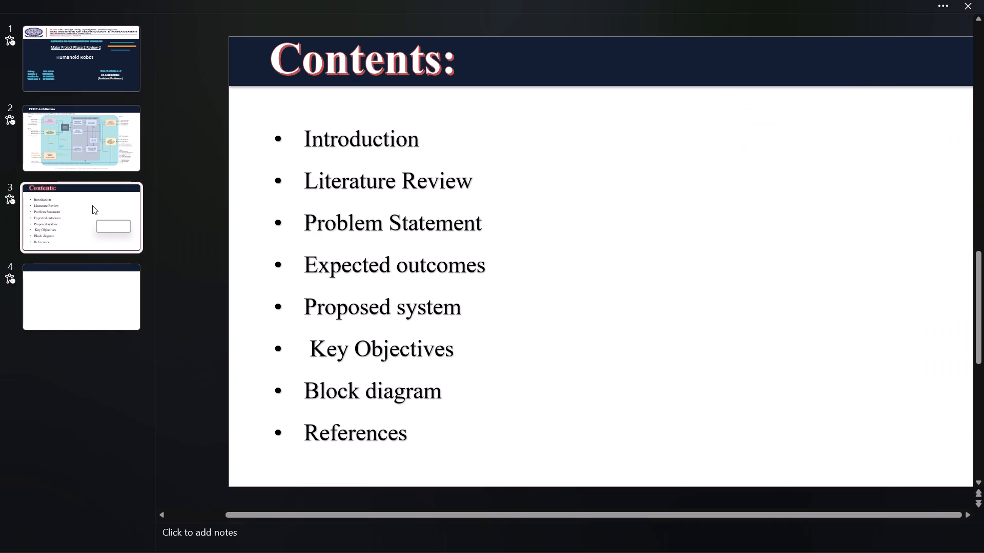
Undo both slide moves and the deletions of the Problem Statement and Applications slides.
key(ctrl+z)
key(ctrl+z)
key(ctrl+z)
key(ctrl+z)
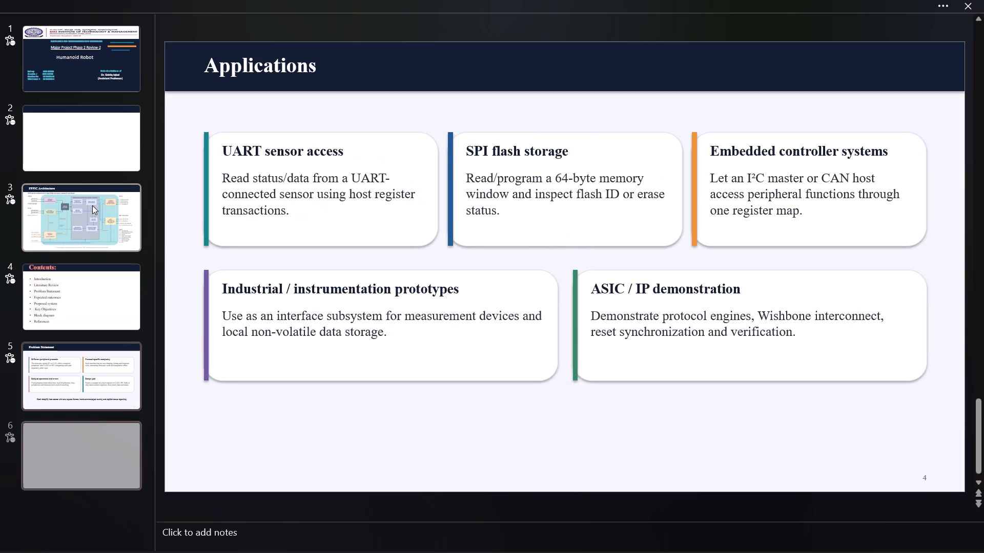
Check the Problem Statement and Contents slides and delete the Applications slide at the end of the deck.
click(67, 393)
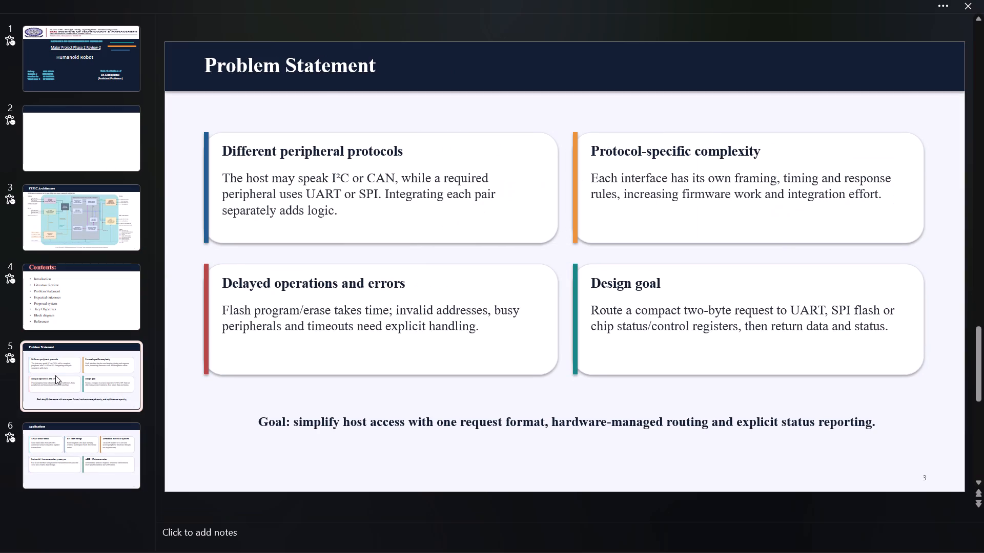
click(81, 275)
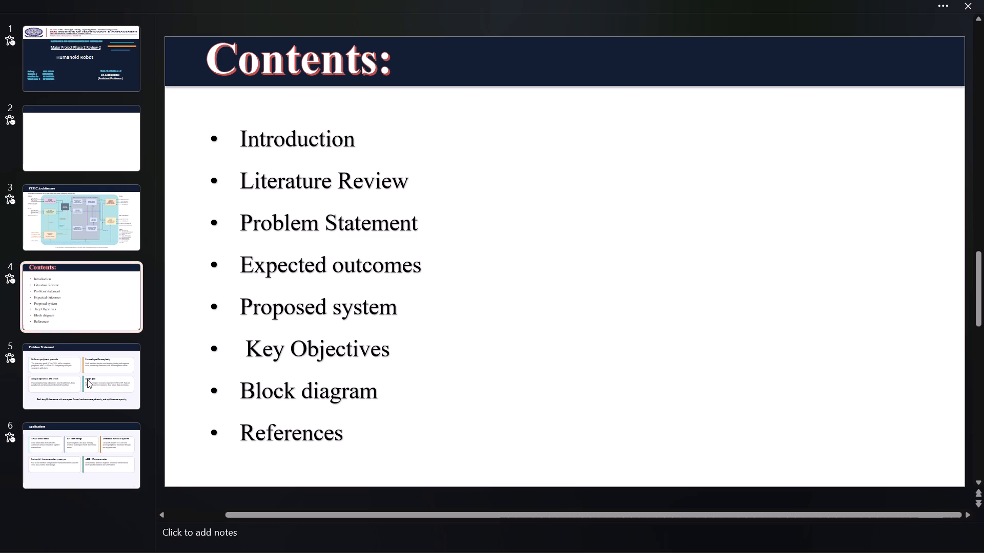
click(63, 465)
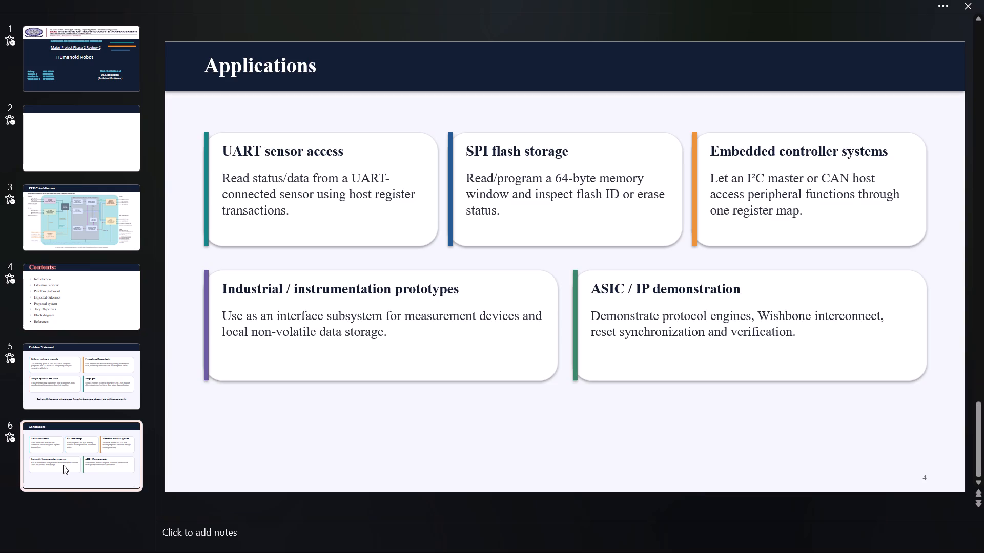
key(BackSpace)
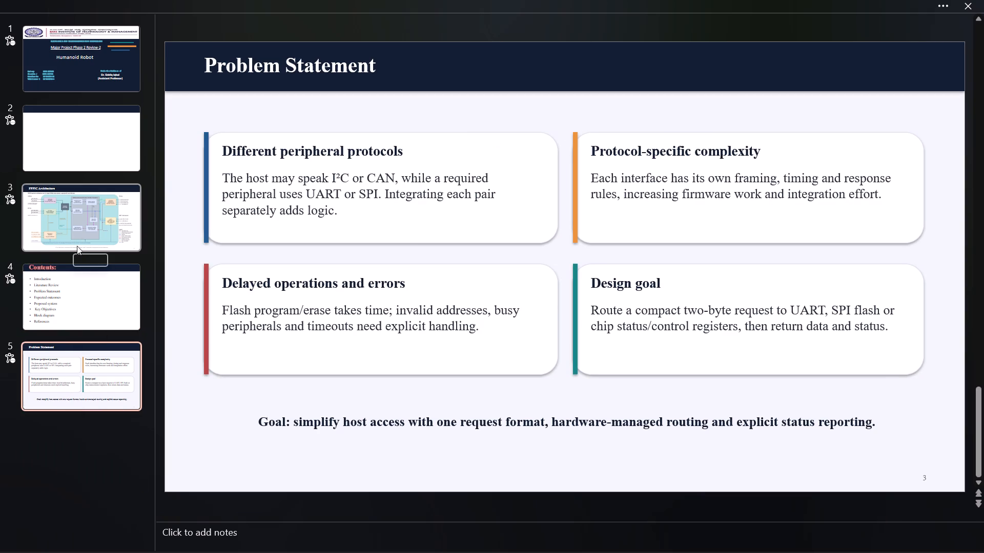
Move the Contents slide to position 2 and the FPPIC Architecture slide to position 3, ahead of the blank slide.
drag(76, 301, 70, 130)
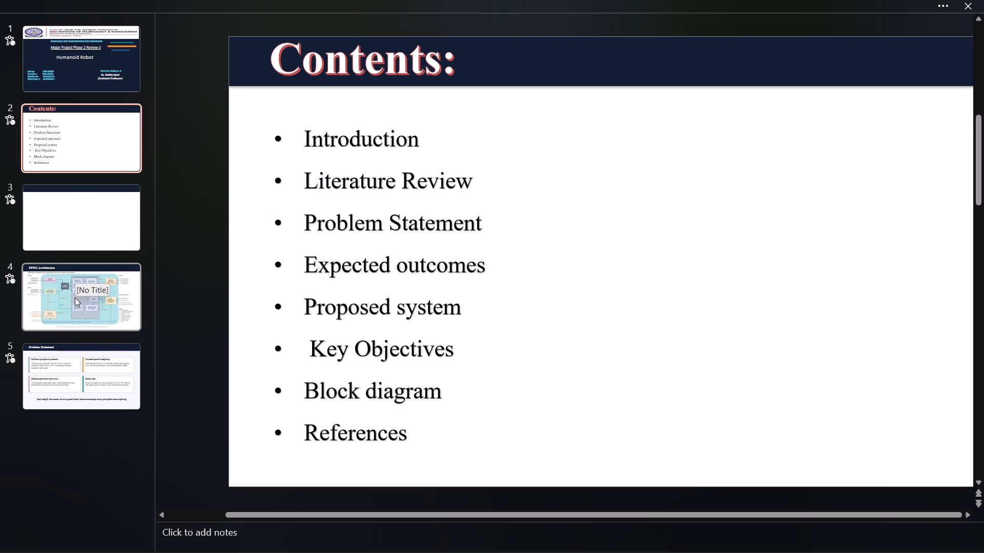
drag(75, 300, 74, 210)
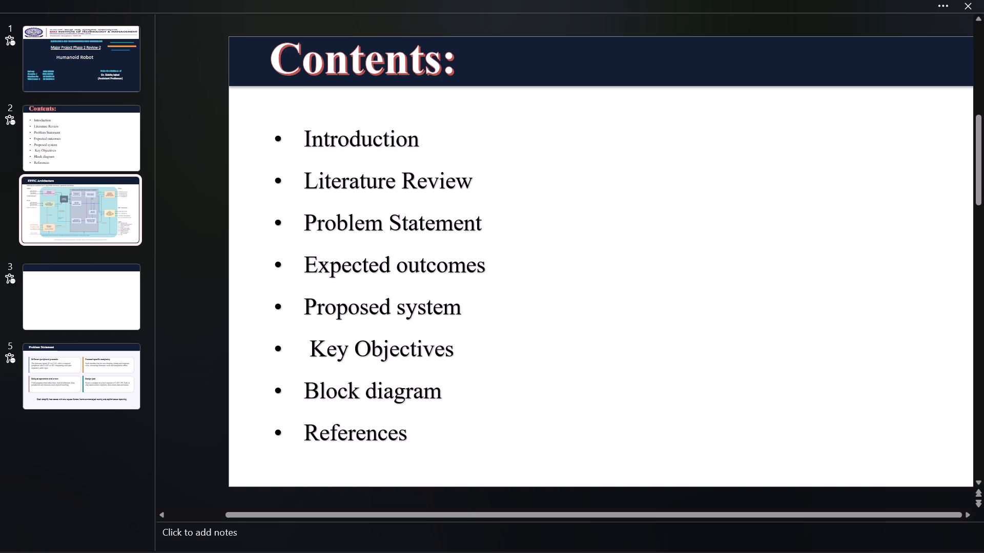
drag(74, 210, 74, 224)
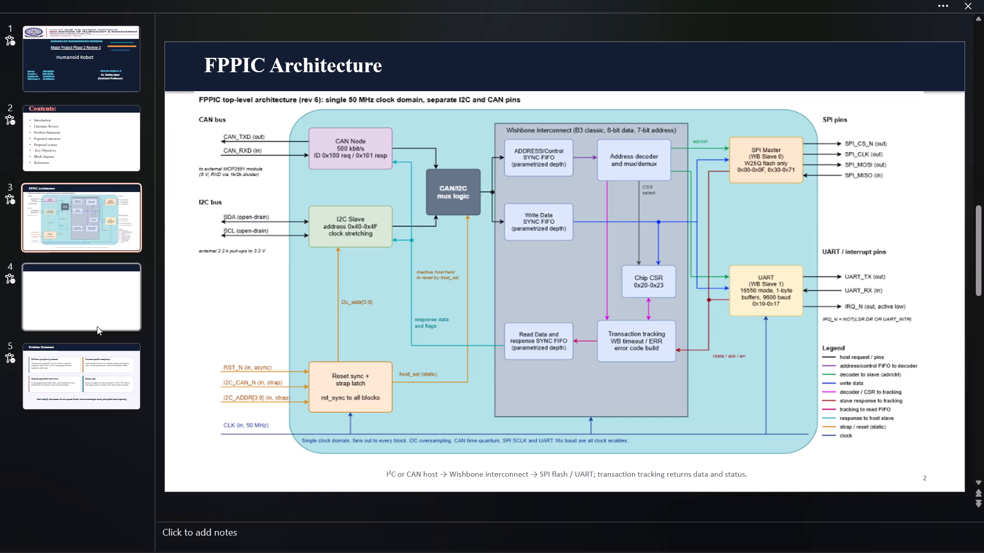
Reorder the slides after Contents as Problem Statement, FPPIC Architecture and the blank slide.
drag(85, 231, 89, 401)
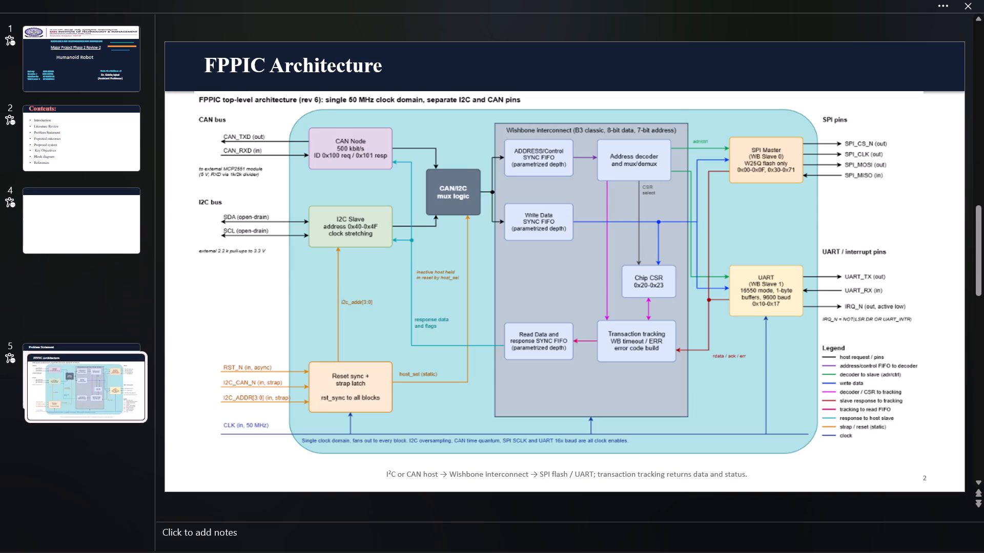
drag(89, 401, 88, 412)
drag(77, 310, 84, 226)
drag(81, 384, 78, 308)
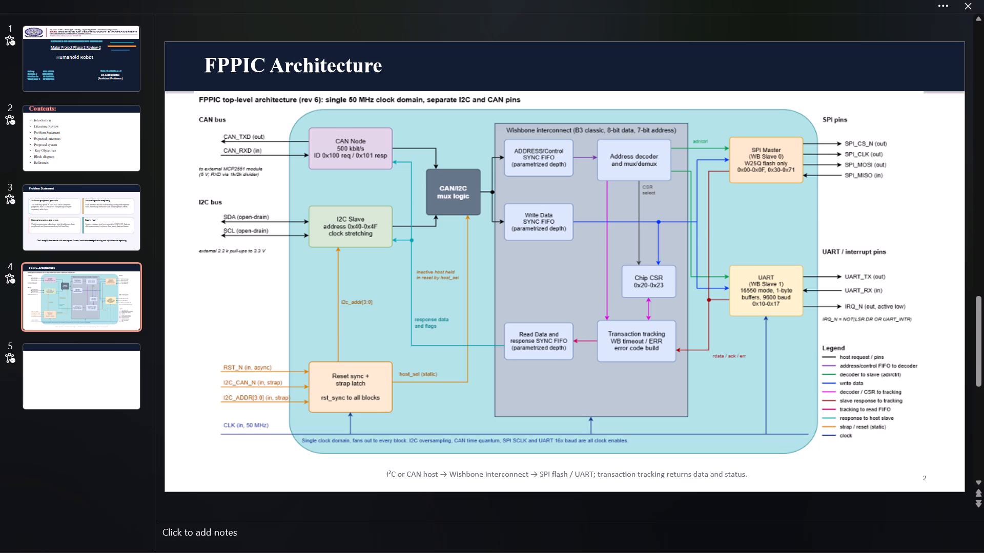
Move the Problem Statement slide to position 2, ahead of the Contents slide, and look over the deck.
click(101, 140)
click(61, 51)
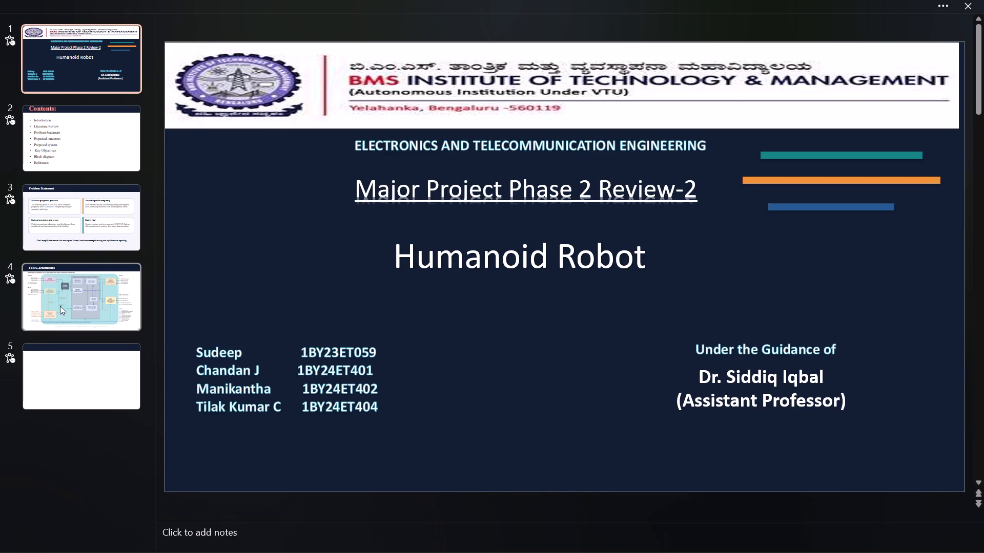
click(79, 156)
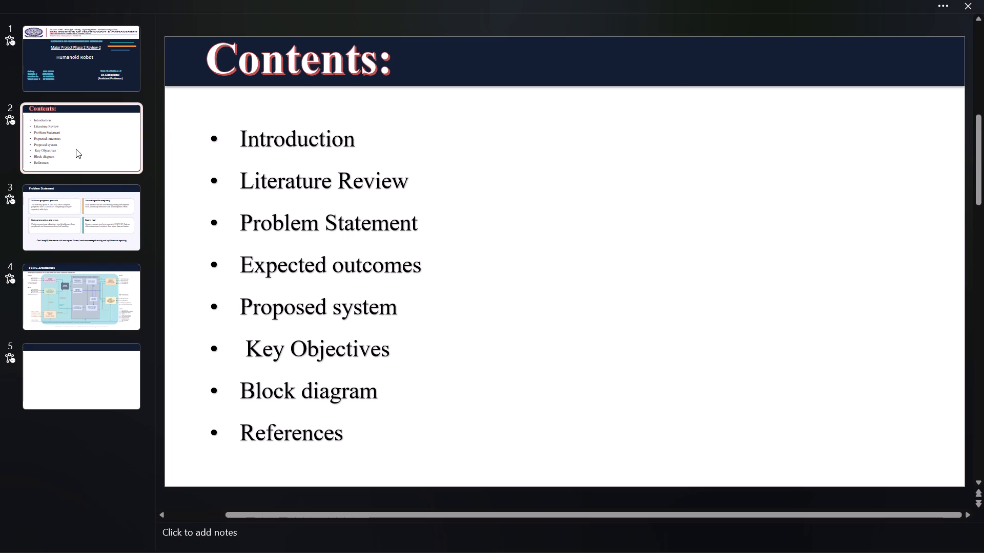
click(87, 200)
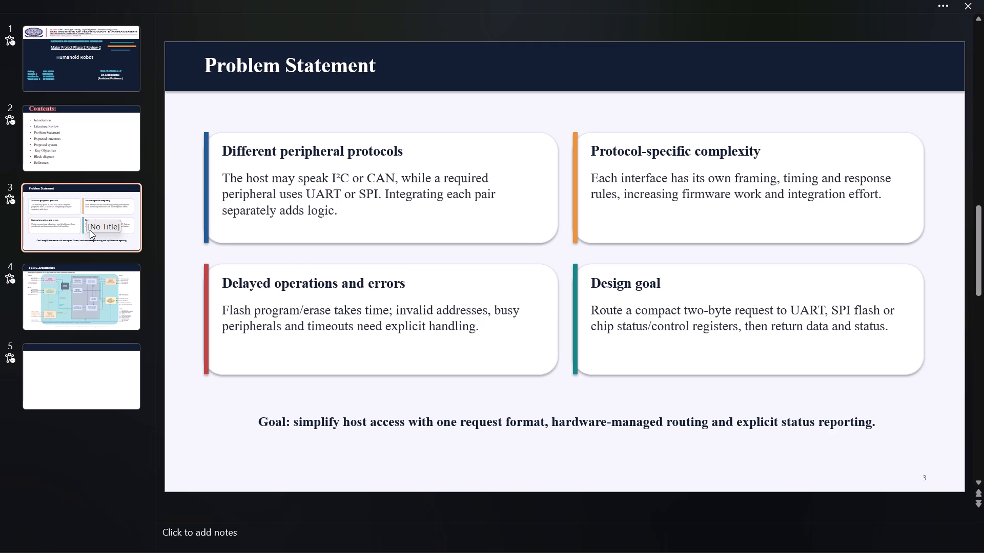
drag(75, 221, 76, 125)
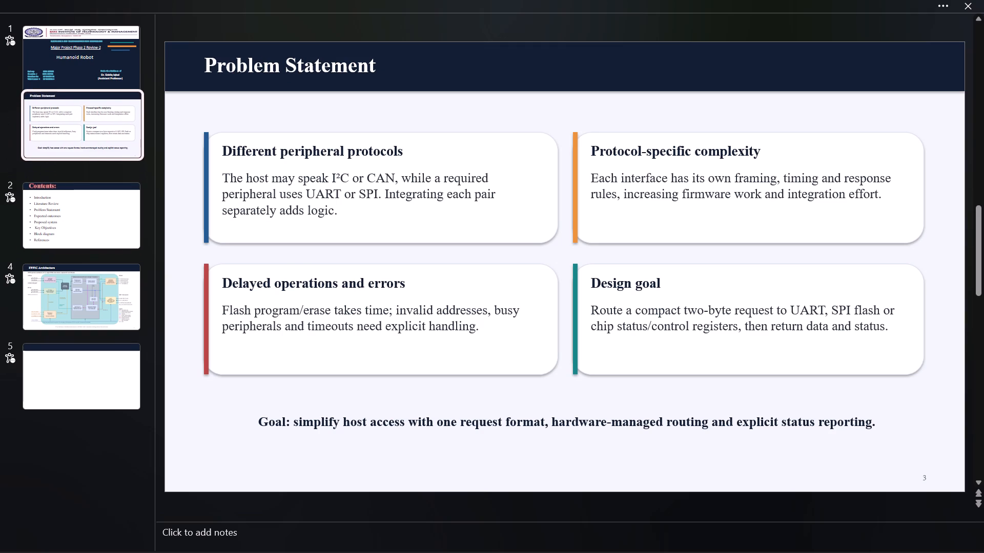
drag(76, 125, 72, 135)
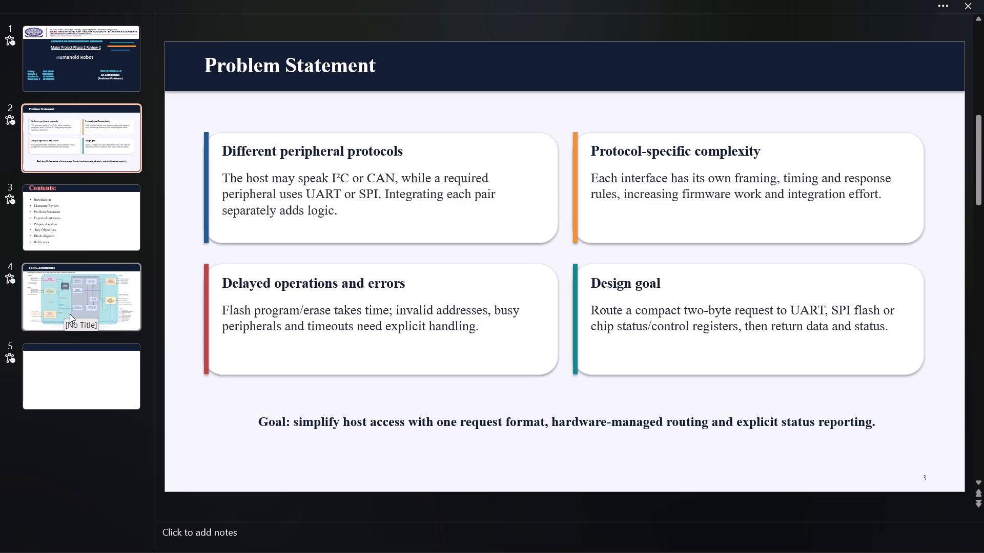
click(70, 314)
click(79, 128)
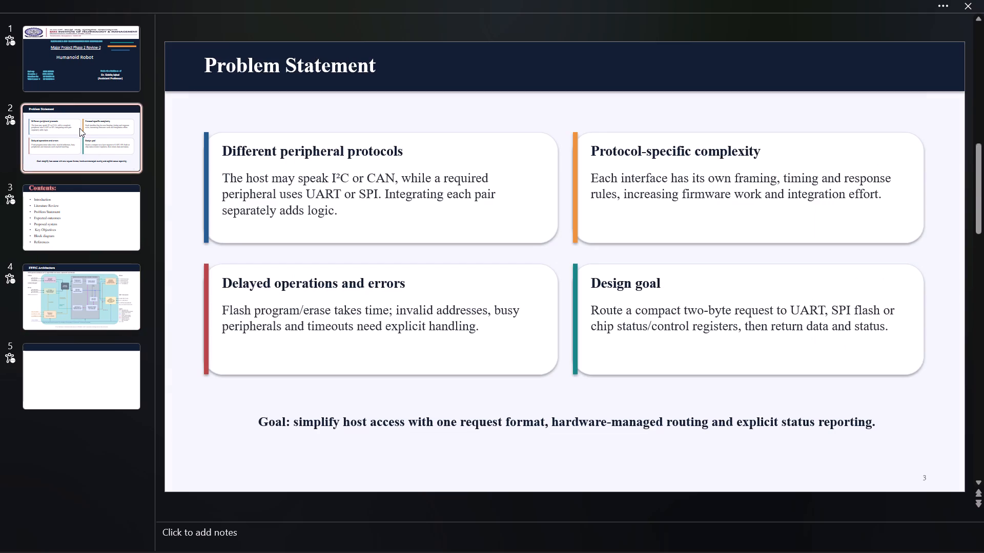
click(83, 393)
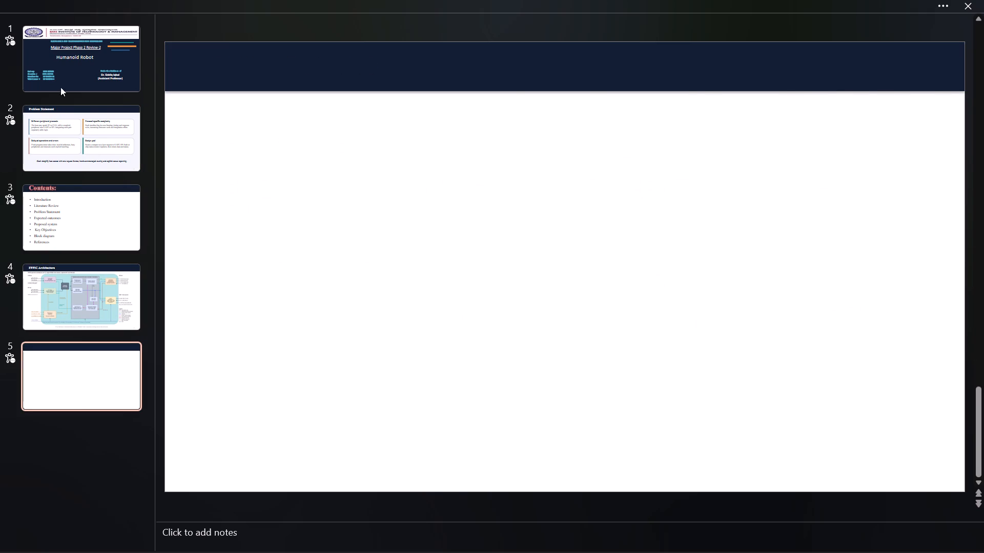
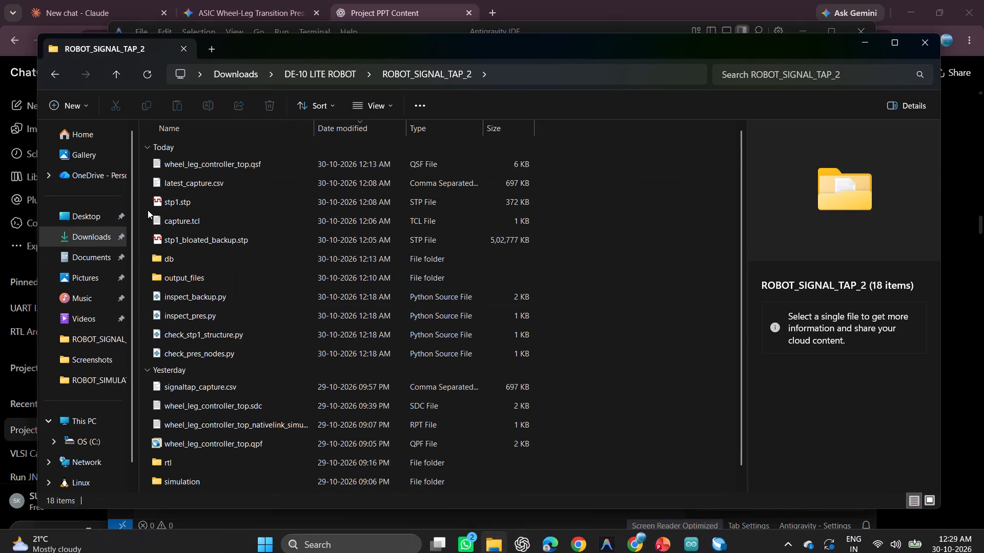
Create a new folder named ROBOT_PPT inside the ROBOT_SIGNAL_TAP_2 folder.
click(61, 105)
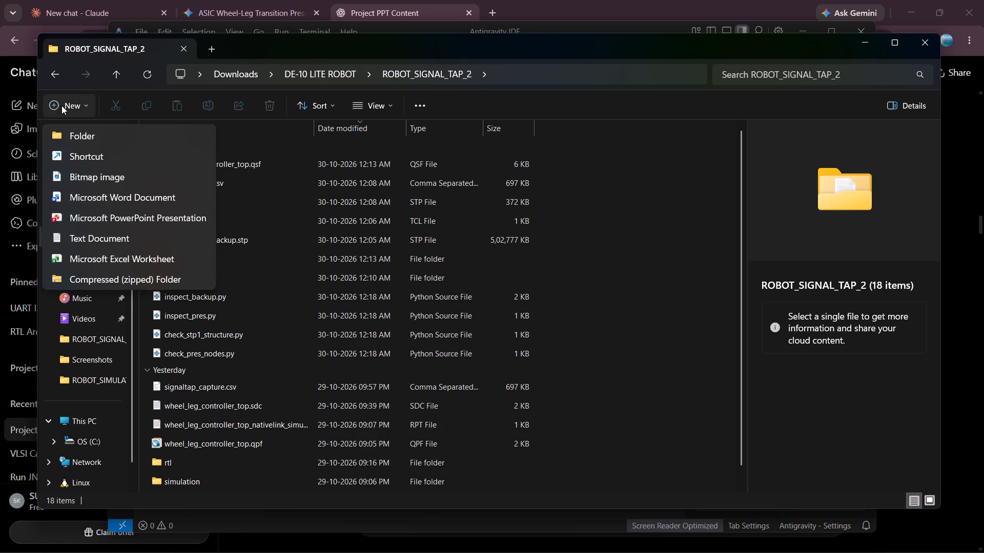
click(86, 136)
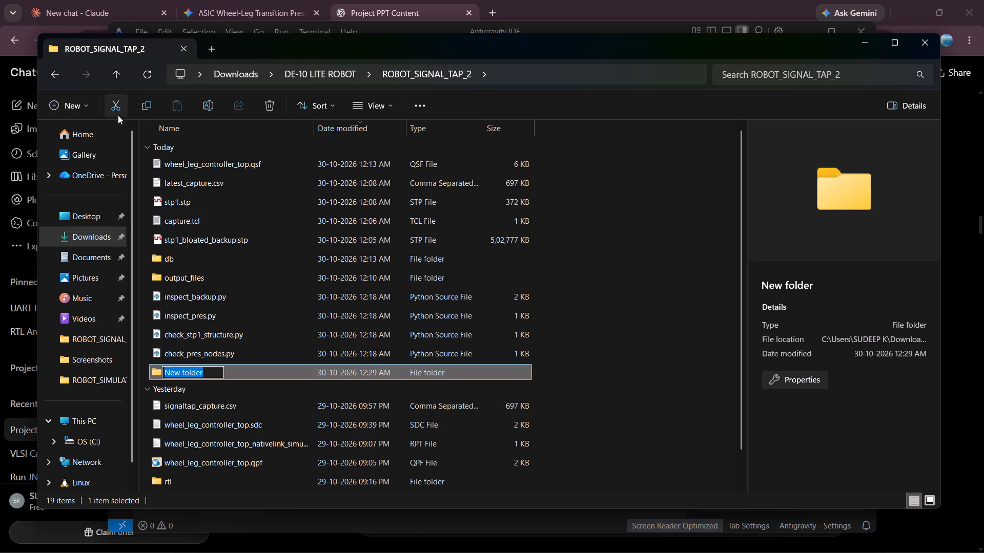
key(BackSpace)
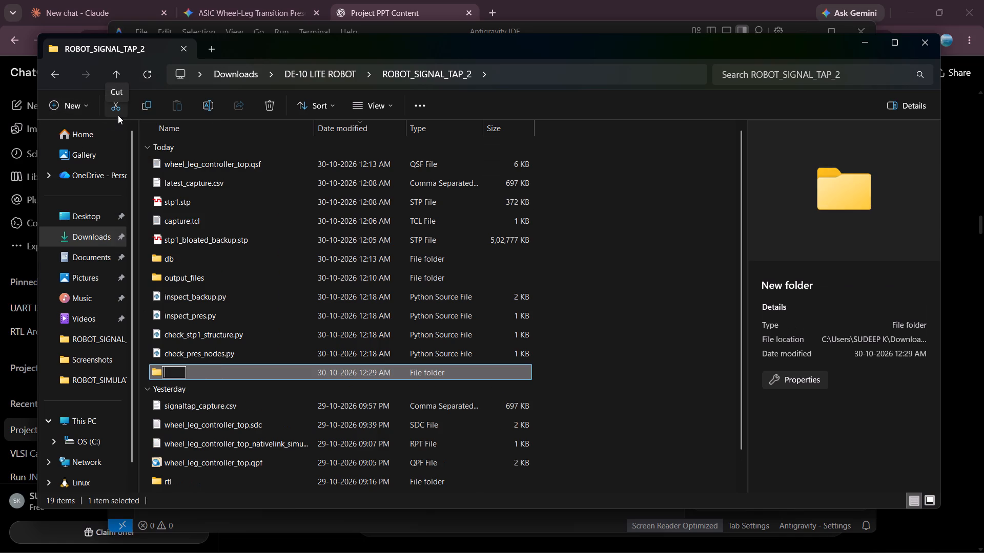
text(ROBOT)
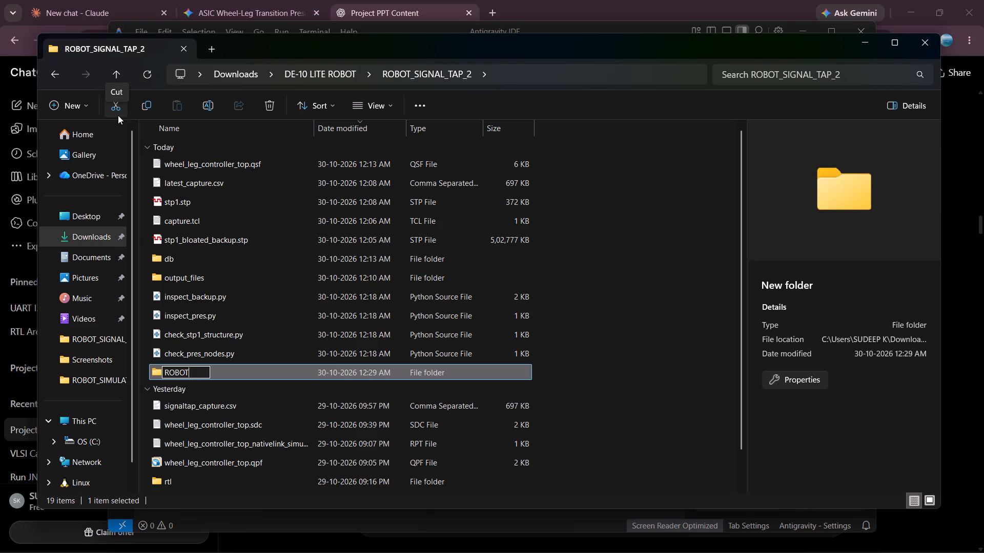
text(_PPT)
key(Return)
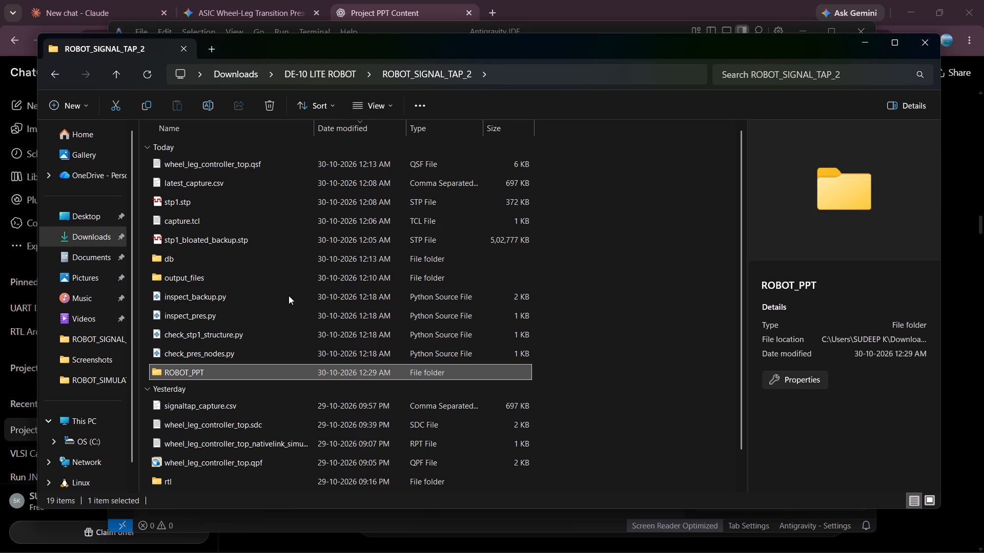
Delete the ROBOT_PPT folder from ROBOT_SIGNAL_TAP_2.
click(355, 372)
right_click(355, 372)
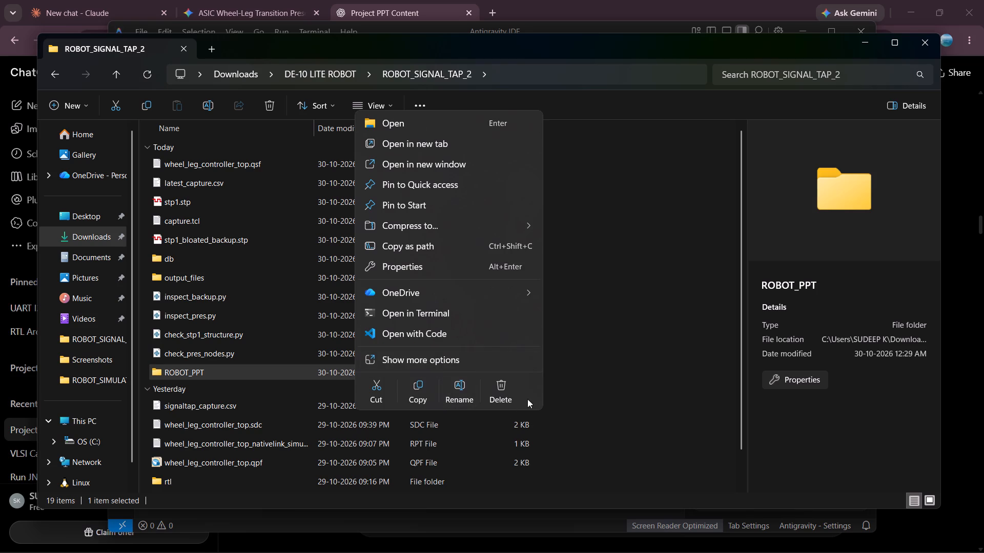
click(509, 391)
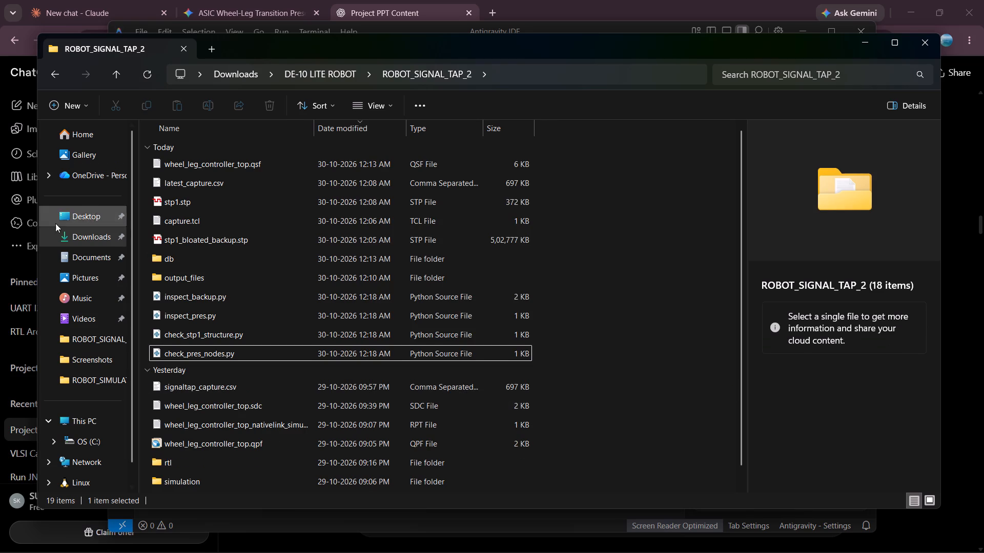
Create a new folder named ROBOT_PPT in the Downloads folder.
click(78, 218)
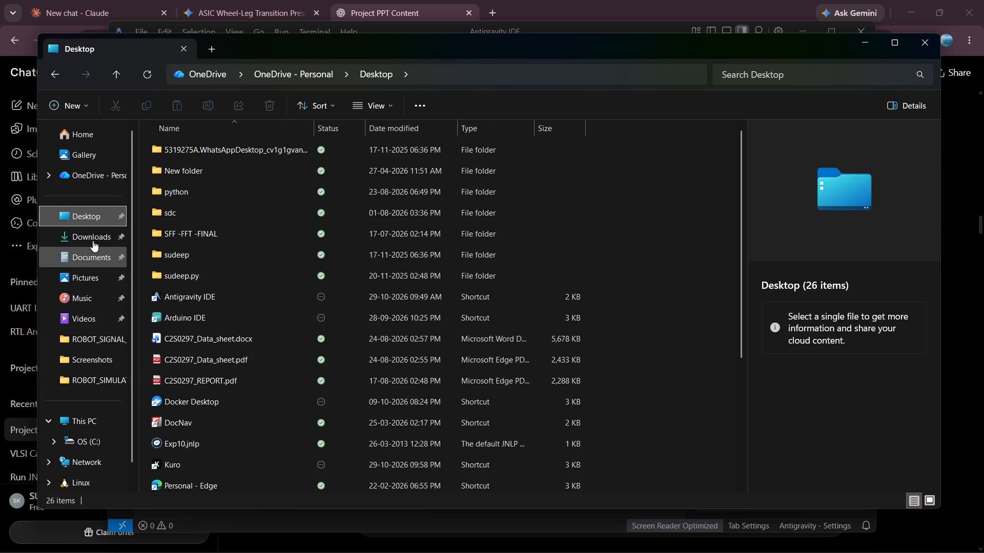
click(93, 241)
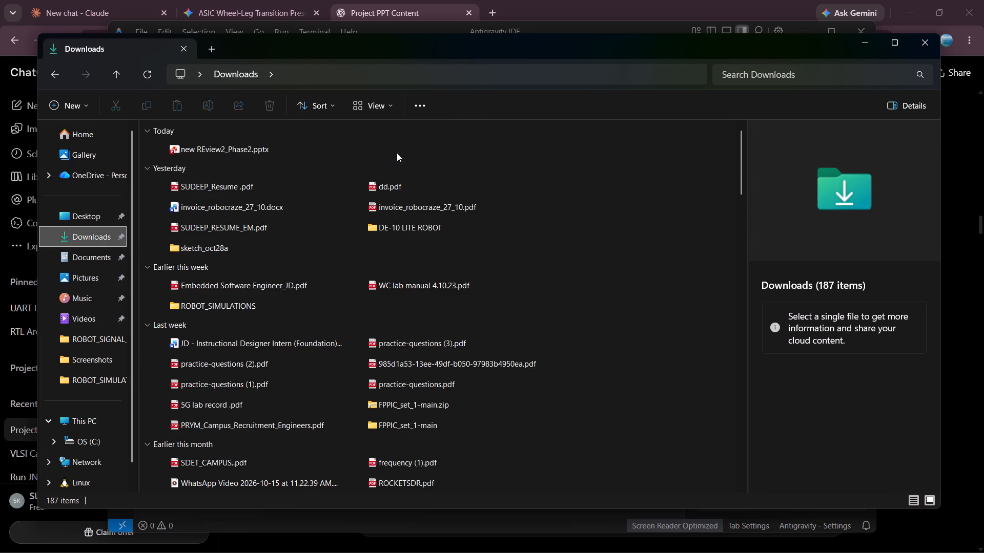
click(452, 148)
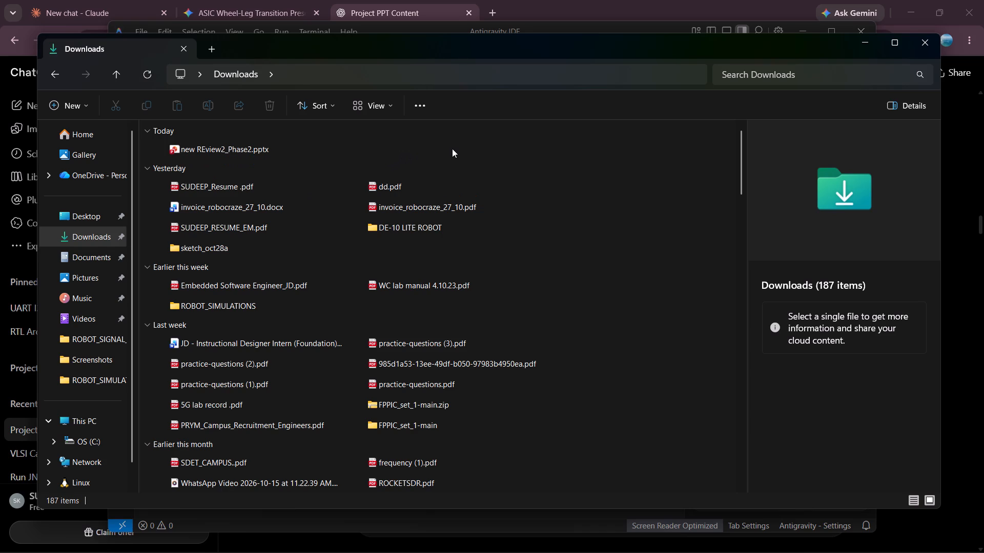
click(51, 102)
click(72, 142)
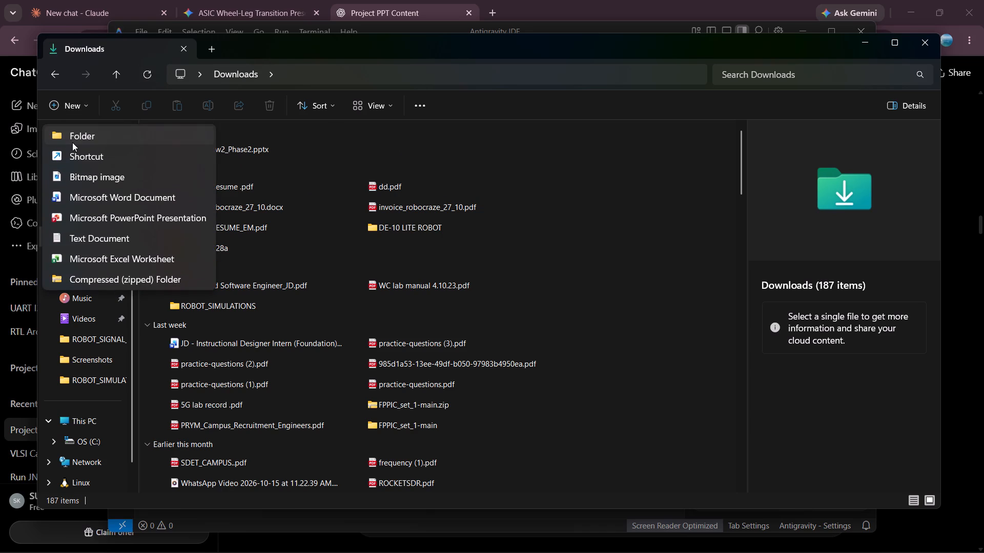
key(BackSpace)
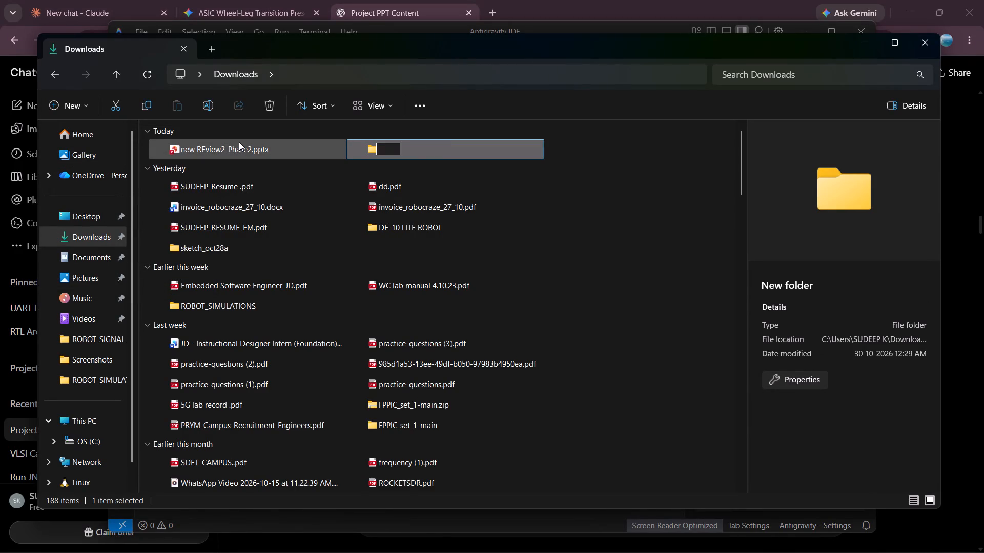
key(shift+r)
text(OBOT)
text(_PPT)
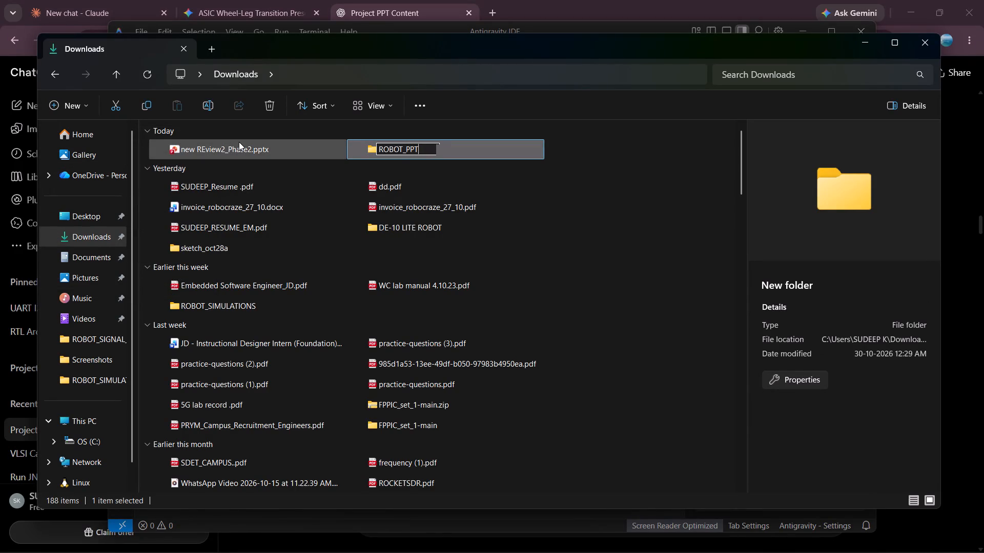
key(Return)
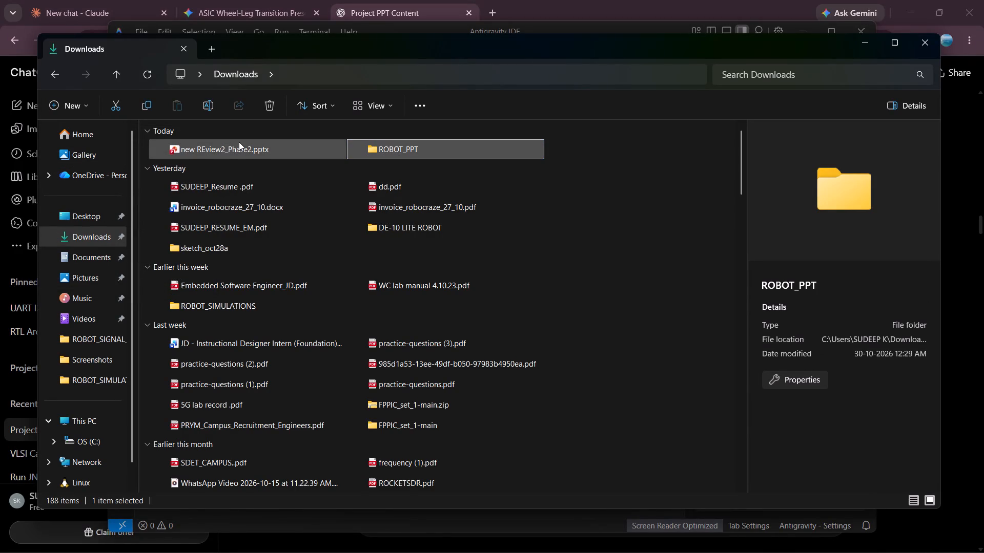
click(497, 150)
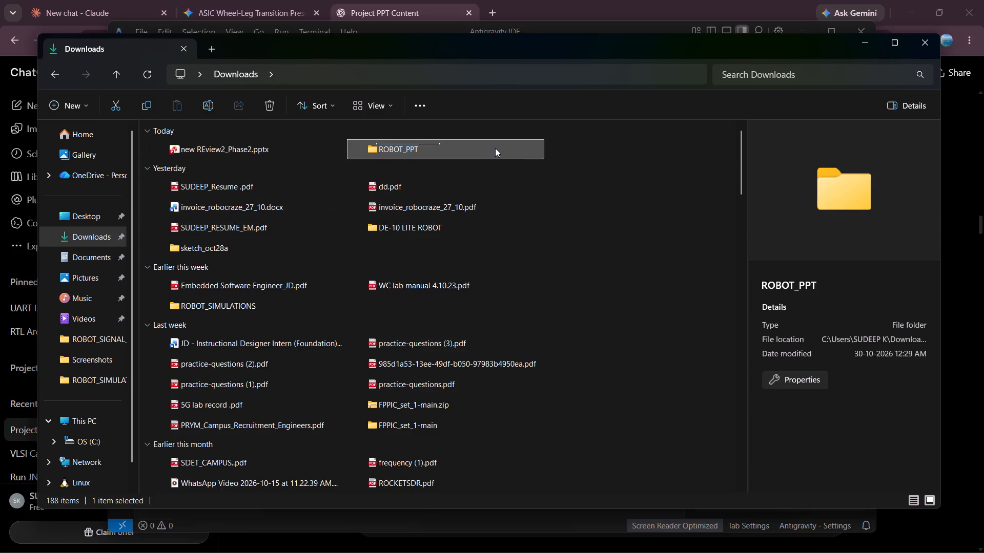
drag(561, 194, 561, 181)
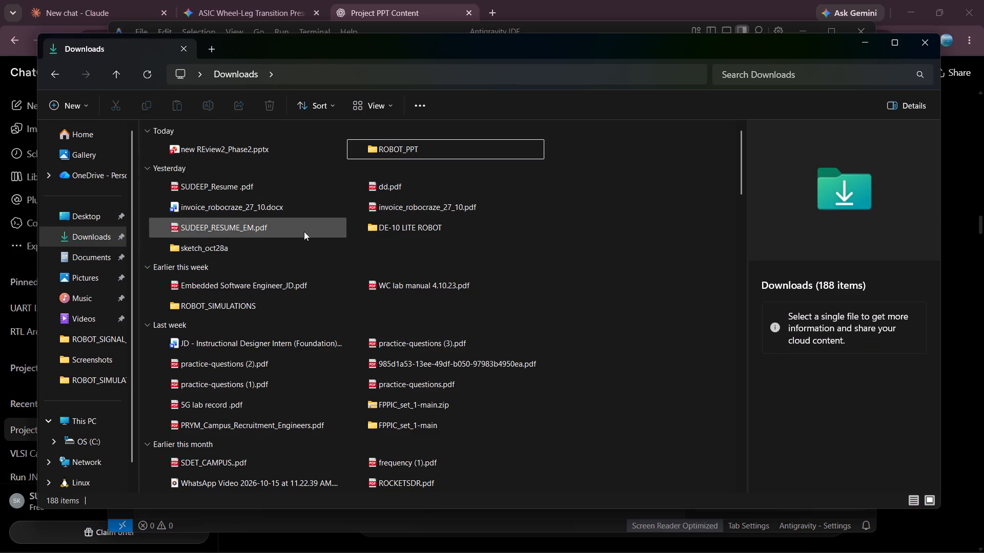
Move new REview2_Phase2.pptx from Downloads into the ROBOT_PPT folder.
drag(233, 152, 363, 156)
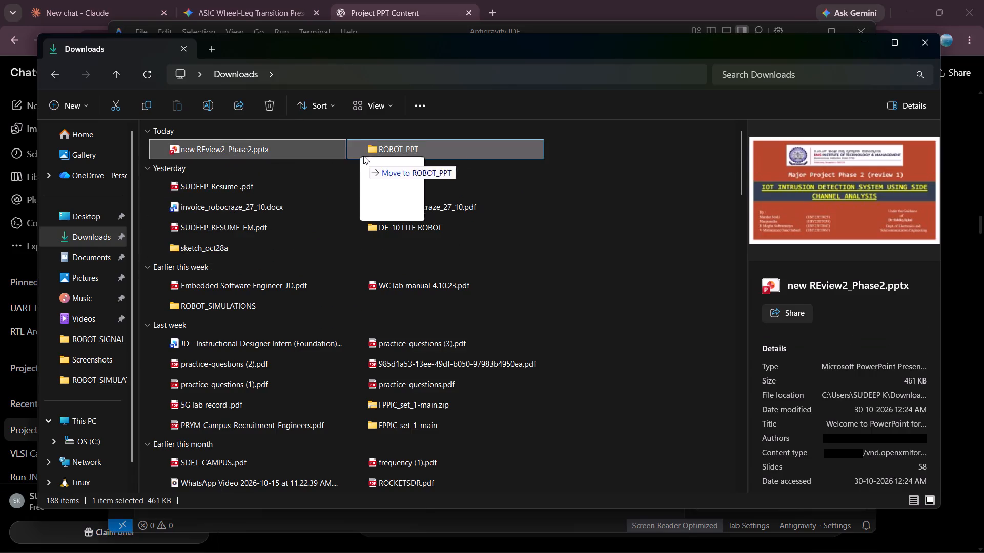
drag(363, 156, 374, 138)
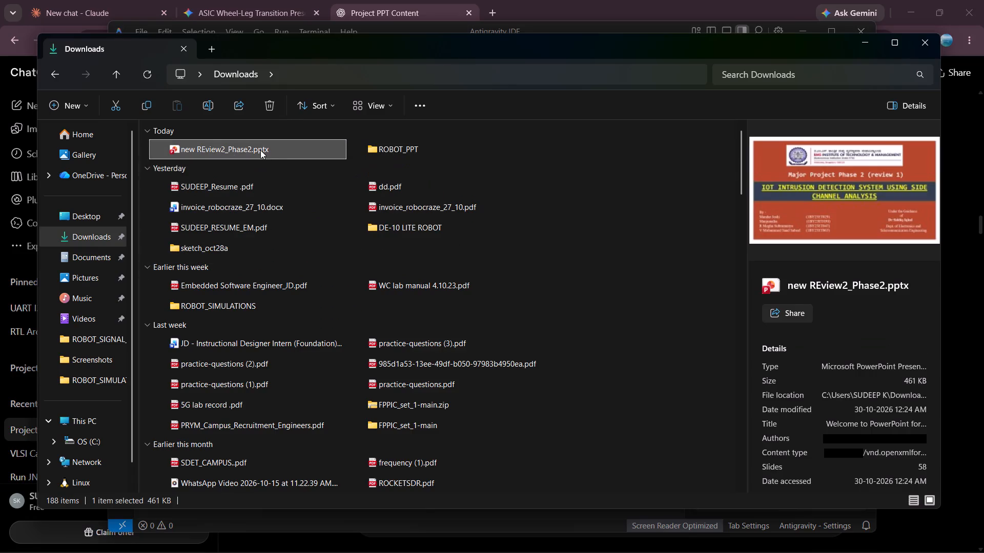
drag(261, 150, 413, 150)
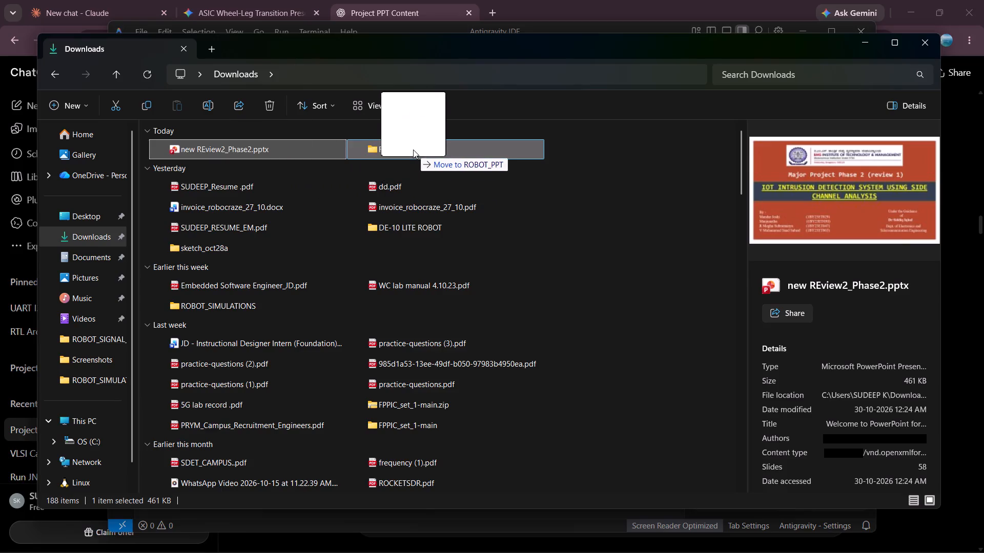
drag(413, 150, 444, 155)
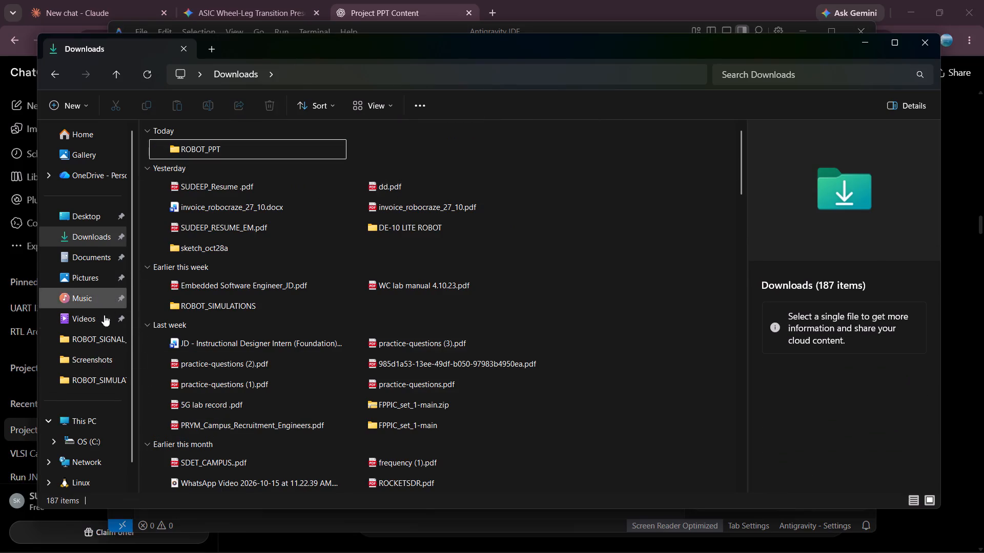
Copy REVIEW 2.pptx from the Documents folder to Downloads and open Downloads to check it.
click(94, 265)
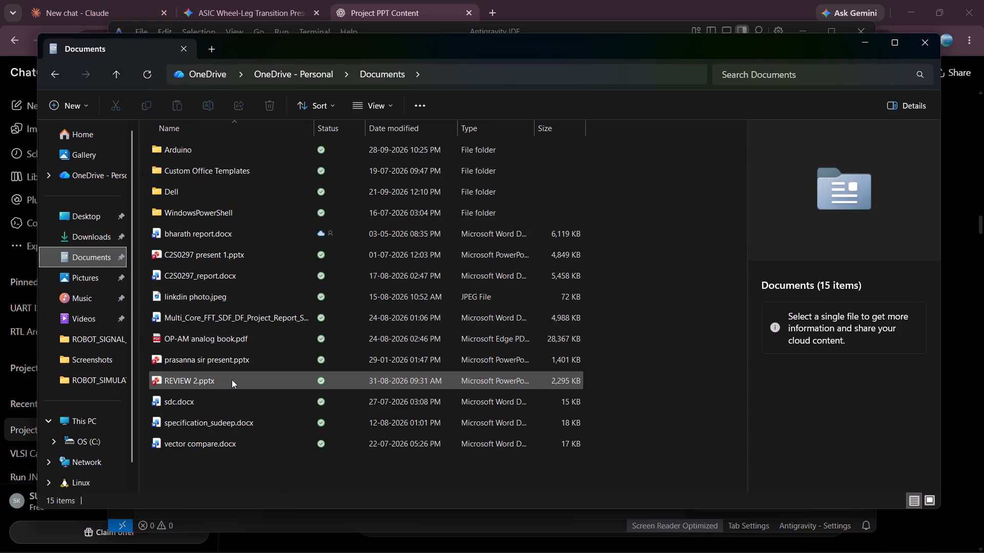
drag(232, 379, 206, 299)
click(251, 380)
drag(190, 380, 192, 384)
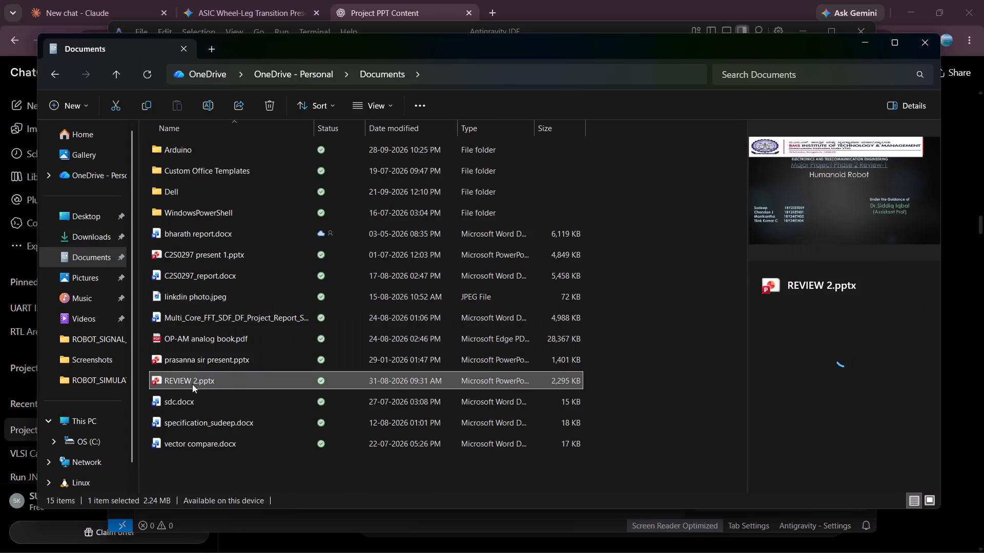
drag(192, 384, 90, 240)
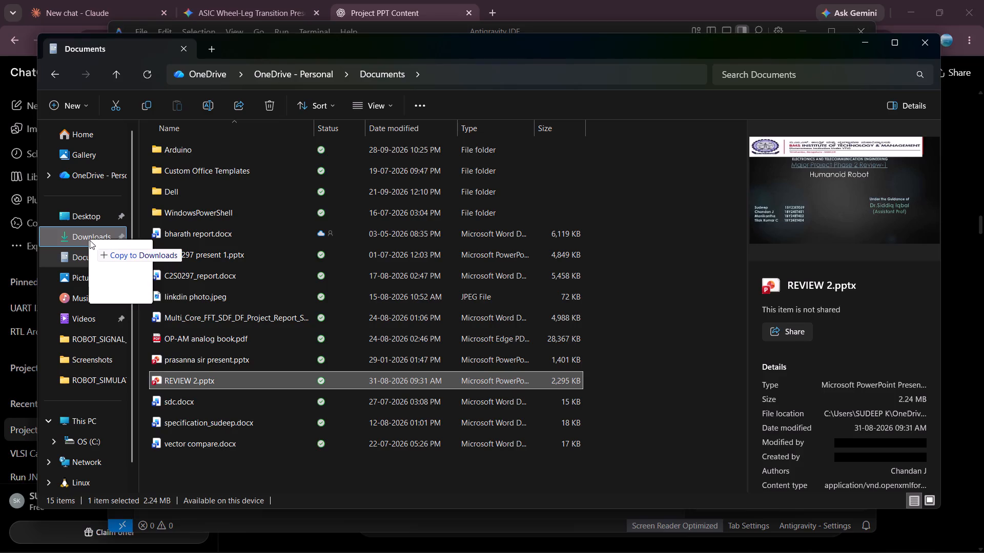
drag(90, 240, 90, 237)
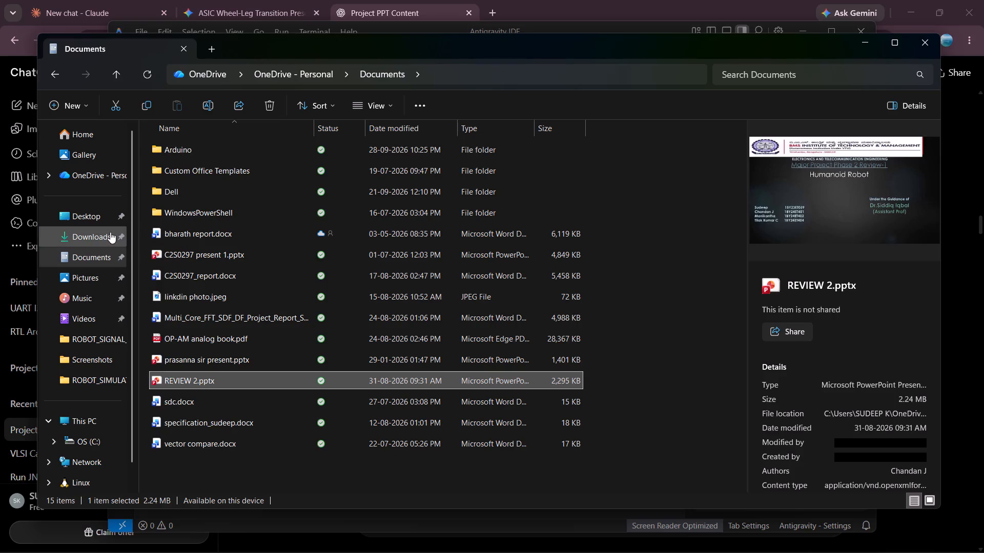
click(88, 237)
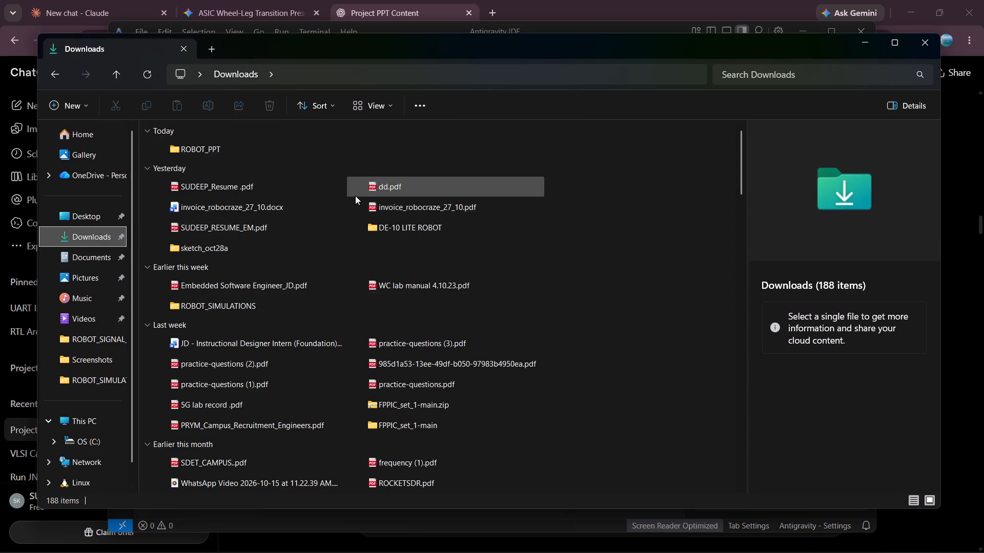
Copy REVIEW 2.pptx from the Documents folder and paste it into Downloads > ROBOT_PPT.
click(102, 260)
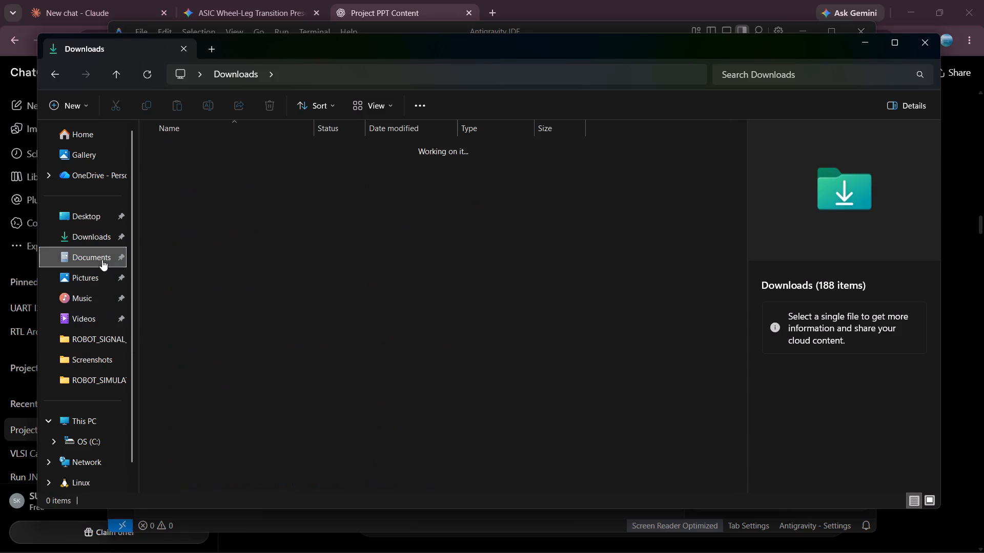
click(222, 377)
right_drag(222, 377, 217, 381)
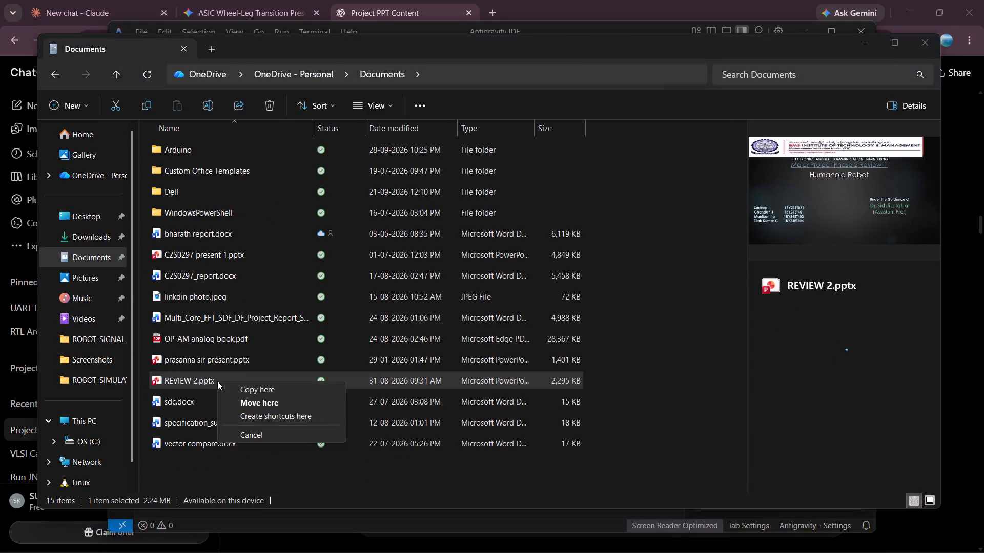
click(210, 388)
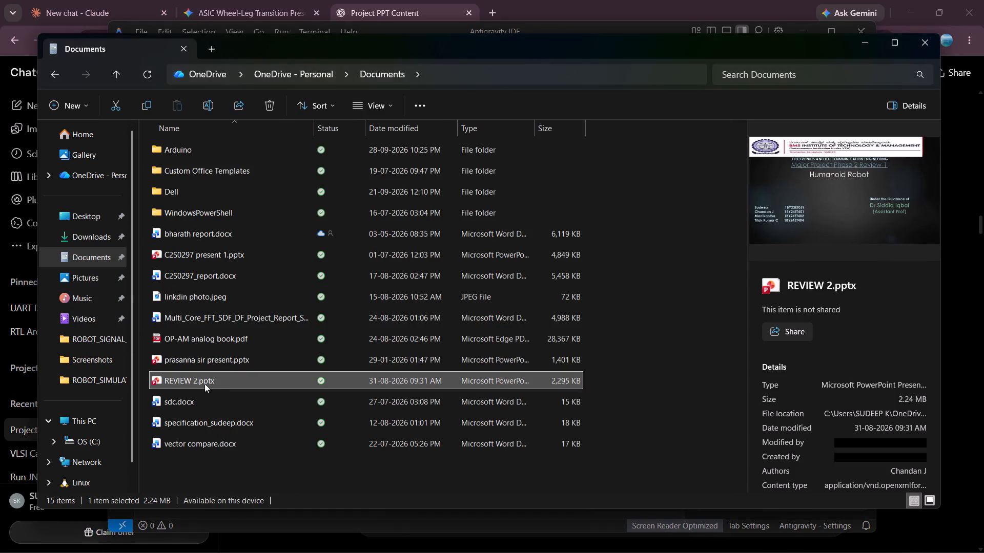
click(148, 104)
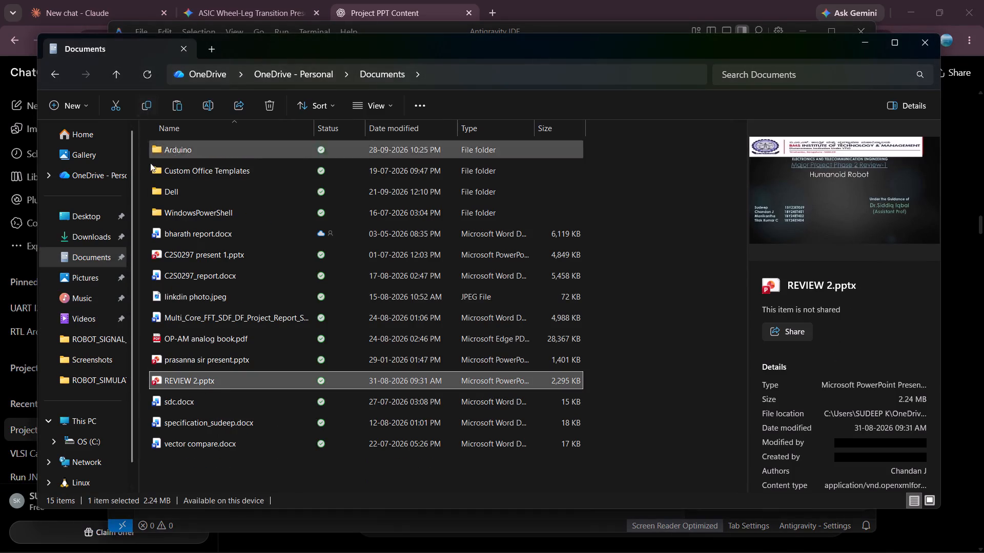
click(114, 236)
click(224, 153)
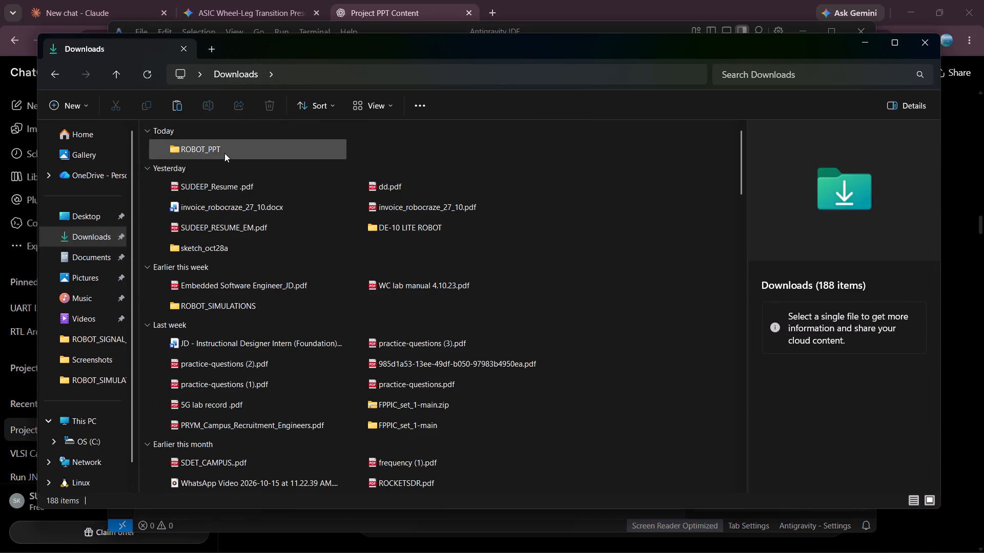
double_click(224, 153)
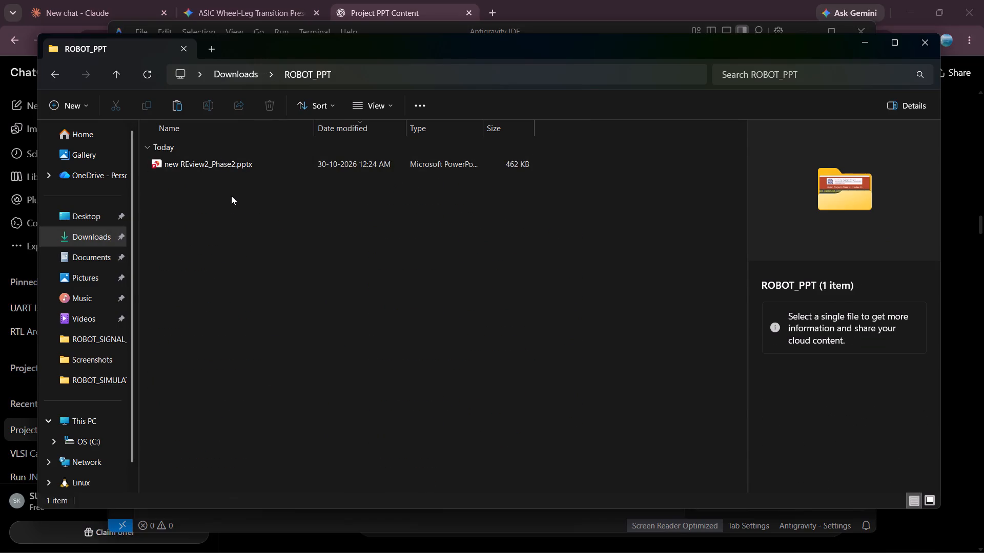
key(ctrl+v)
click(252, 322)
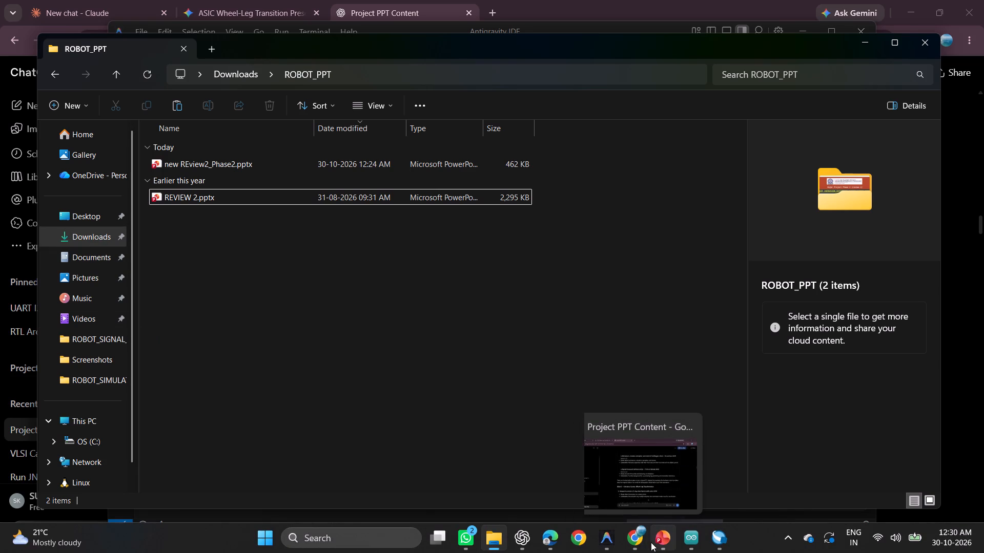
Switch to the Humanoid Robot presentation in PowerPoint and save it.
click(650, 473)
click(573, 357)
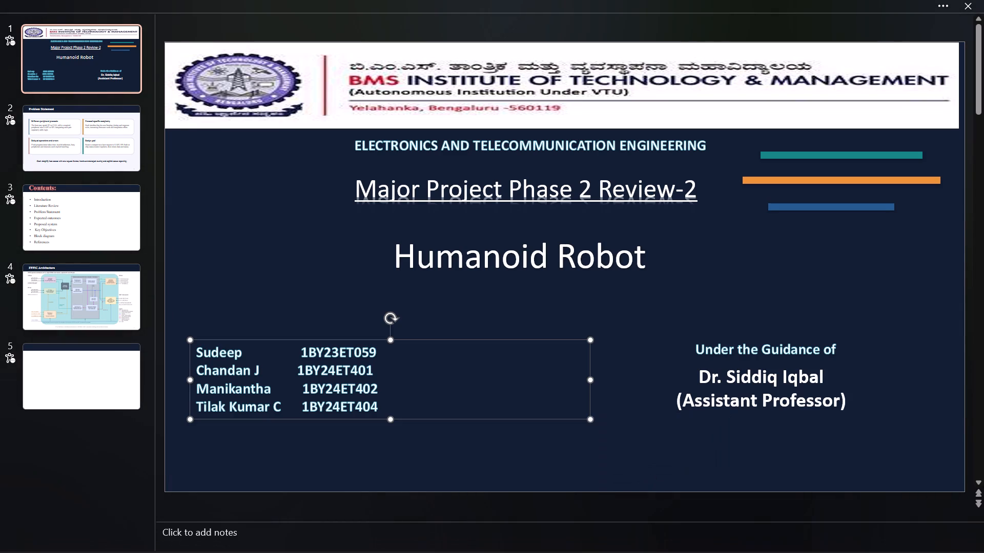
click(586, 332)
key(ctrl+s)
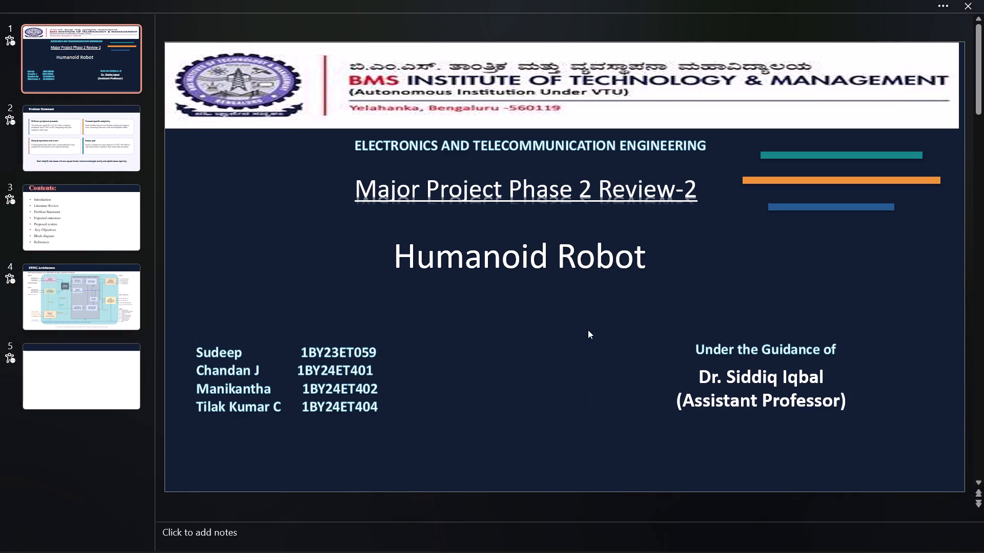
Open the Save As dialog for the Humanoid Robot presentation and browse to the Downloads folder.
click(940, 3)
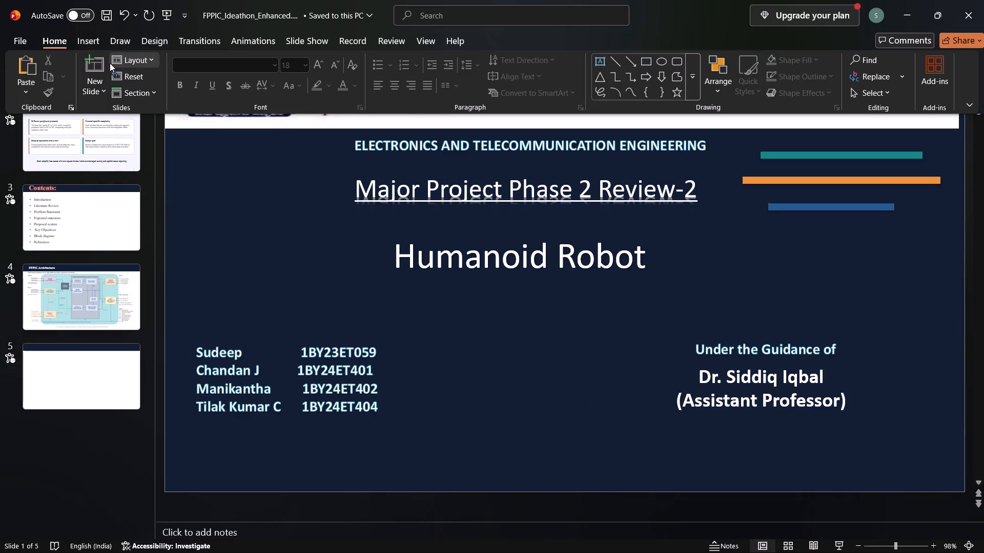
click(22, 44)
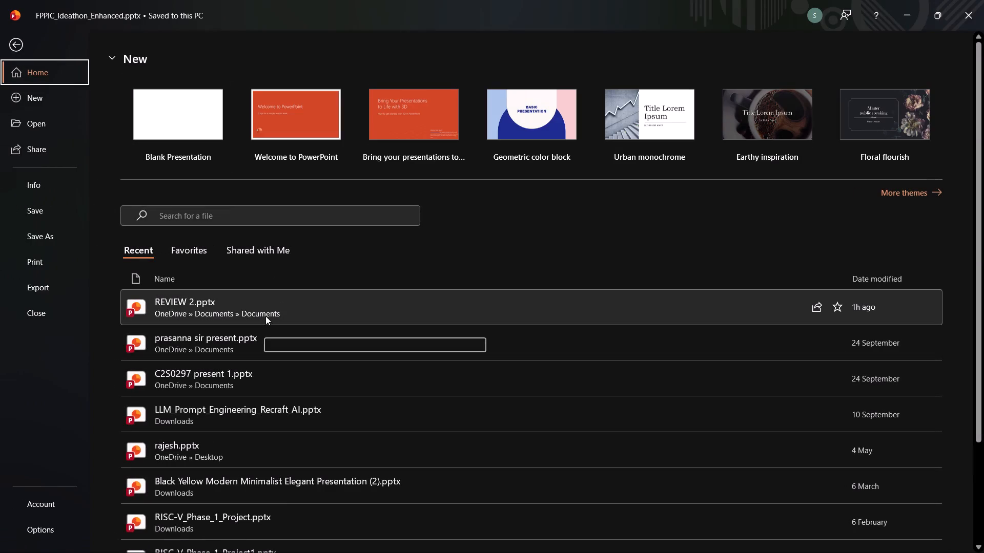
click(51, 231)
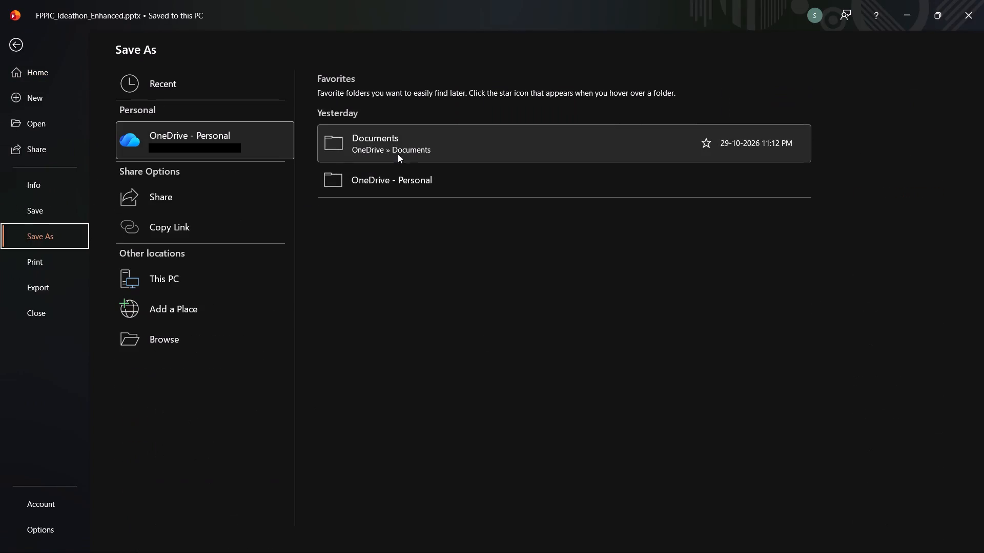
click(398, 153)
click(398, 153)
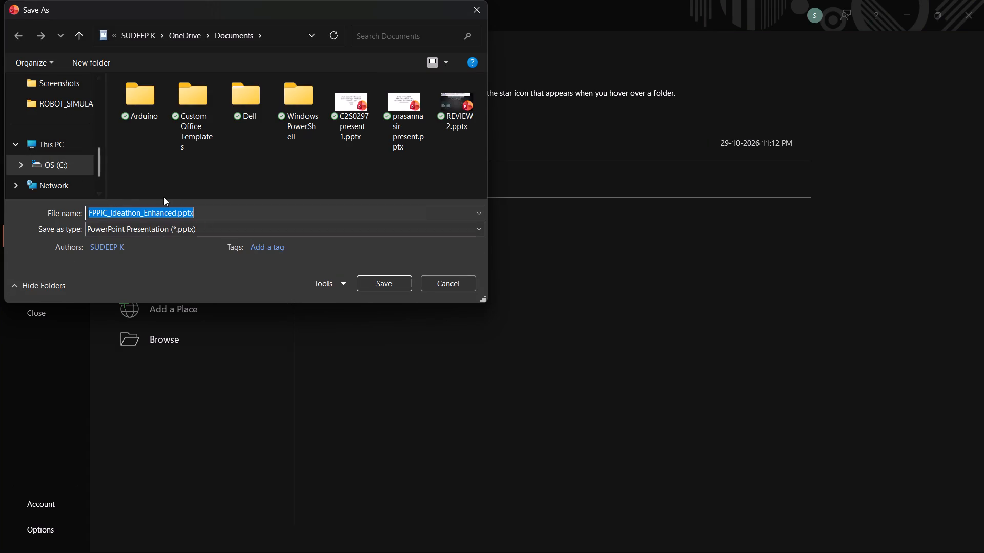
scroll(71, 129, up, 2)
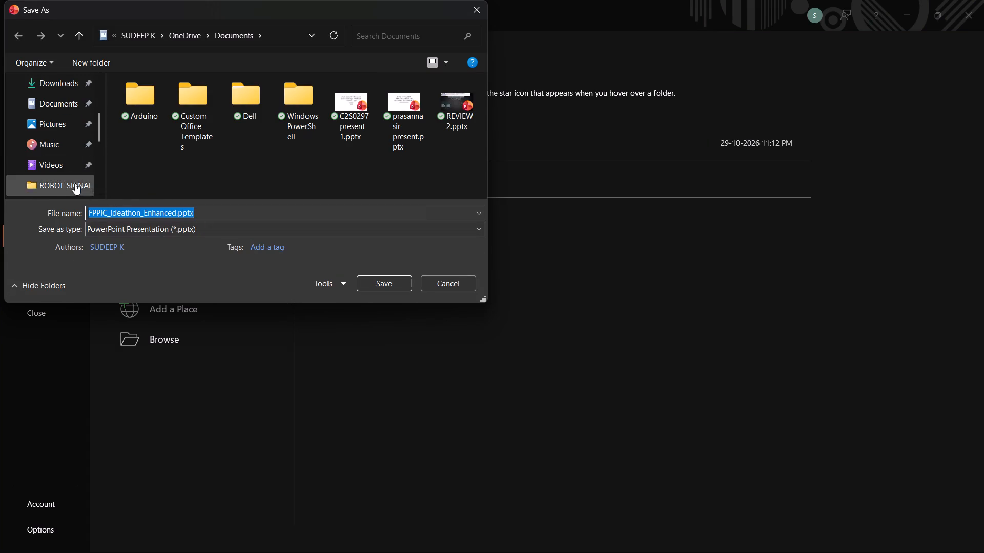
scroll(67, 173, down, 1)
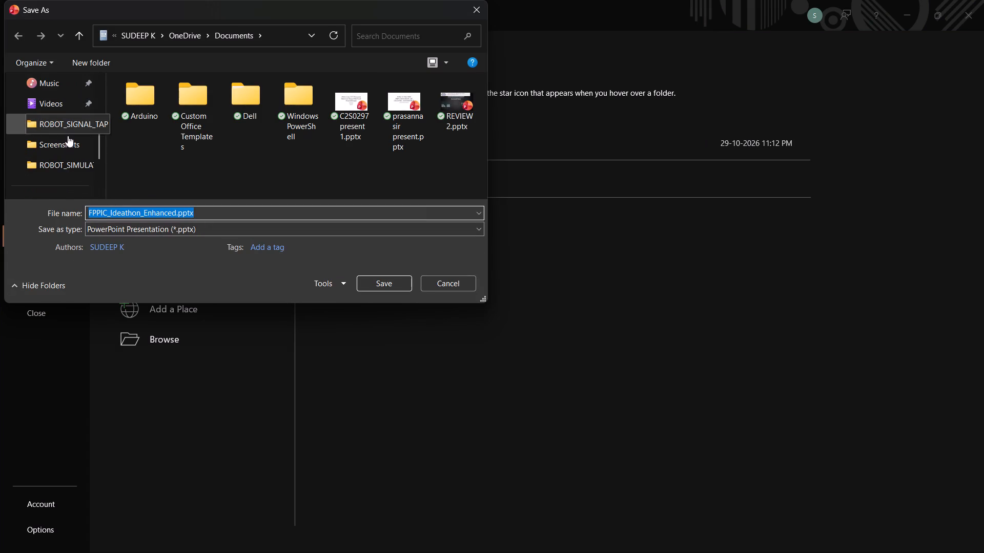
scroll(68, 136, up, 3)
click(67, 185)
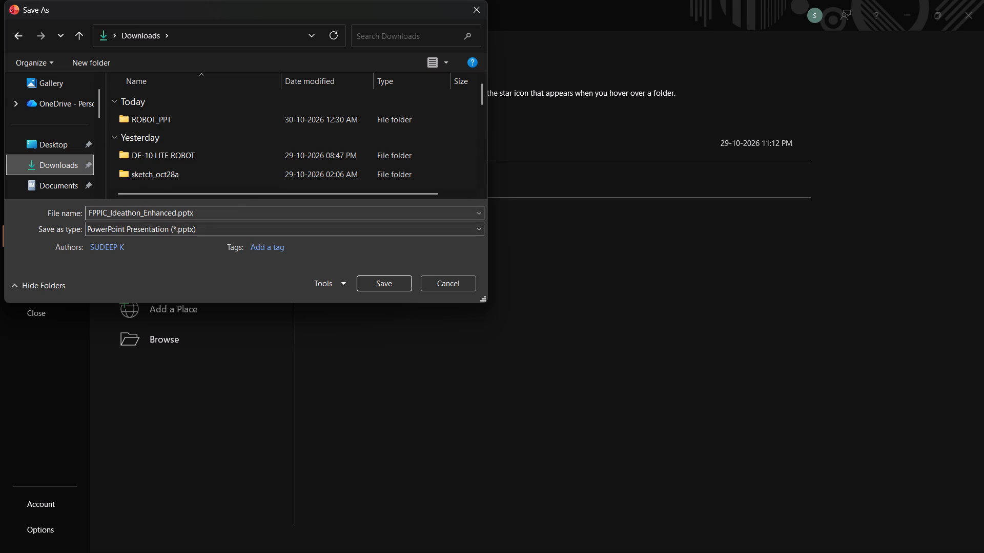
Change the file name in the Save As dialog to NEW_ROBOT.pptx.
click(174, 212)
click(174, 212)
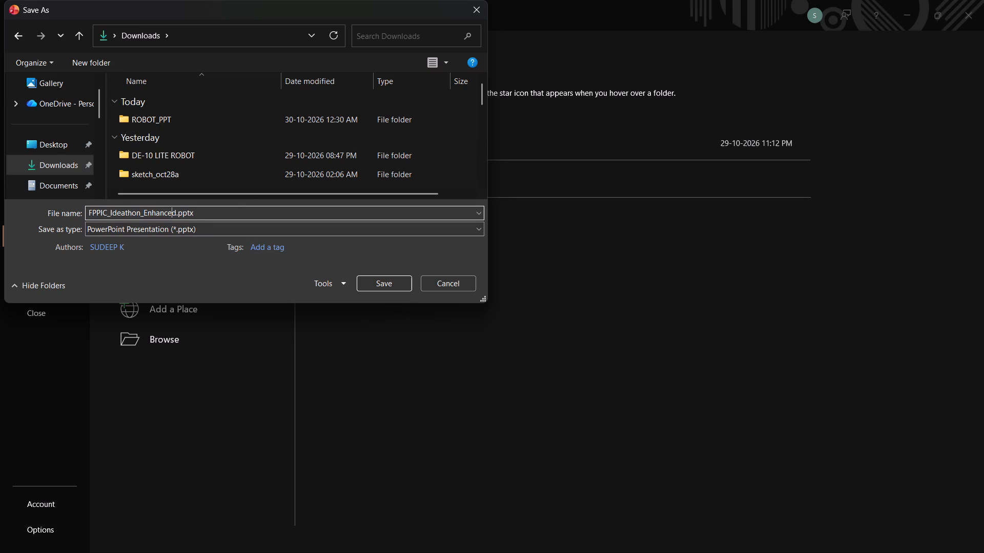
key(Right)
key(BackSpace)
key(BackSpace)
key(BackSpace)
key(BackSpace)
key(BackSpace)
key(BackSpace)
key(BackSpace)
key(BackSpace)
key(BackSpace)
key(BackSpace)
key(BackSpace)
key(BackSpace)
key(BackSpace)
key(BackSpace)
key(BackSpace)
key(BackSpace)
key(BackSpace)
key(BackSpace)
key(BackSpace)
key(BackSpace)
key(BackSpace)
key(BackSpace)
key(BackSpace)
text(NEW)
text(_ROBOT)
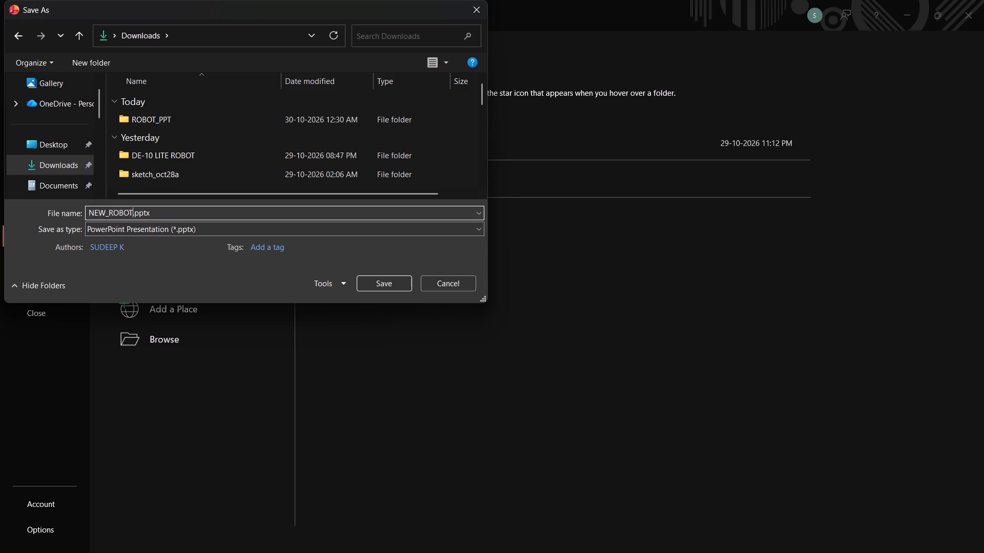
Open the ROBOT_PPT folder as the save location for the presentation.
click(298, 122)
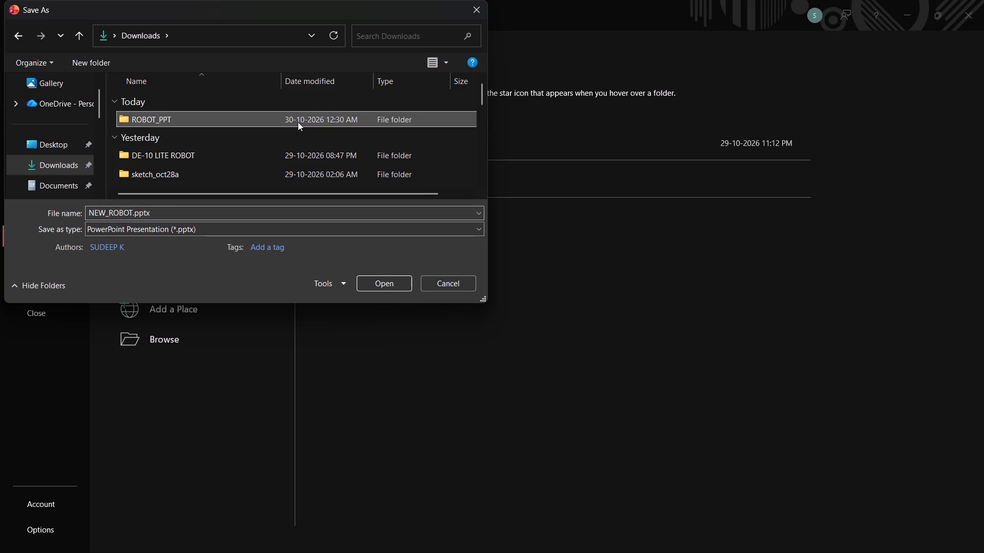
double_click(298, 122)
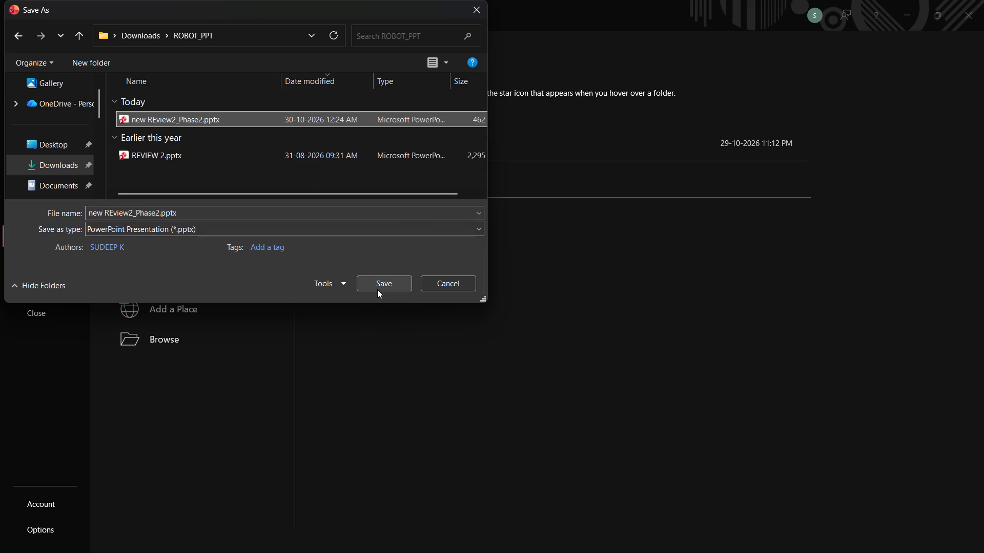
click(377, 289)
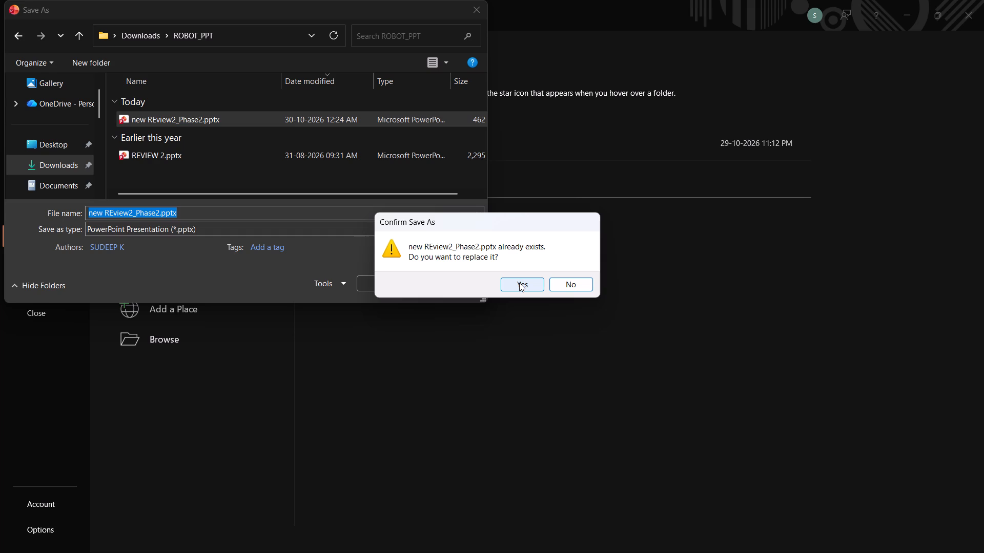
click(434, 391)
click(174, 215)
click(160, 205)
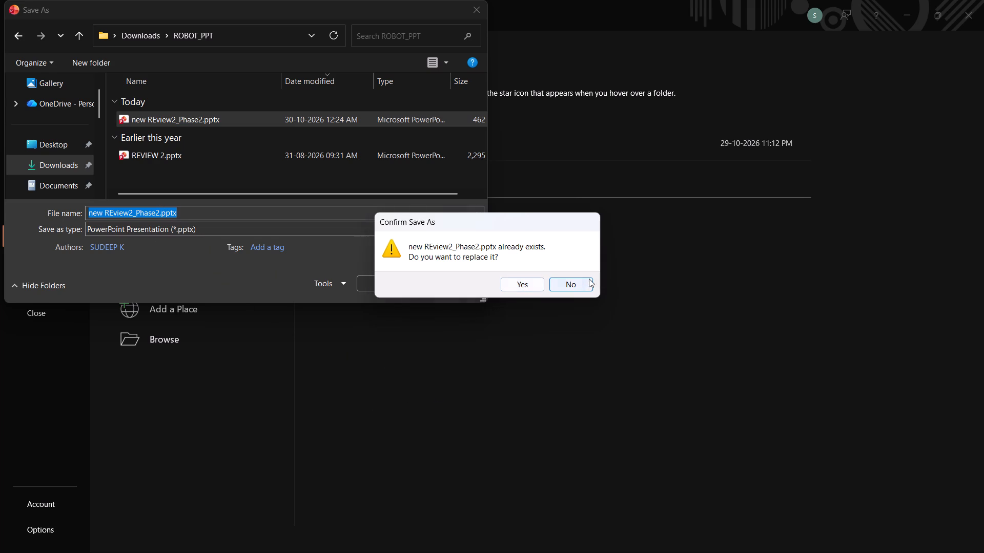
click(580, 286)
Save the presentation in the ROBOT_PPT folder as a PowerPoint Presentation with the file name NEW_ROBOTpptx.
click(152, 223)
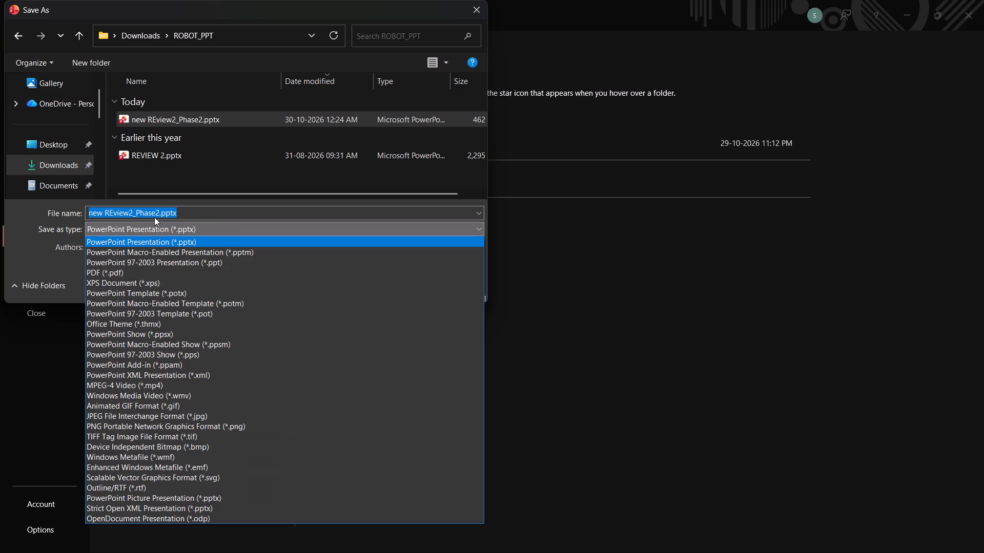
click(234, 214)
click(163, 212)
click(161, 212)
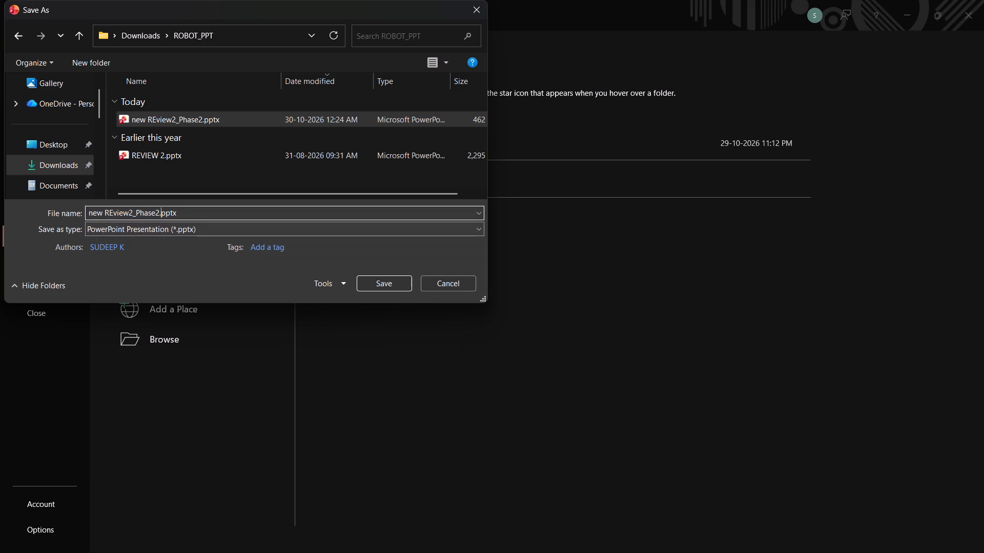
key(BackSpace)
key(BackSpace)
key(BackSpace)
key(BackSpace)
key(BackSpace)
key(BackSpace)
key(BackSpace)
key(BackSpace)
key(BackSpace)
key(BackSpace)
key(BackSpace)
key(BackSpace)
key(BackSpace)
key(BackSpace)
key(BackSpace)
key(BackSpace)
key(BackSpace)
key(BackSpace)
key(BackSpace)
key(BackSpace)
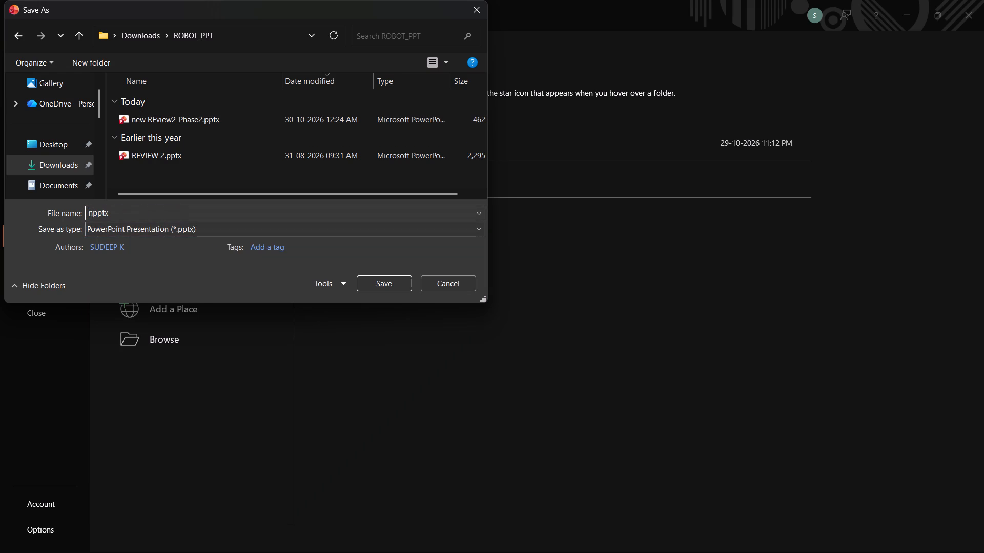
text(NEW)
text(_ROBOT)
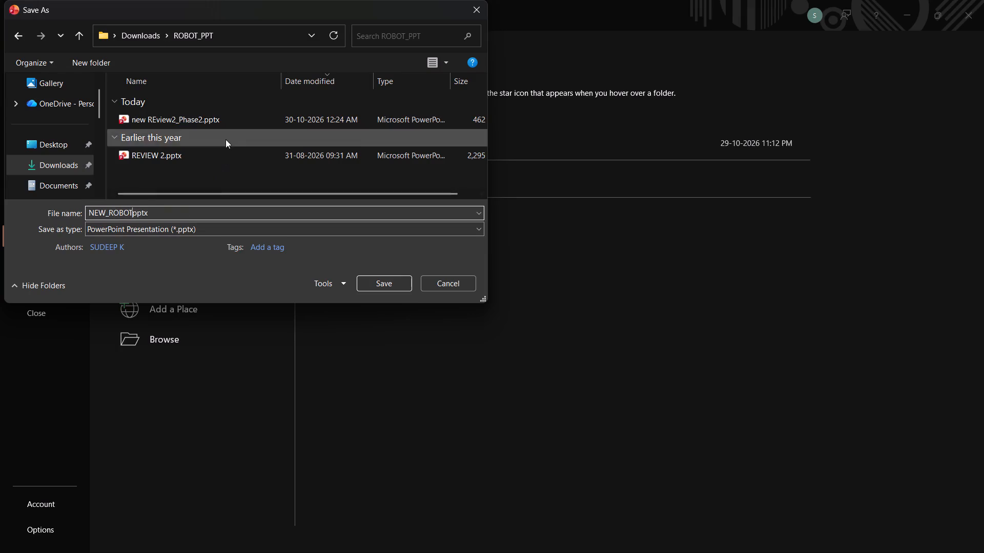
click(371, 289)
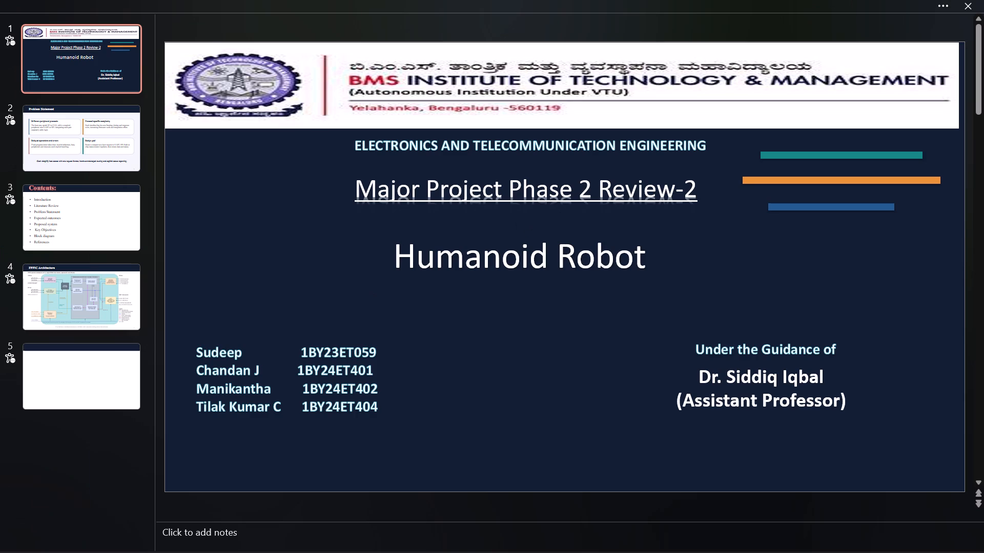
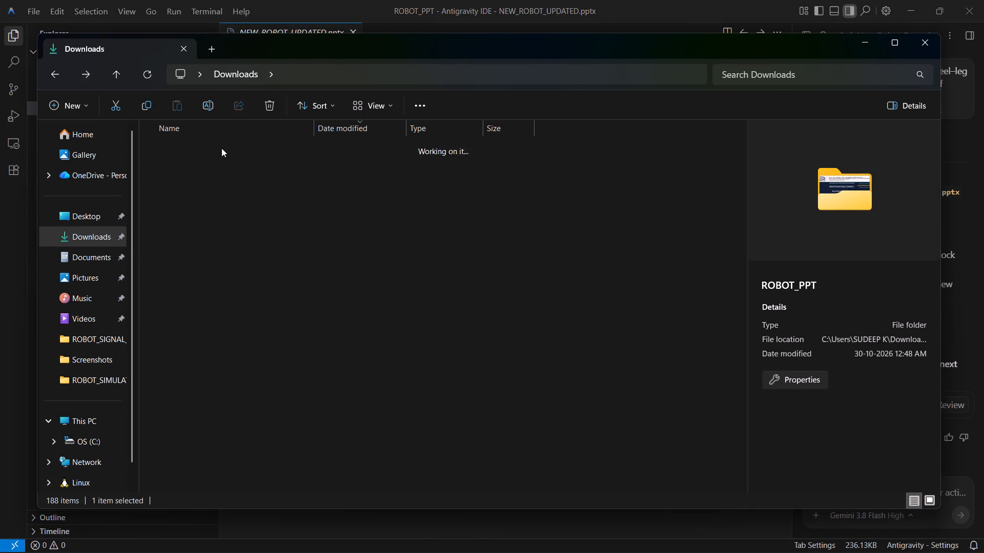
double_click(227, 164)
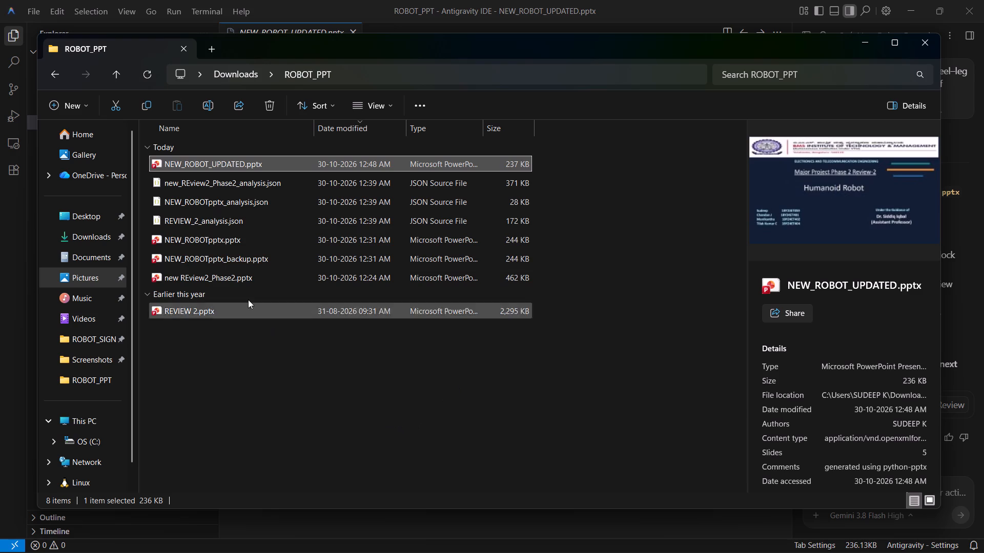
double_click(259, 162)
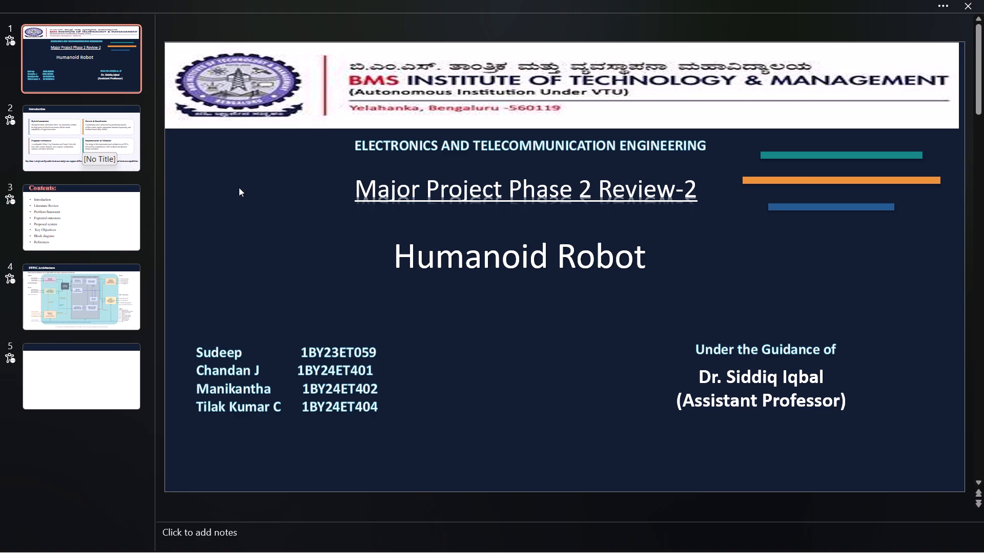
Examine the new Introduction slide in NEW_ROBOT_UPDATED.pptx alongside the title and Contents slides.
click(83, 215)
click(78, 149)
click(78, 51)
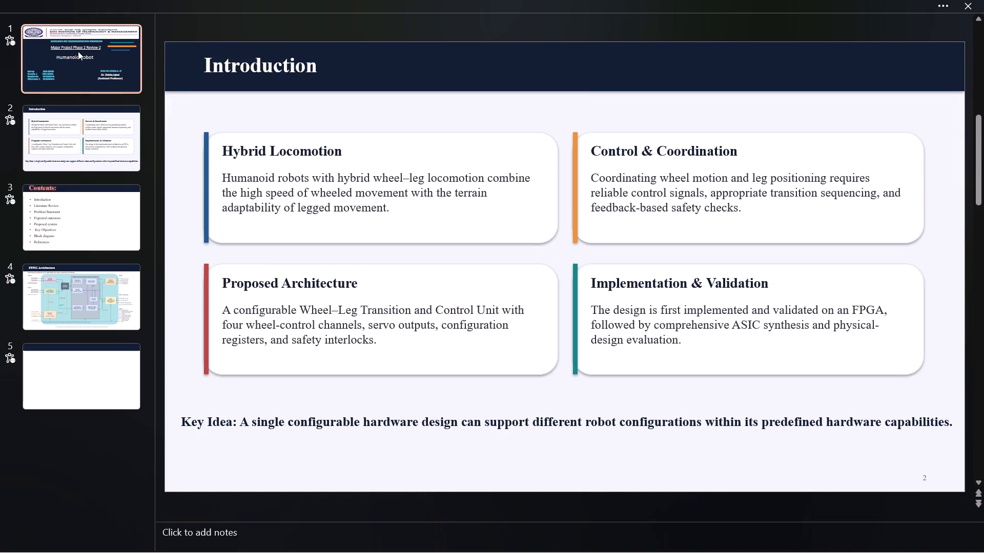
click(83, 152)
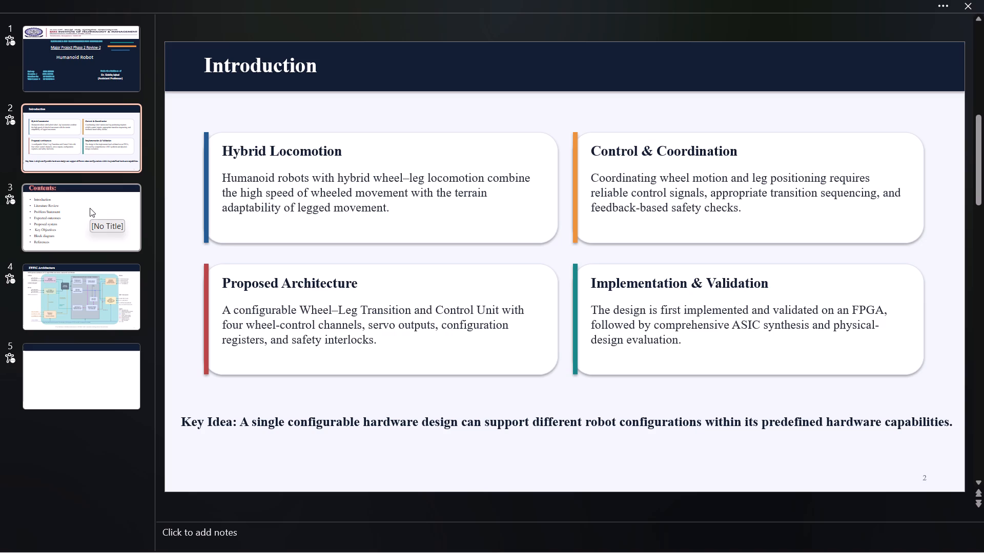
click(71, 142)
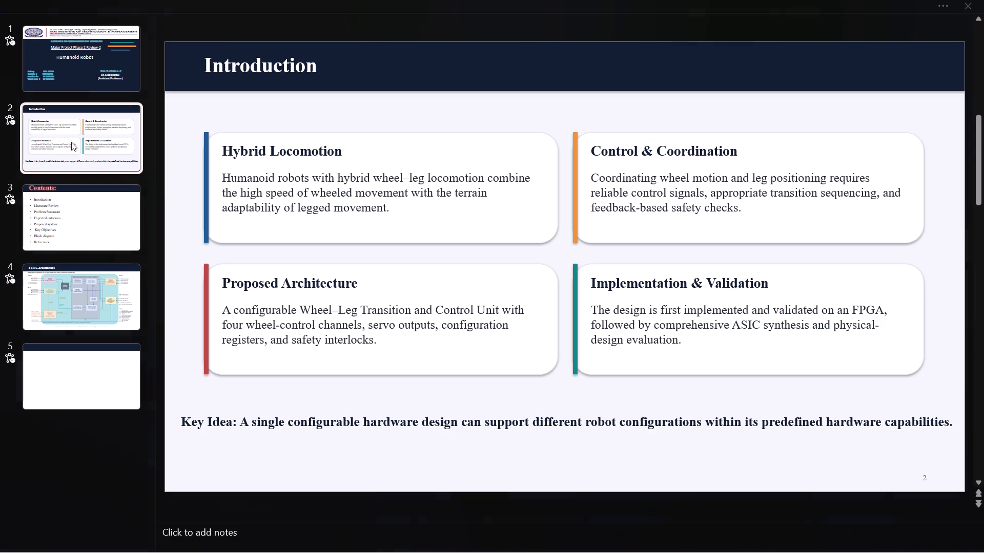
click(92, 216)
click(92, 163)
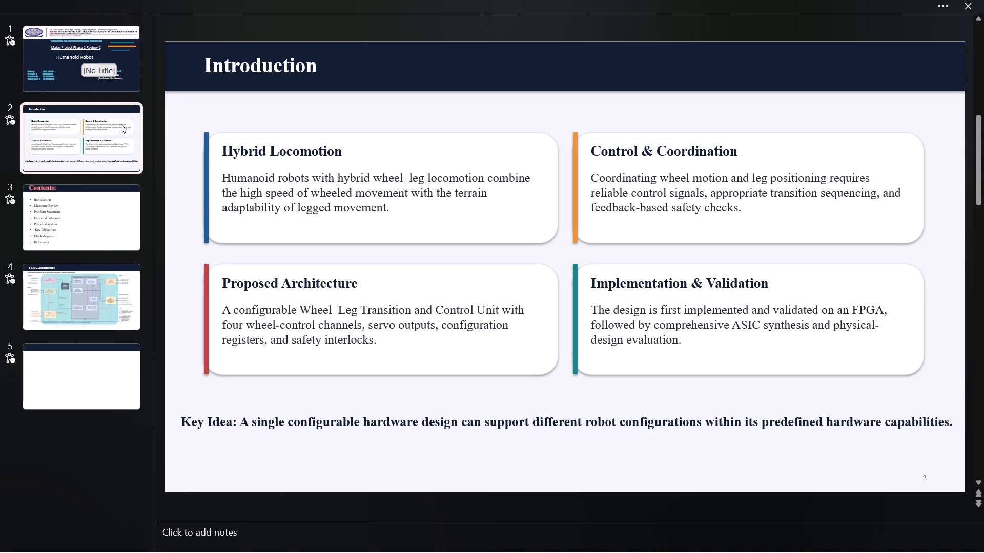
click(89, 82)
click(109, 151)
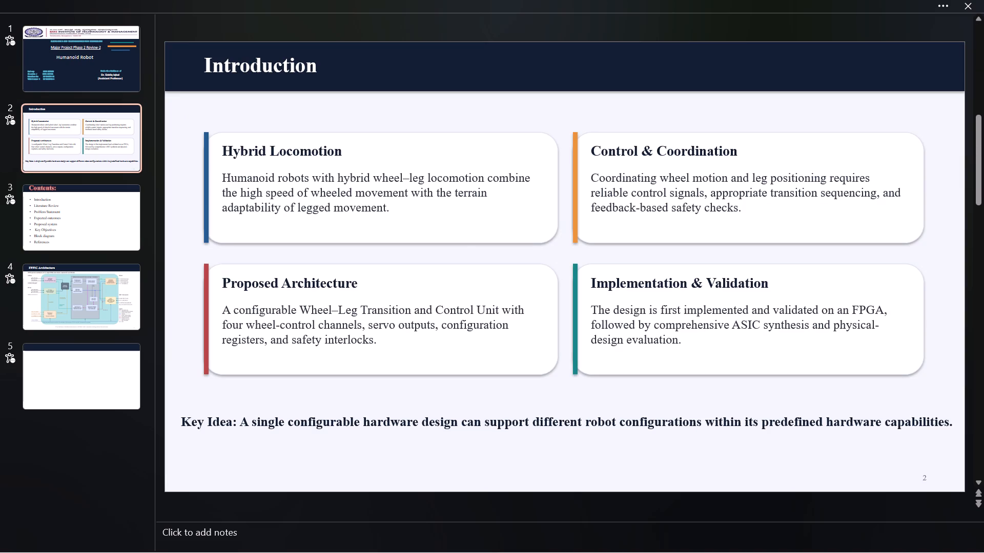
click(48, 231)
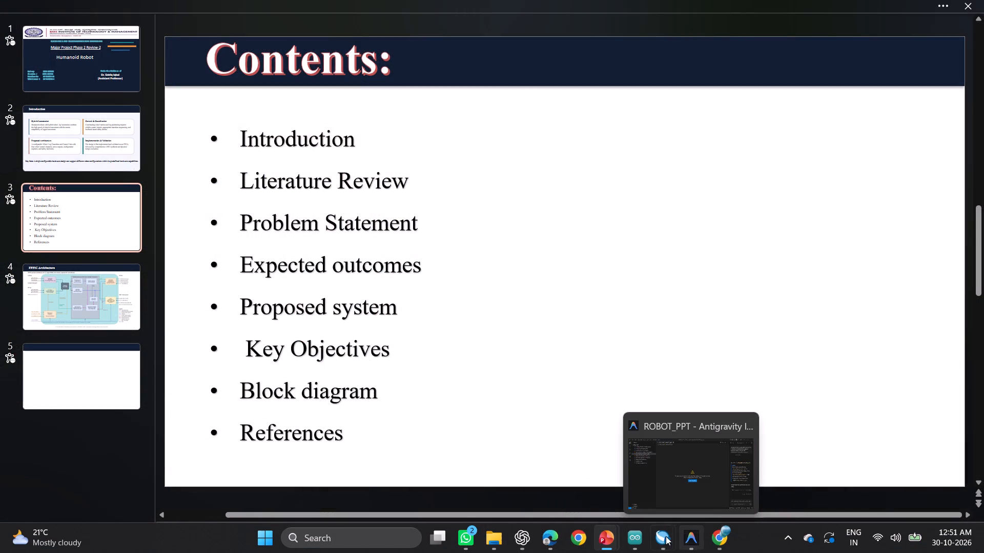
Open new REview2_Phase2.pptx from the ROBOT_PPT folder and examine its Contents and Introduction slides.
click(501, 544)
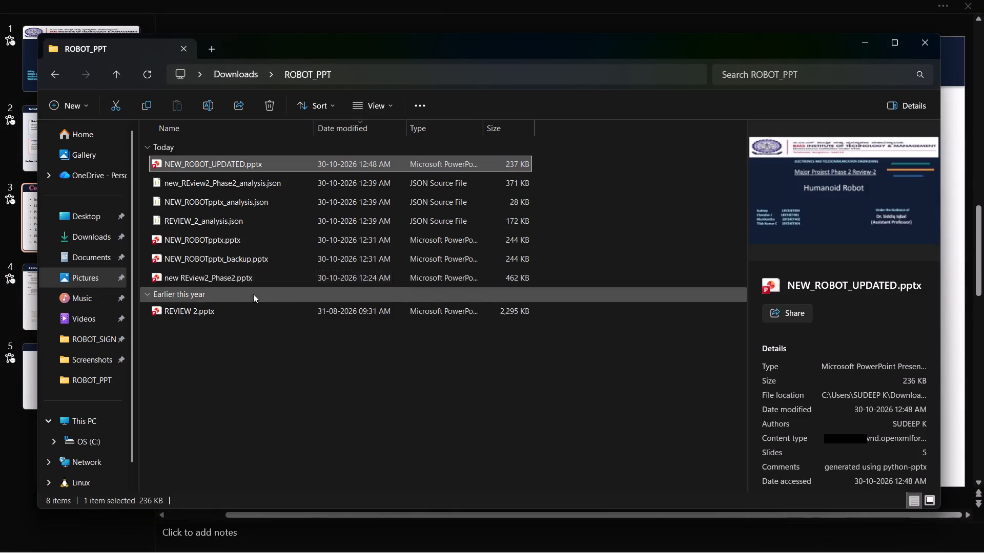
double_click(255, 280)
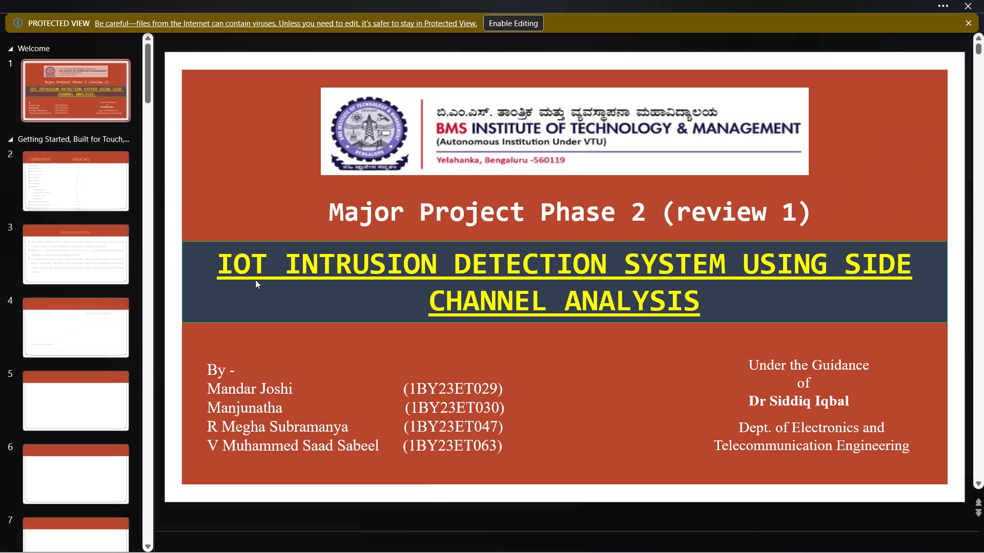
click(91, 192)
click(77, 236)
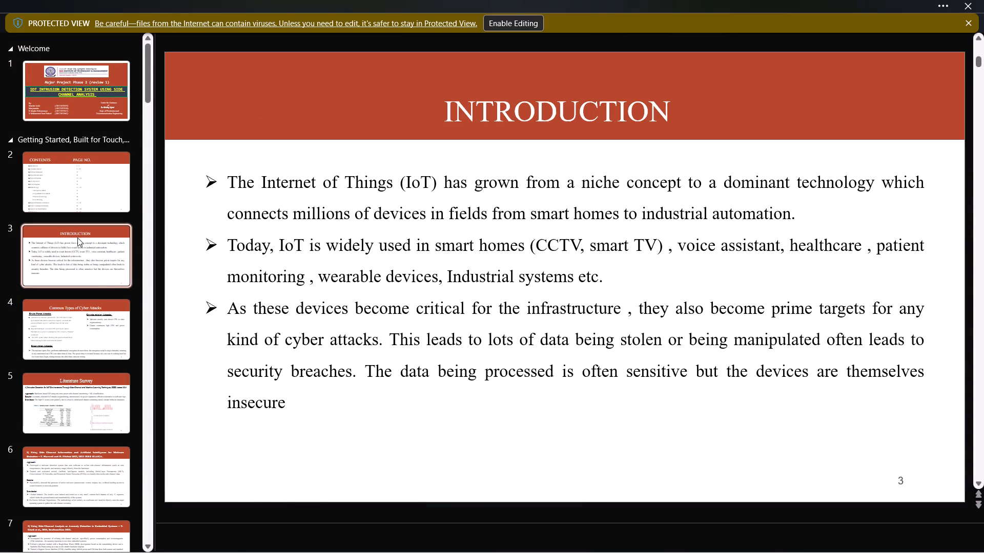
click(99, 316)
click(107, 185)
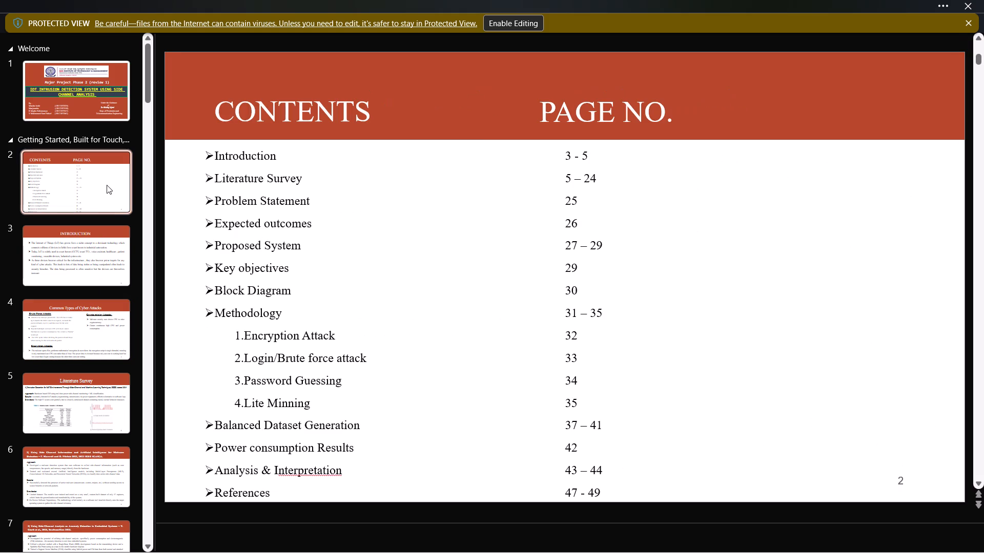
click(86, 266)
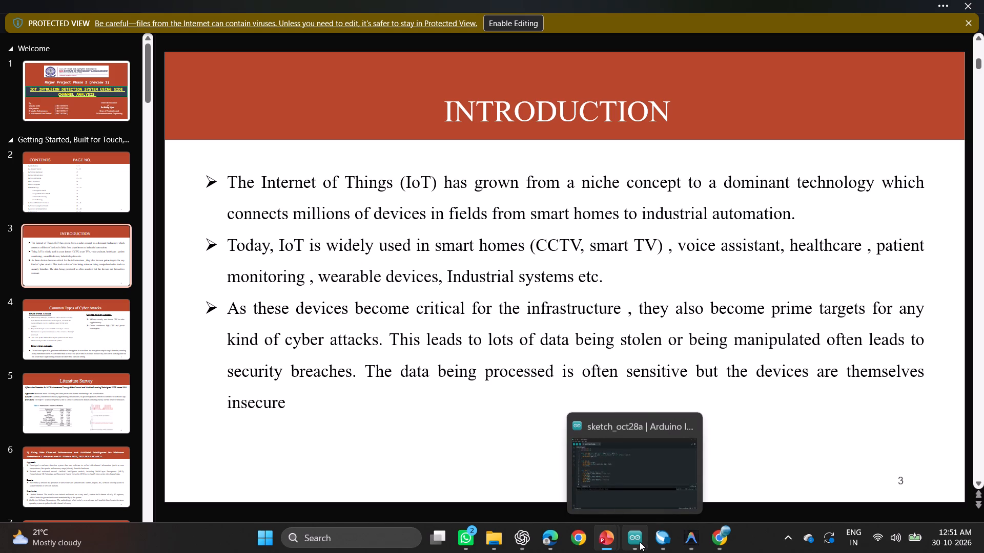
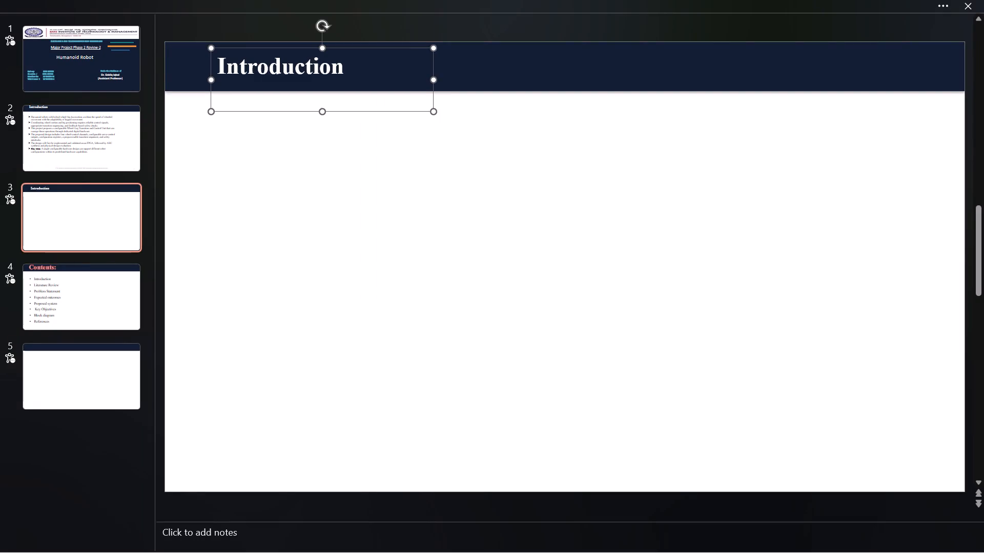
Nudge the "Introduction" title on slide 2 slightly to the right within the header band.
click(437, 227)
click(110, 145)
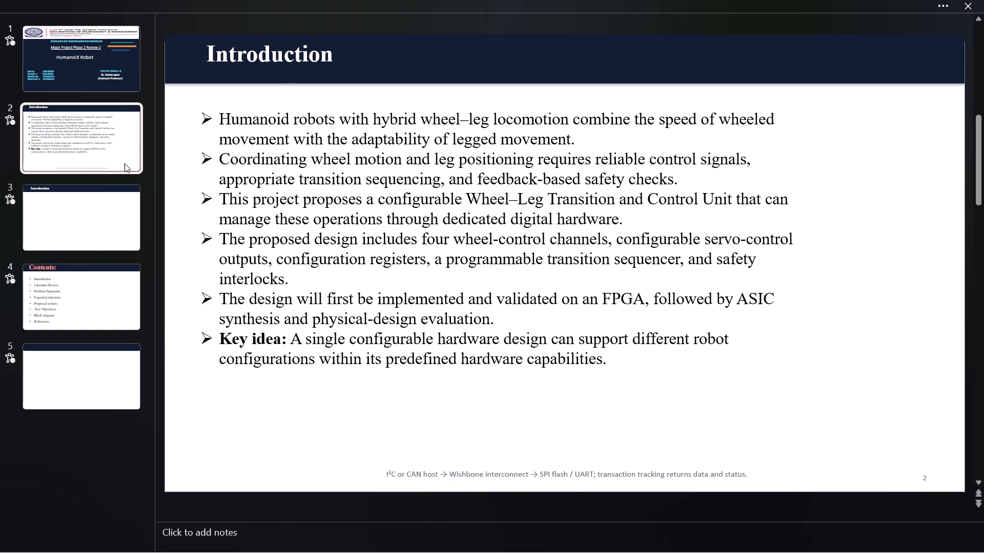
click(315, 60)
click(315, 91)
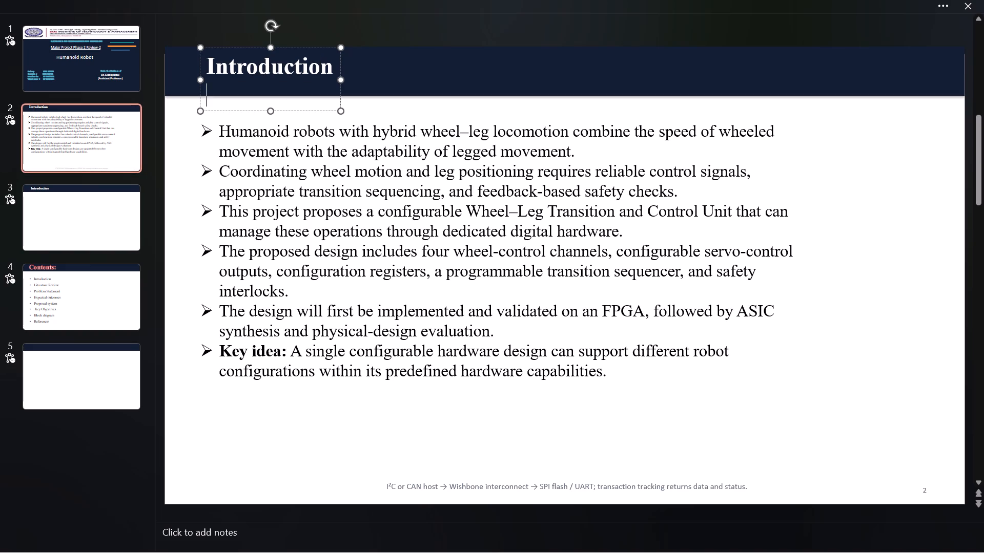
drag(335, 105, 341, 104)
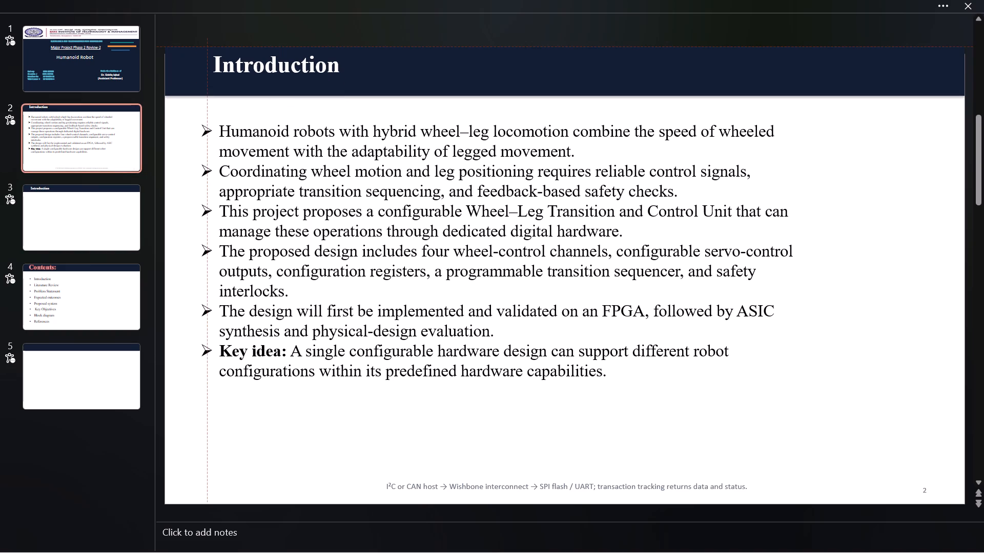
drag(341, 104, 345, 105)
click(795, 423)
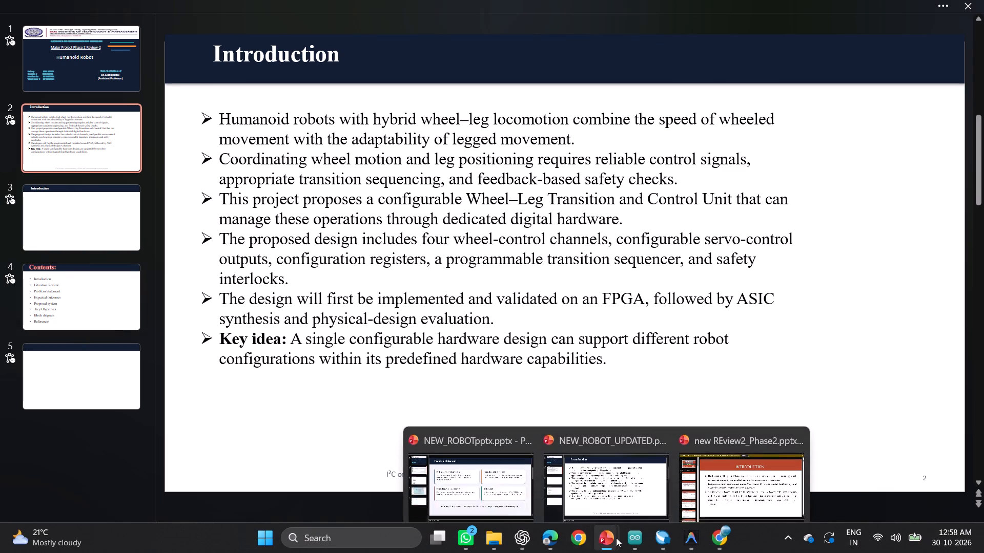
Examine slides 1 to 7 of the reference deck "new REview2_Phase2.pptx" for its slide order, contents list and literature survey layout.
click(764, 467)
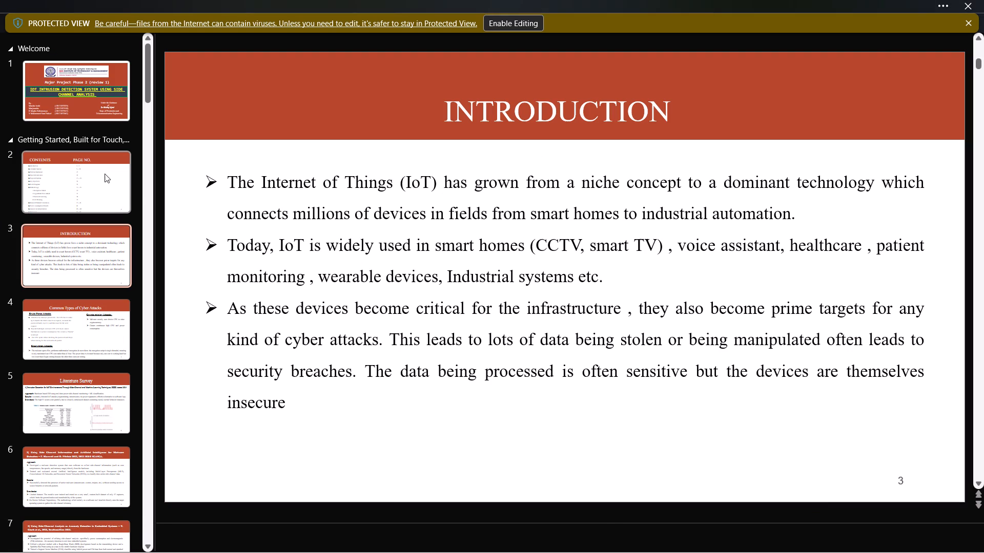
click(103, 190)
click(79, 98)
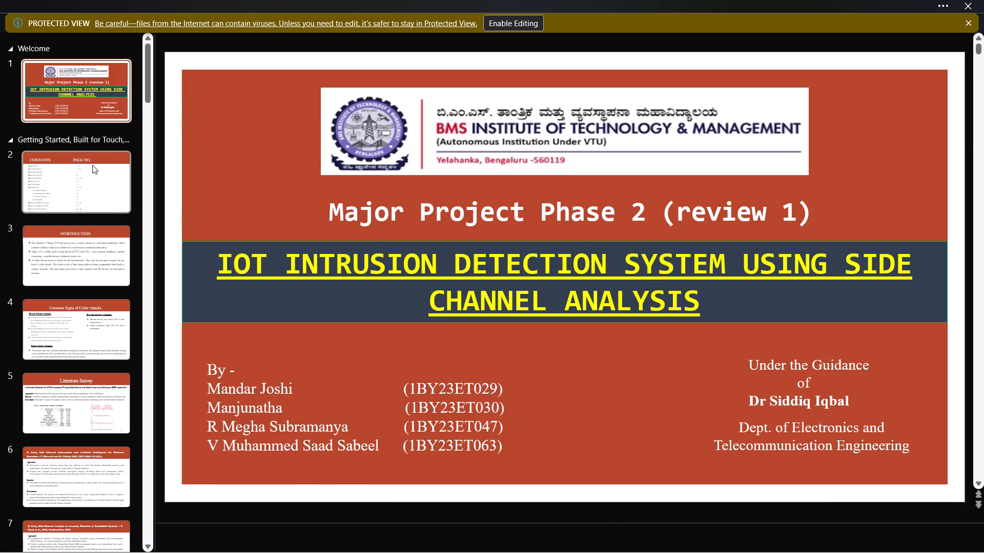
click(85, 183)
click(89, 260)
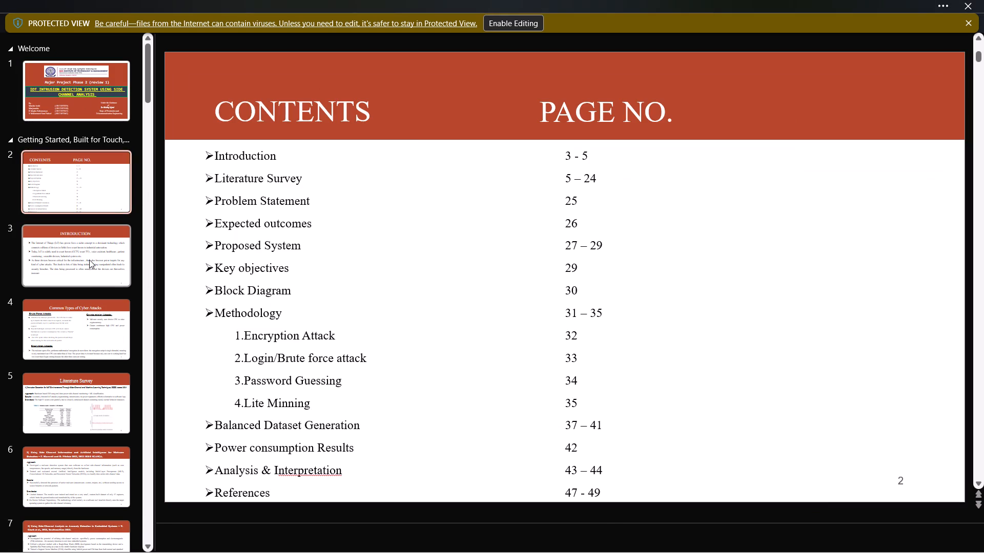
click(86, 338)
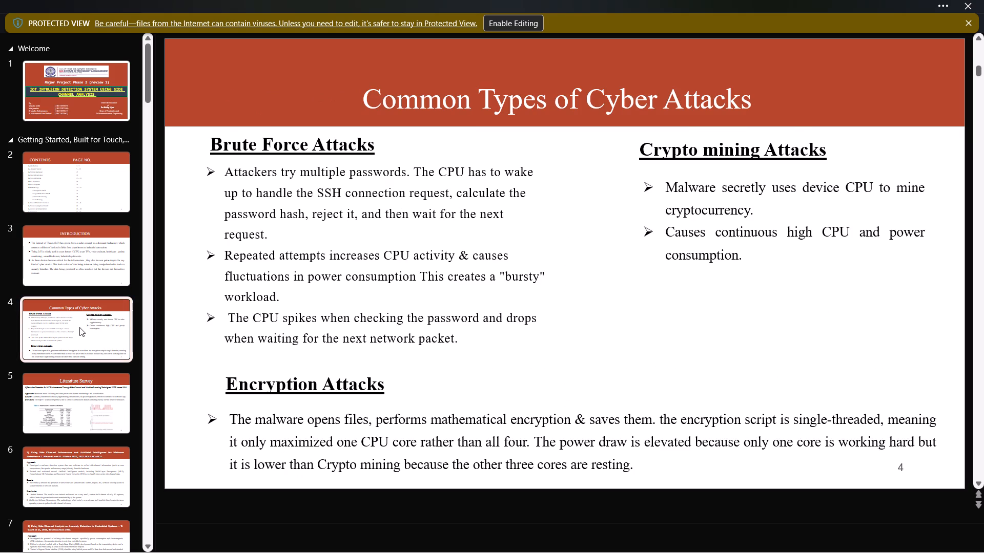
click(84, 401)
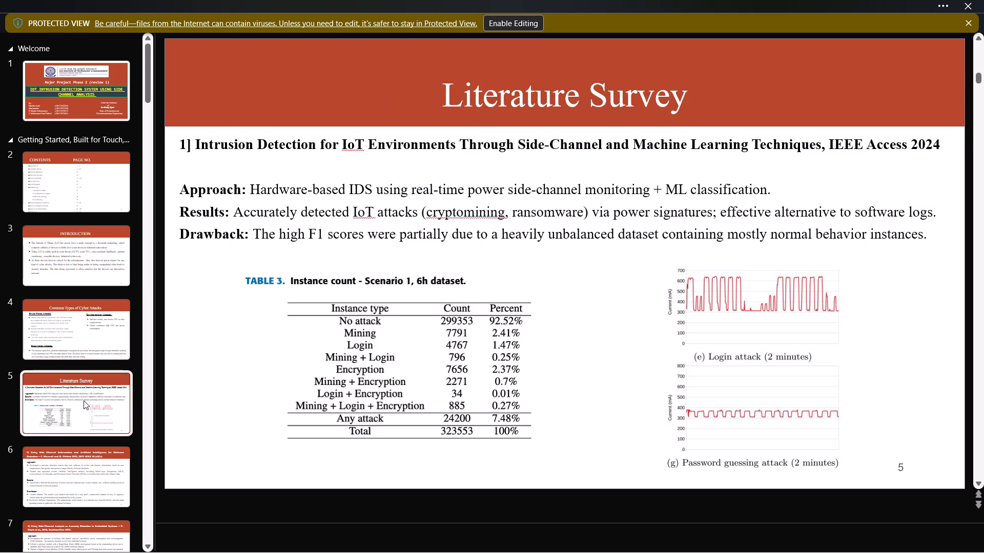
scroll(87, 345, down, 2)
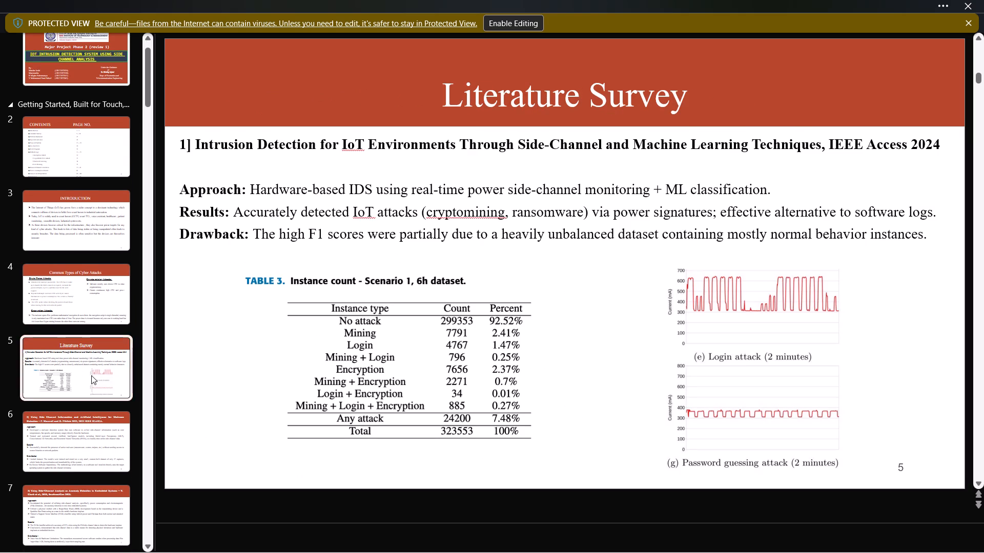
scroll(91, 375, down, 3)
click(61, 306)
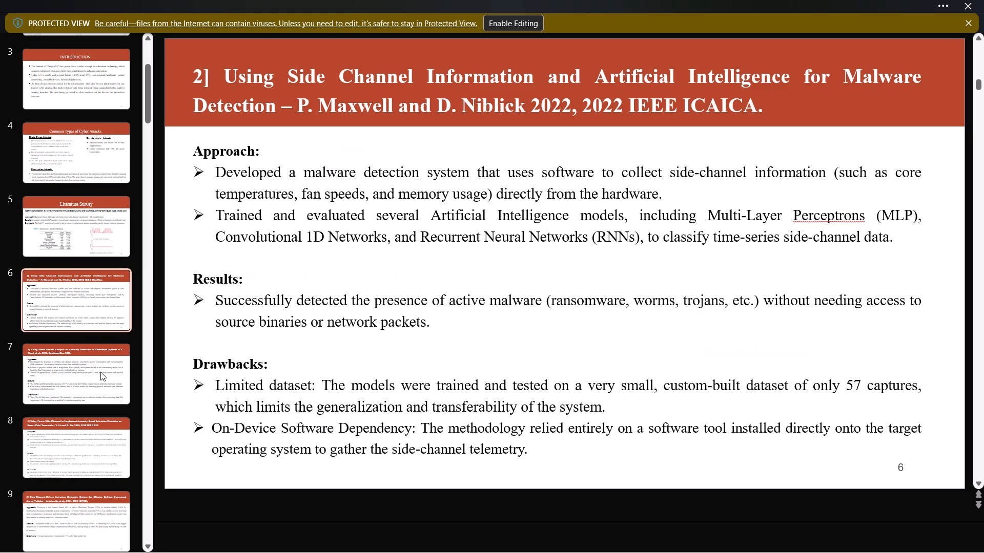
click(100, 392)
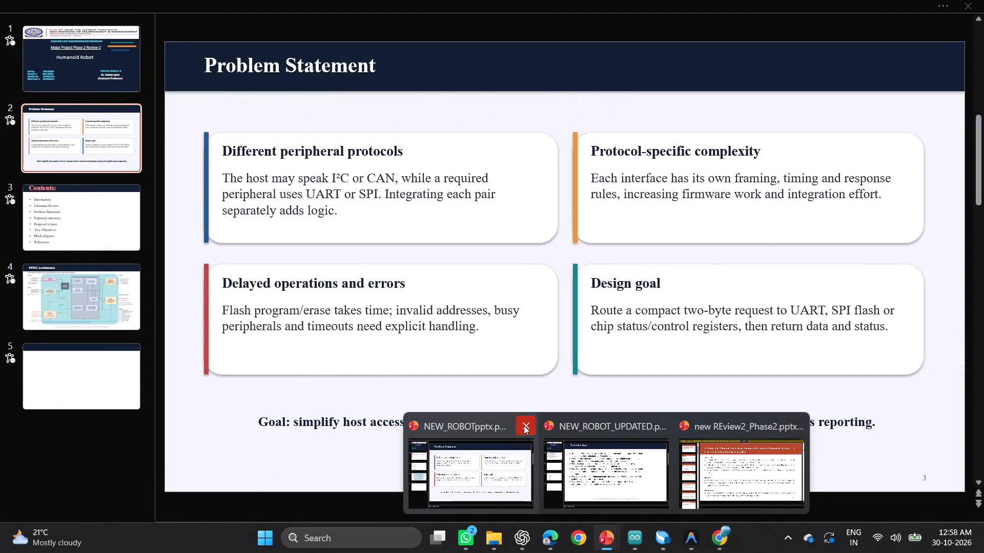
Close the NEW_ROBOTpptx.pptx presentation and return to NEW_ROBOT_UPDATED.
click(524, 426)
click(561, 462)
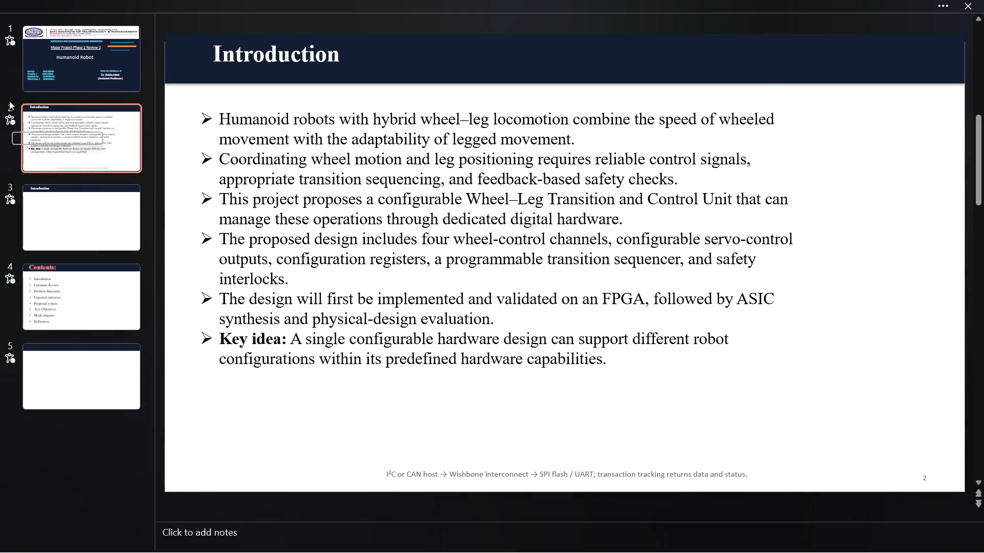
Move the Contents slide up to position 2, directly after the title slide.
click(112, 210)
click(74, 148)
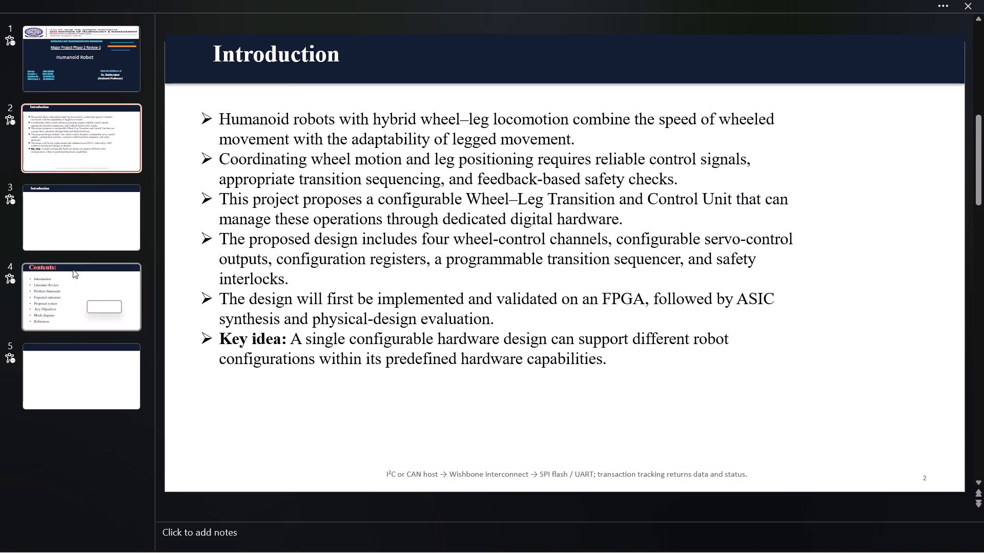
drag(82, 292, 89, 108)
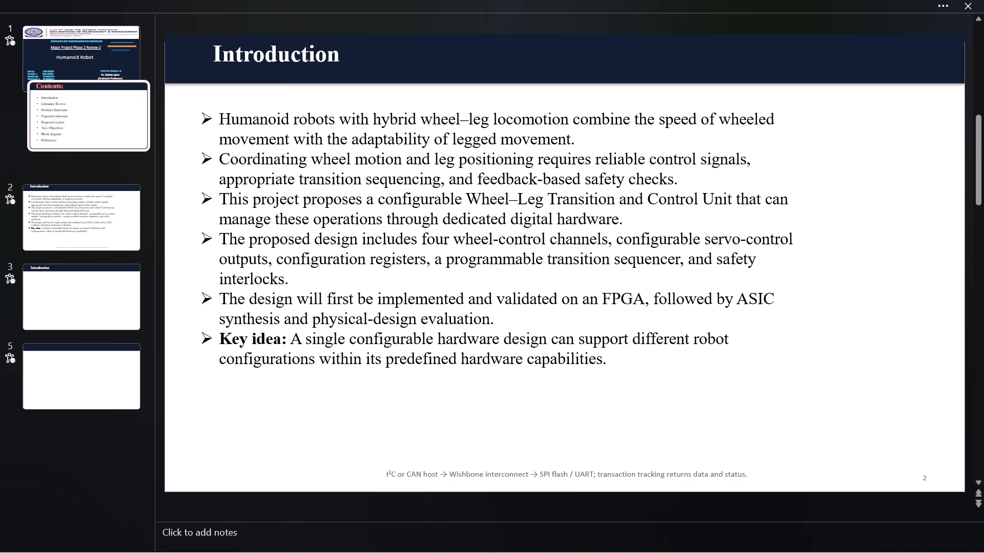
drag(89, 108, 80, 120)
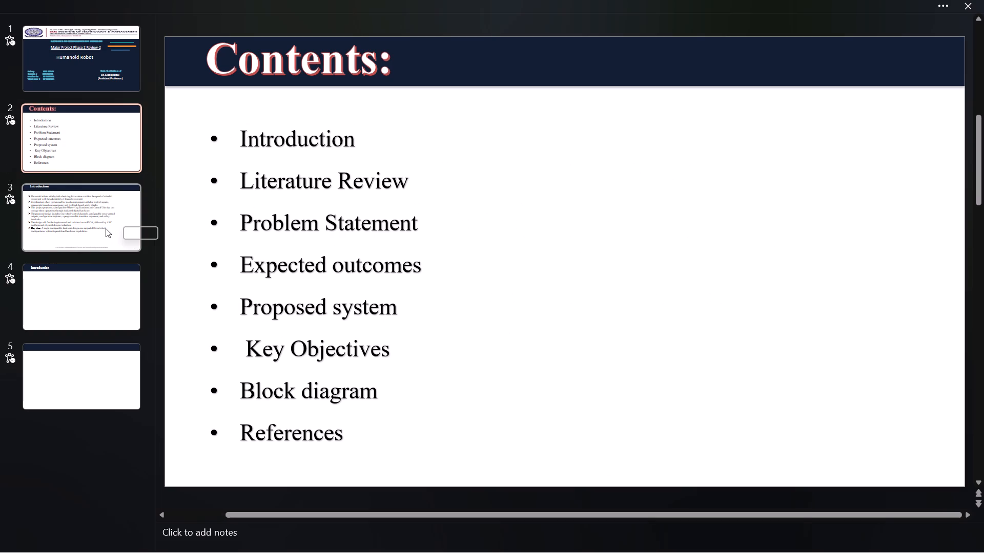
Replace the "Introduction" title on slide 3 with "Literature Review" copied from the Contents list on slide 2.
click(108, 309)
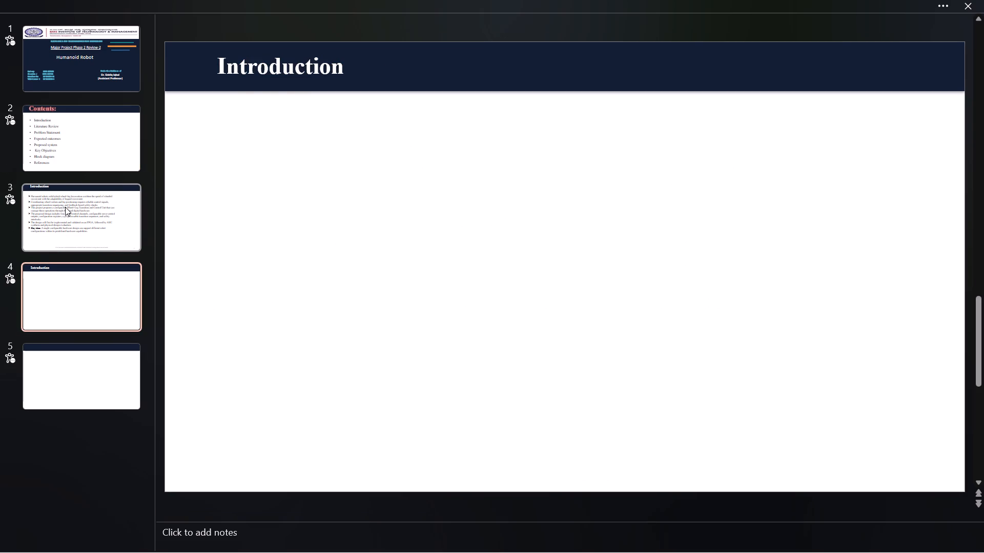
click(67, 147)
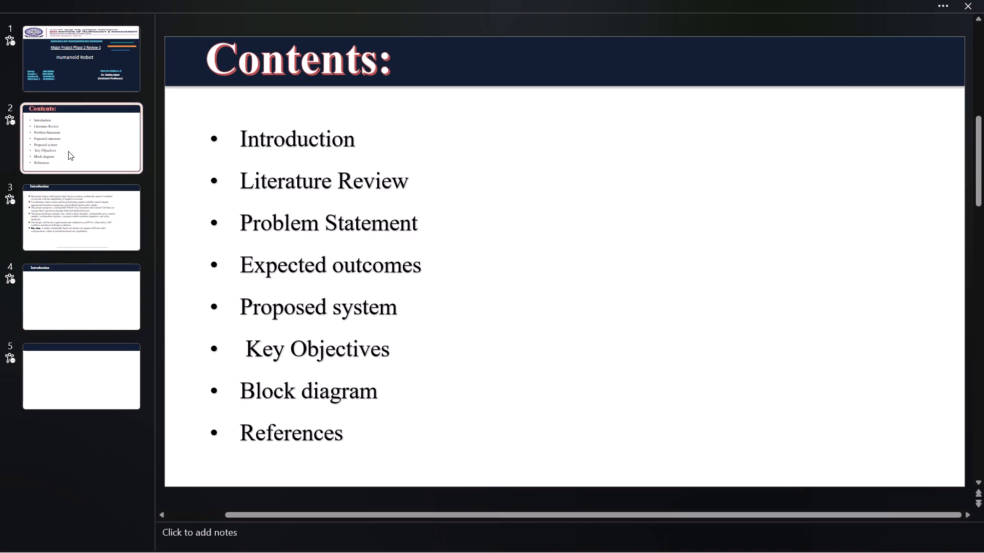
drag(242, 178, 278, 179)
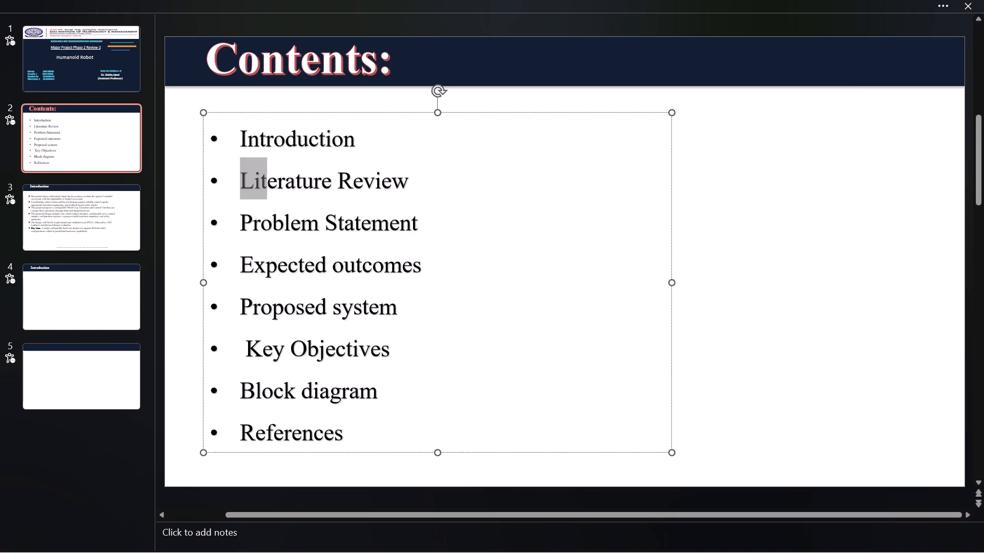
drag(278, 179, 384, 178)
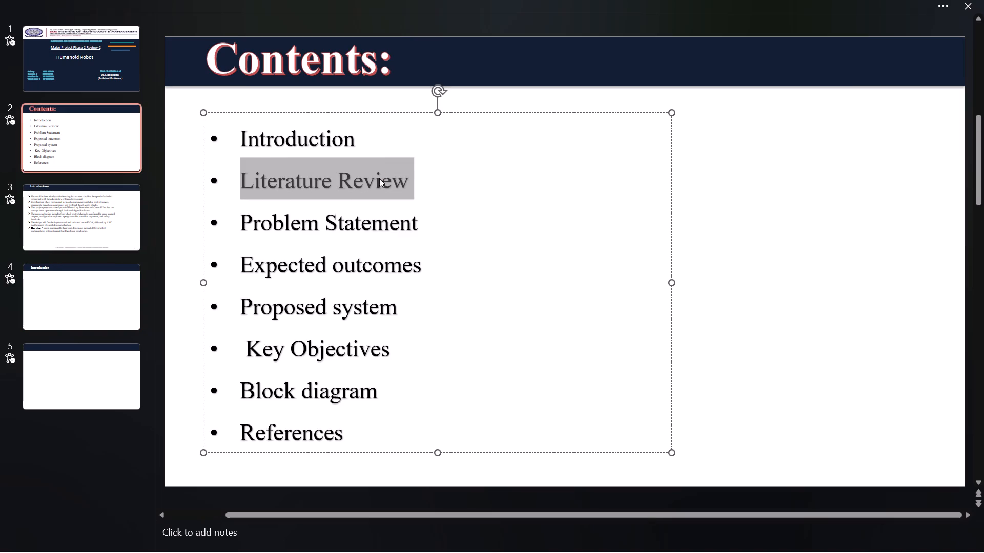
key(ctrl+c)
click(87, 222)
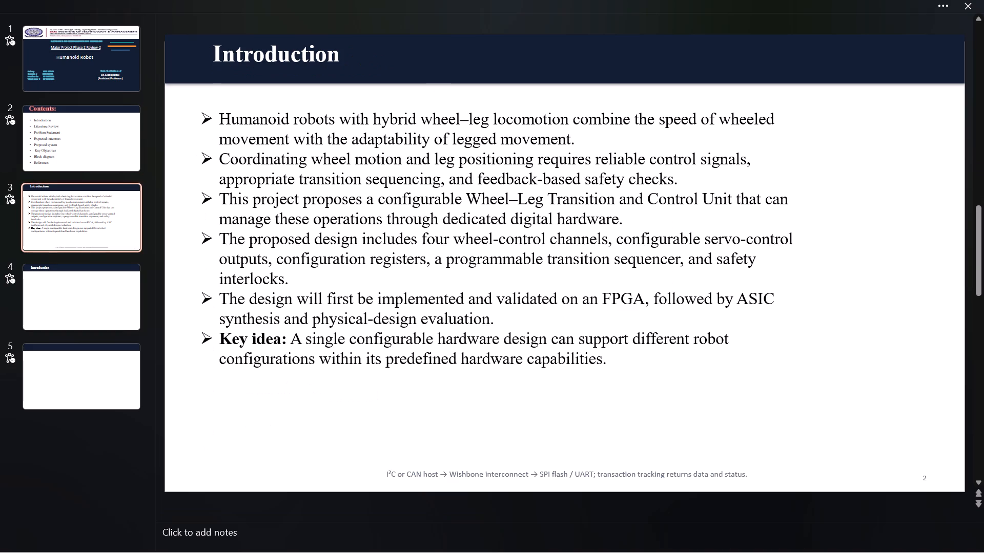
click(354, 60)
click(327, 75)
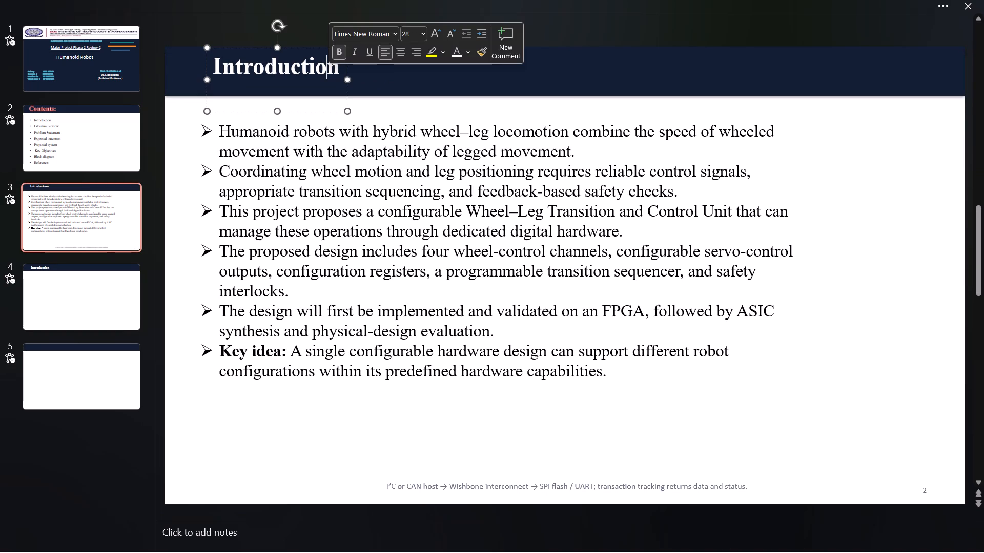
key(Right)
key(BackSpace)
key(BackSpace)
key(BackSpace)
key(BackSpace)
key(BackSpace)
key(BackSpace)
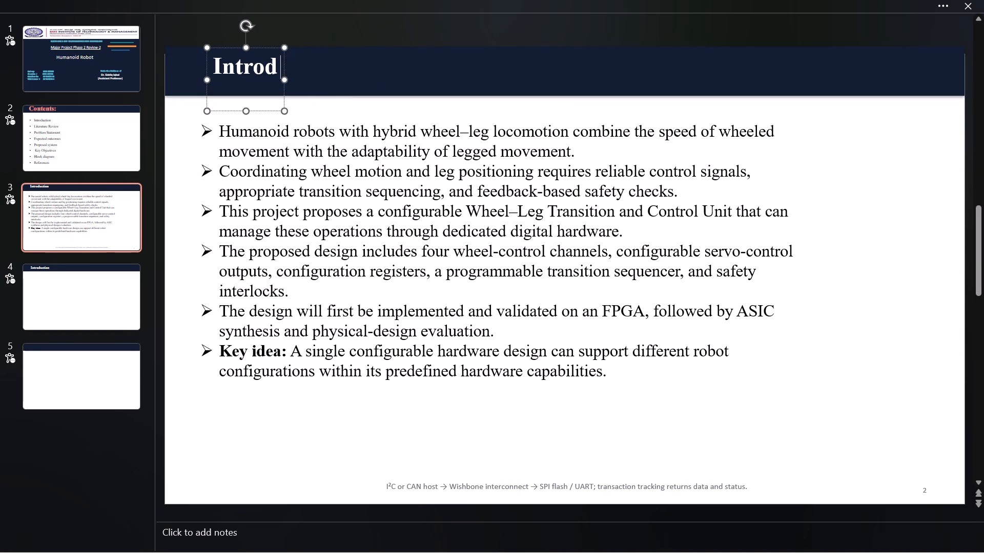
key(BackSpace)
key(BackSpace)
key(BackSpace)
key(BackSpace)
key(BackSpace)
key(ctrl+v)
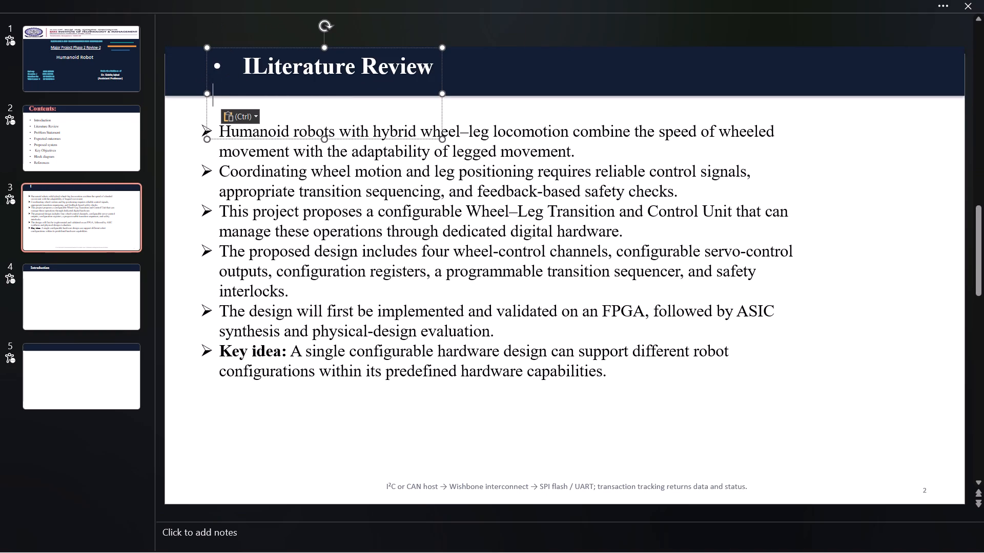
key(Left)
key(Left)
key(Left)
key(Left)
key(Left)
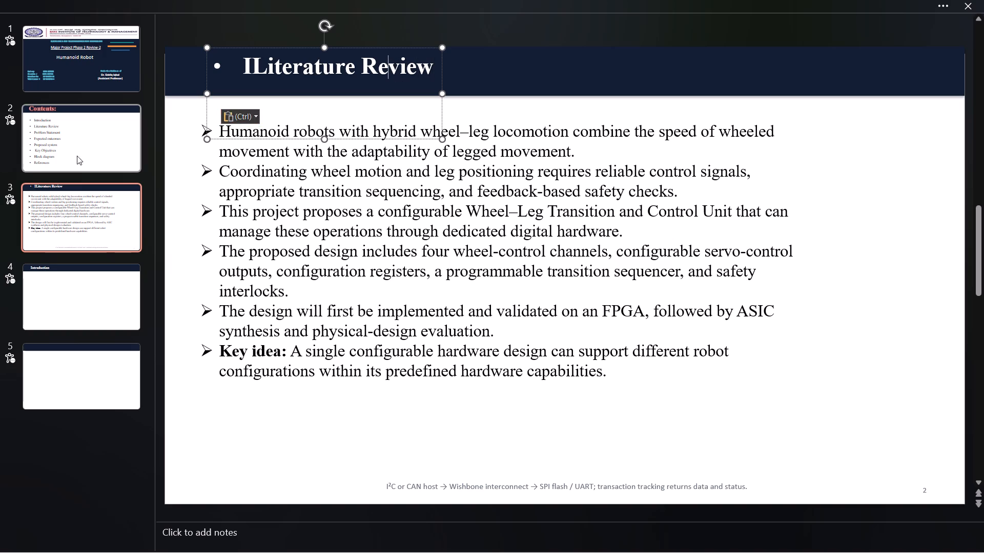
Shift the "Contents:" title on slide 2 slightly to the left within the header band.
click(39, 152)
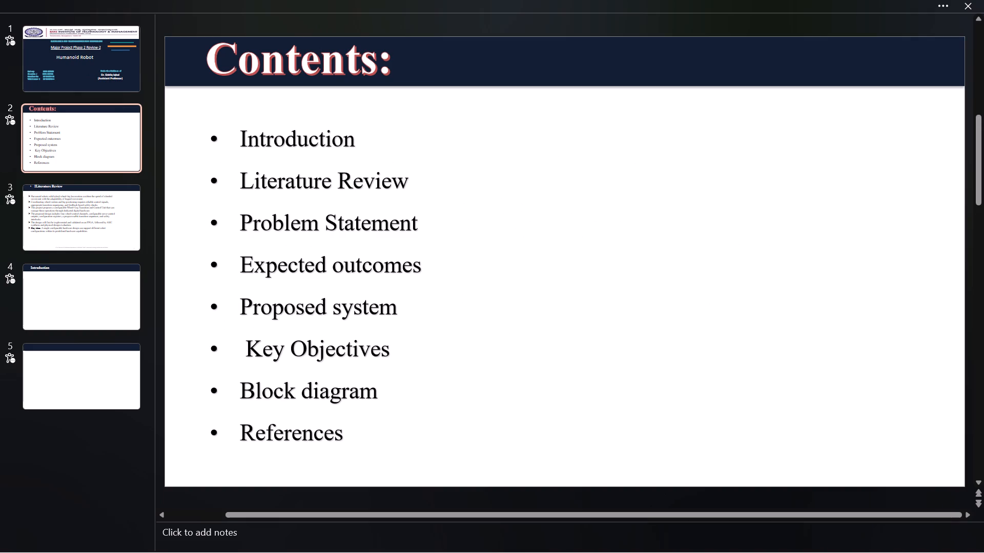
drag(207, 61, 379, 87)
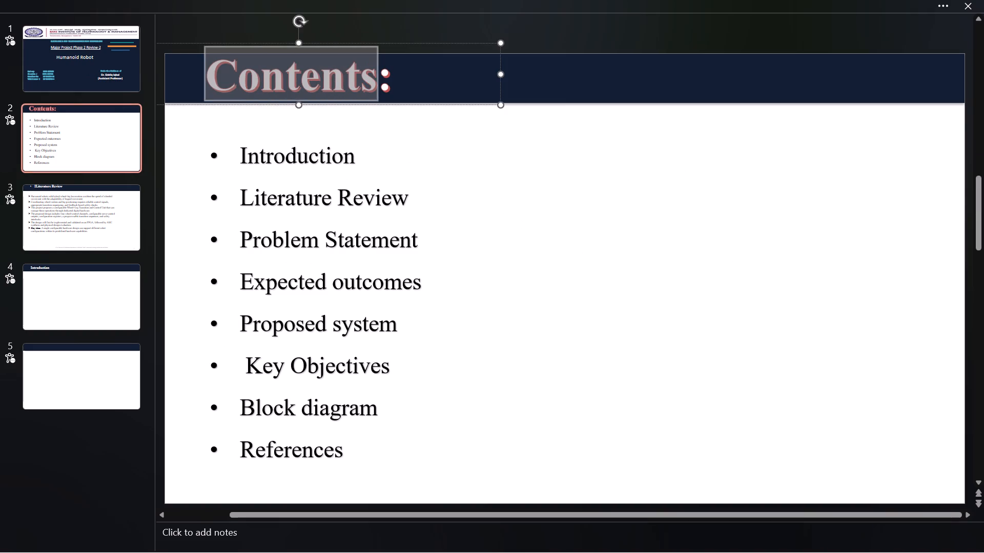
drag(379, 87, 379, 91)
click(401, 109)
drag(399, 83, 367, 81)
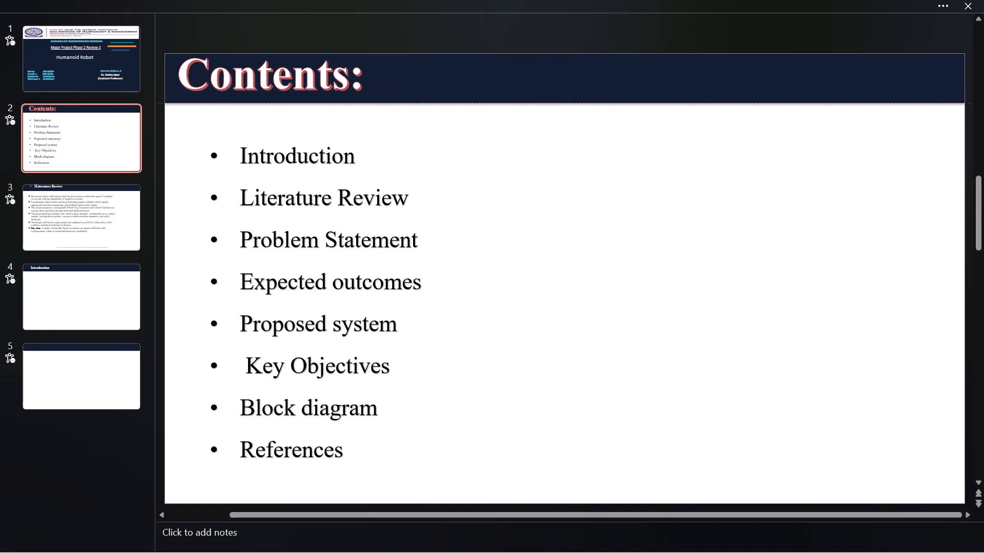
drag(367, 81, 388, 79)
click(392, 82)
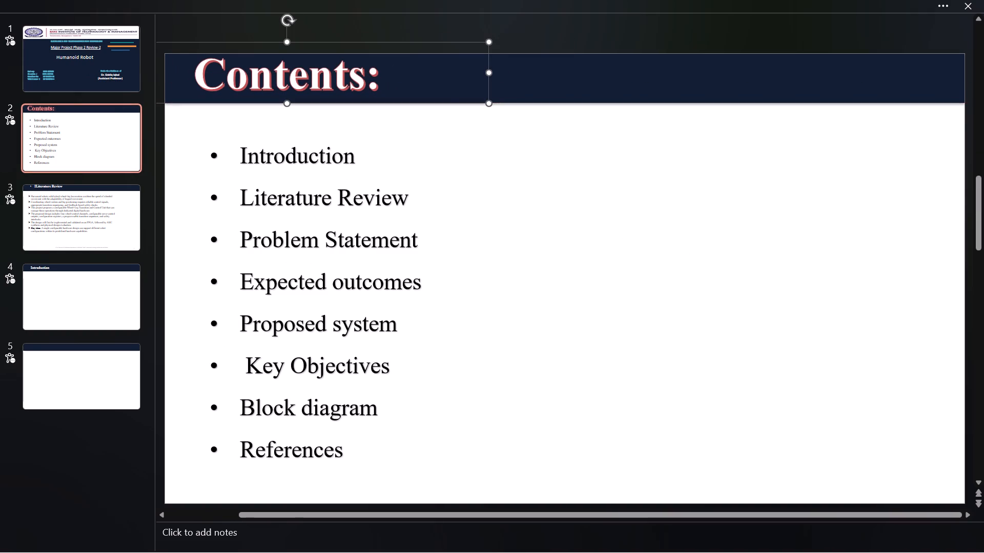
click(400, 87)
click(421, 150)
Copy the styled "Contents:" title from slide 2 and paste it in place of the "Literature Review" title text on slide 3.
drag(378, 62, 275, 89)
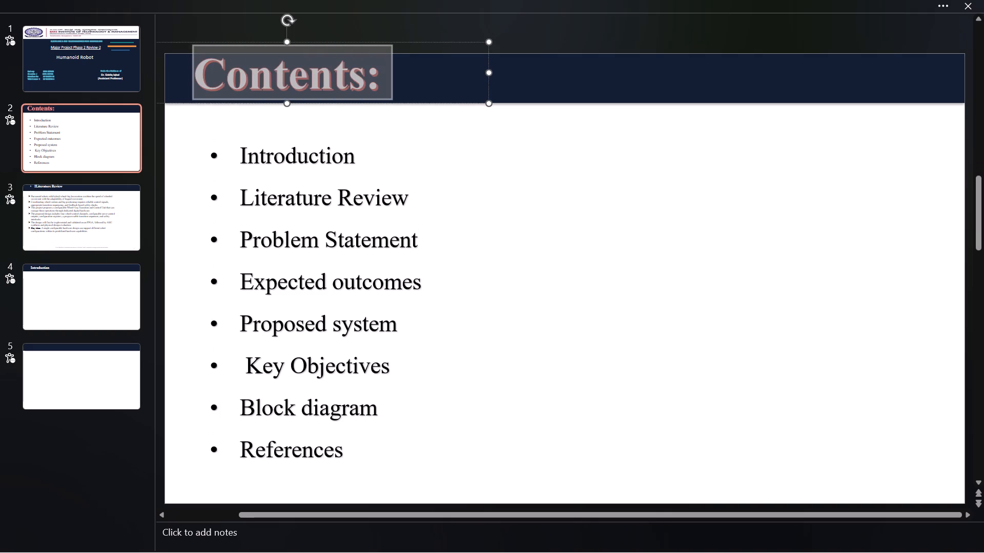
drag(275, 89, 249, 92)
key(ctrl+c)
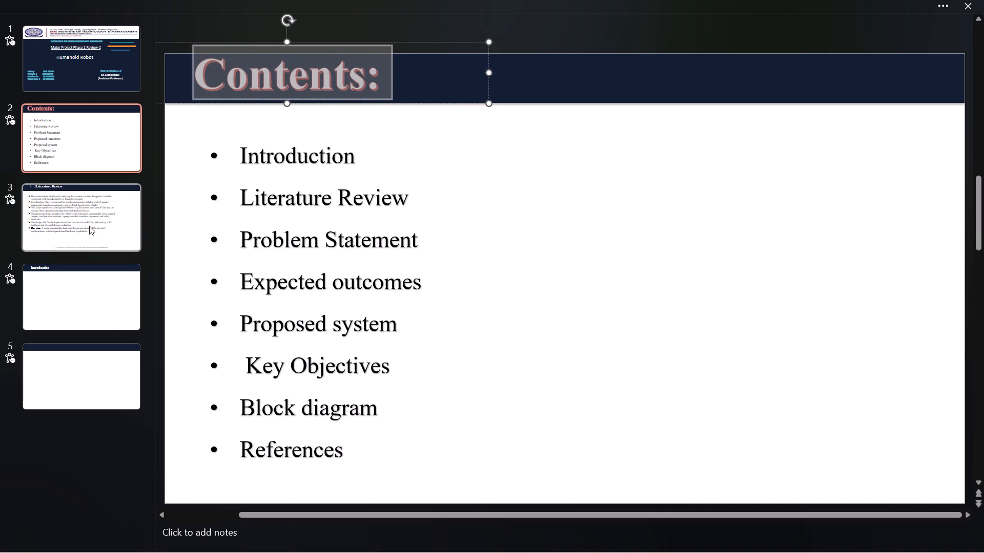
click(89, 226)
click(426, 60)
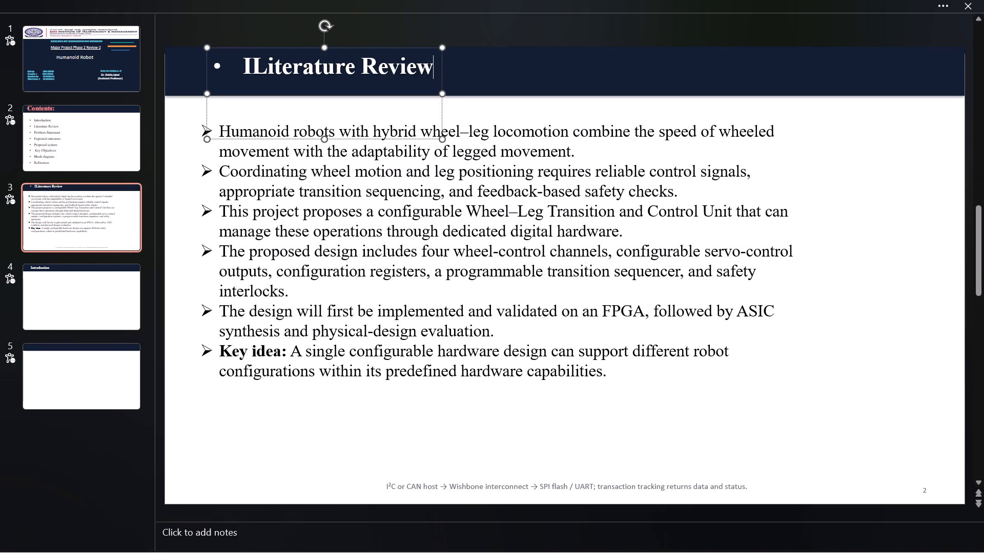
key(BackSpace)
key(BackSpace)
key(BackSpace)
key(BackSpace)
key(BackSpace)
key(BackSpace)
key(BackSpace)
key(BackSpace)
key(BackSpace)
key(BackSpace)
key(BackSpace)
key(BackSpace)
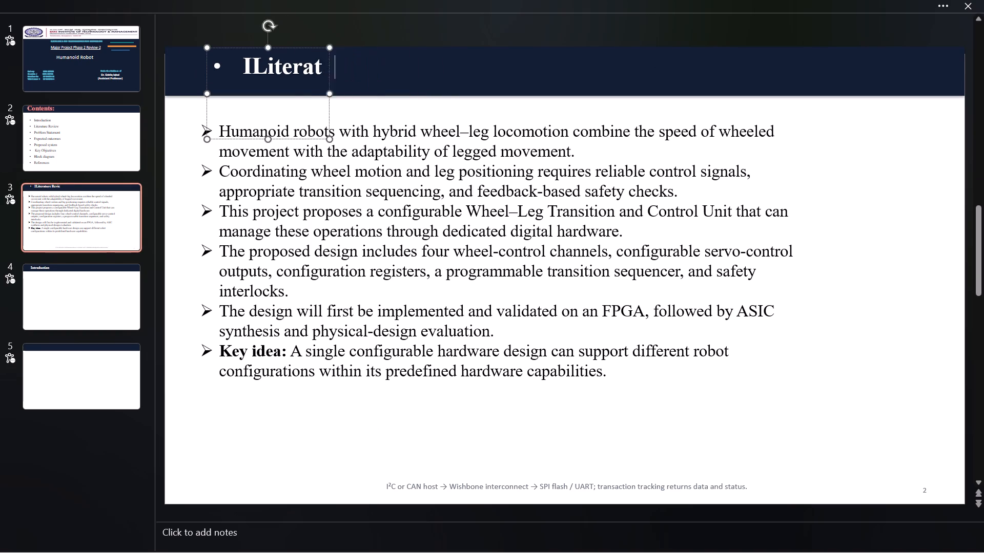
key(BackSpace)
key(BackSpace)
key(BackSpace)
key(BackSpace)
key(BackSpace)
key(ctrl+v)
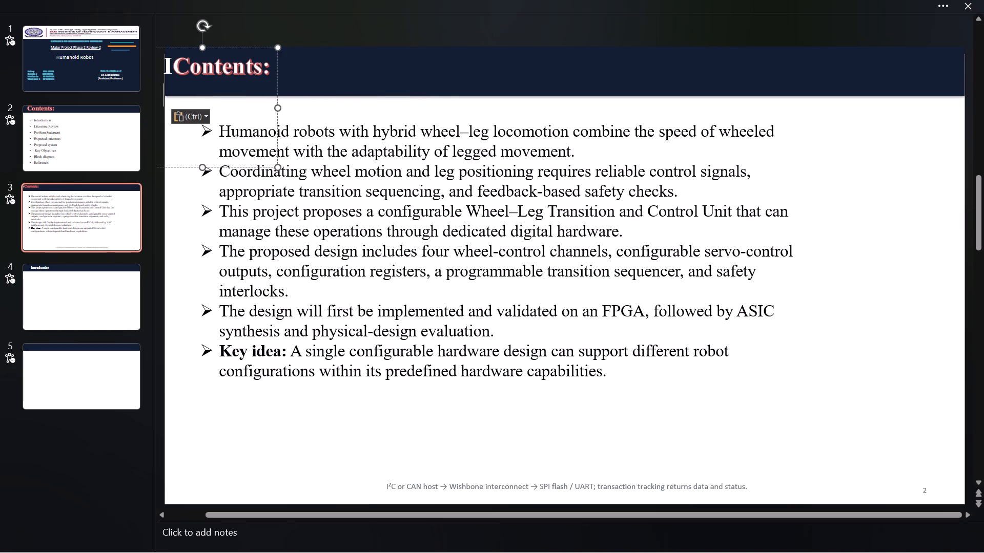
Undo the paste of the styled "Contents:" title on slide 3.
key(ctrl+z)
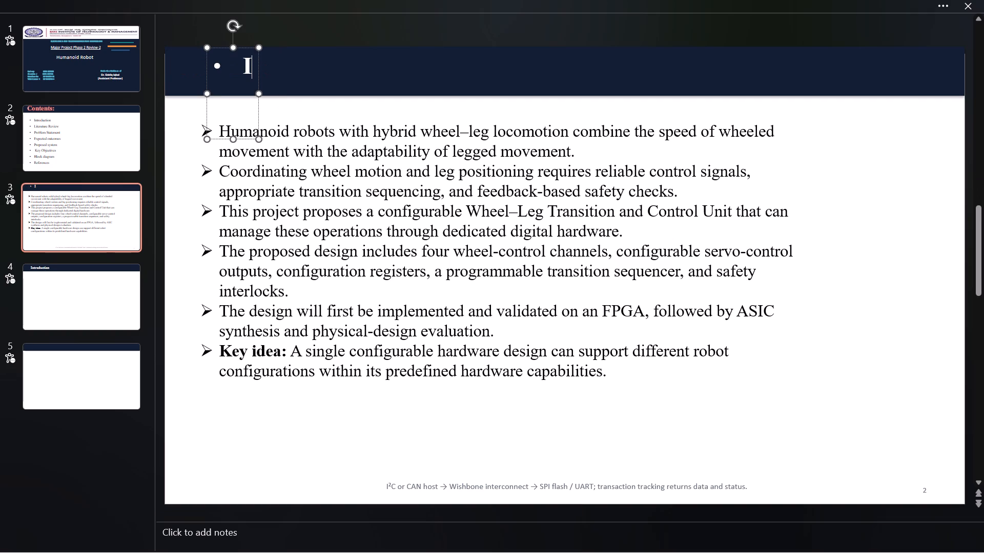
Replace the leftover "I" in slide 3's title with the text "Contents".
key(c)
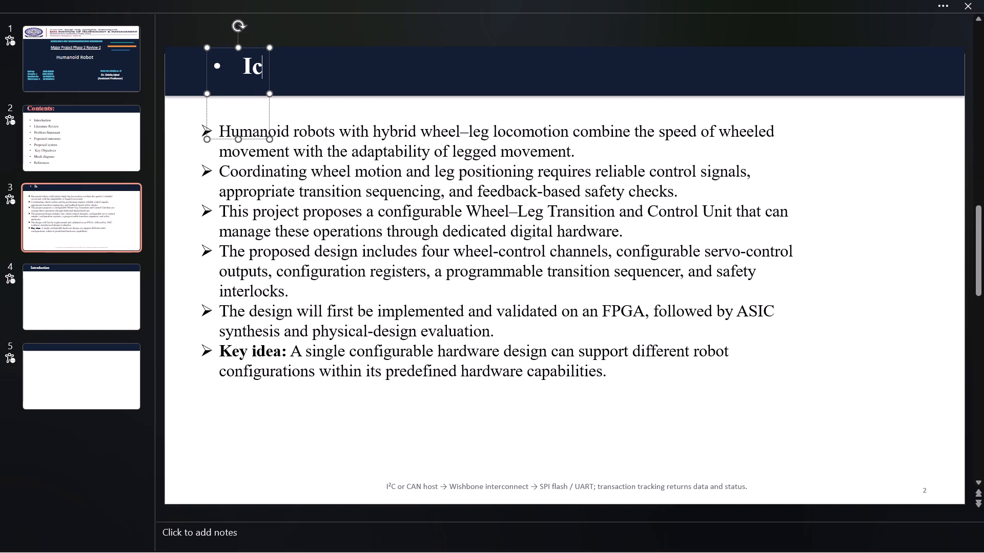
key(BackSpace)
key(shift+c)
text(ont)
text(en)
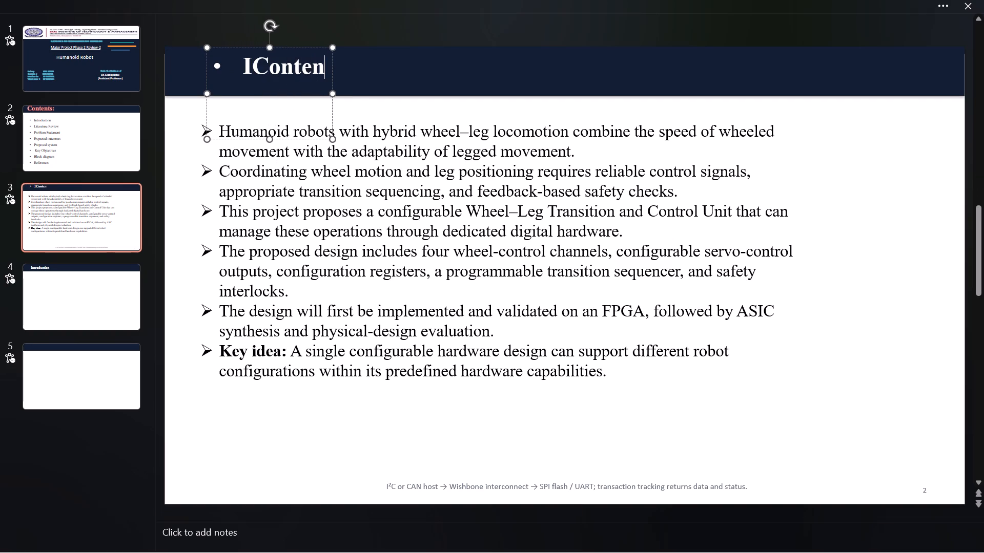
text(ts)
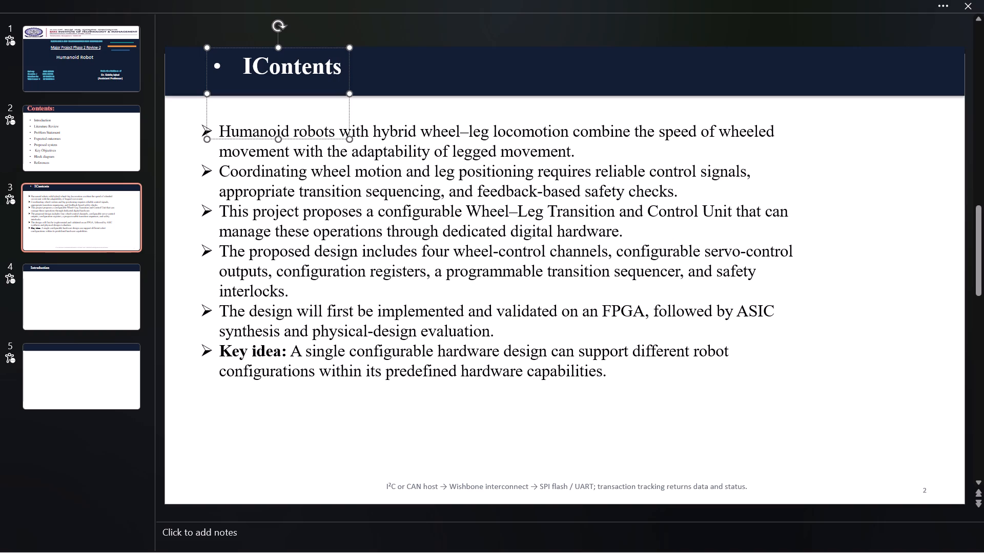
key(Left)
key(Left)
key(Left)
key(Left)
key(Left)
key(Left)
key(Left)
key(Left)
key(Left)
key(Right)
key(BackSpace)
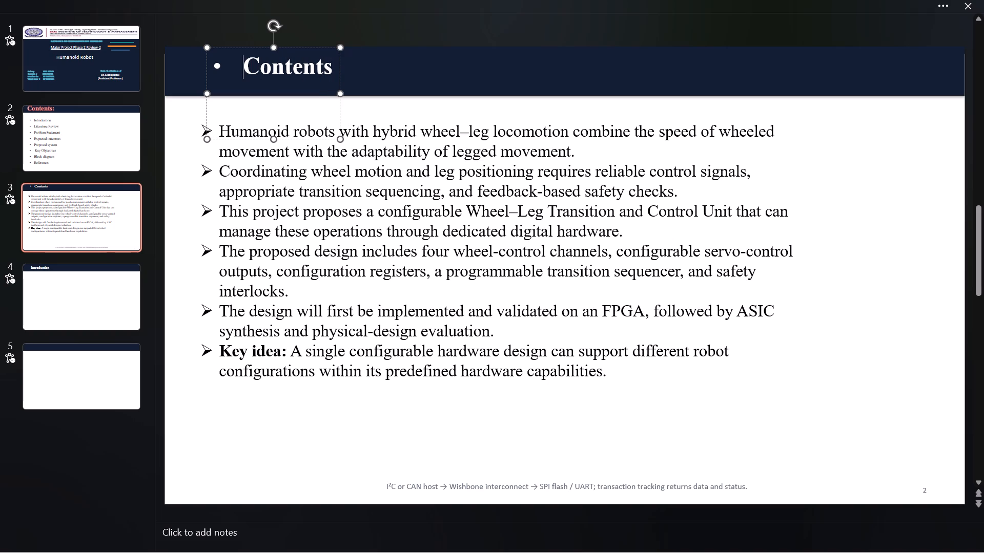
Remove the bullet in front of the "Contents" title on slide 3.
click(440, 79)
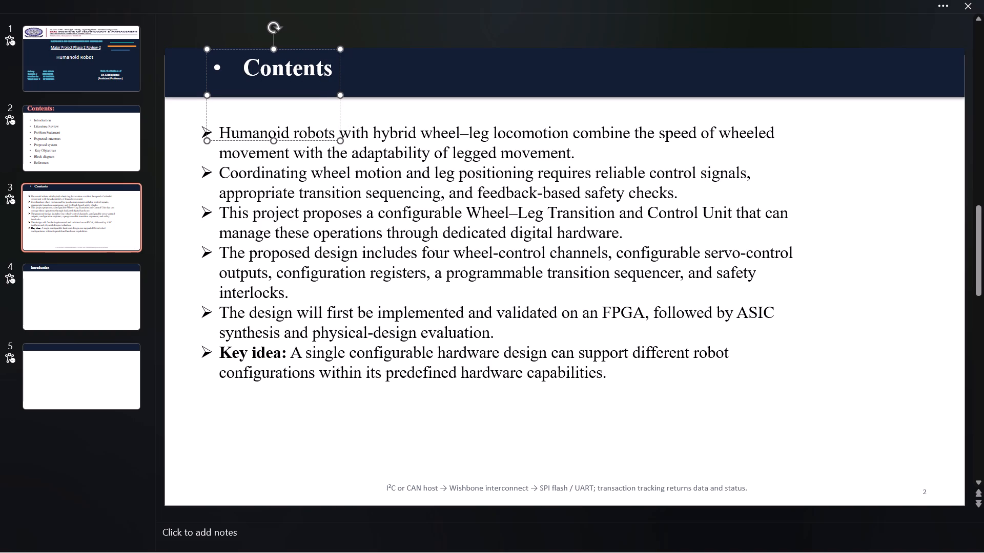
click(235, 70)
key(BackSpace)
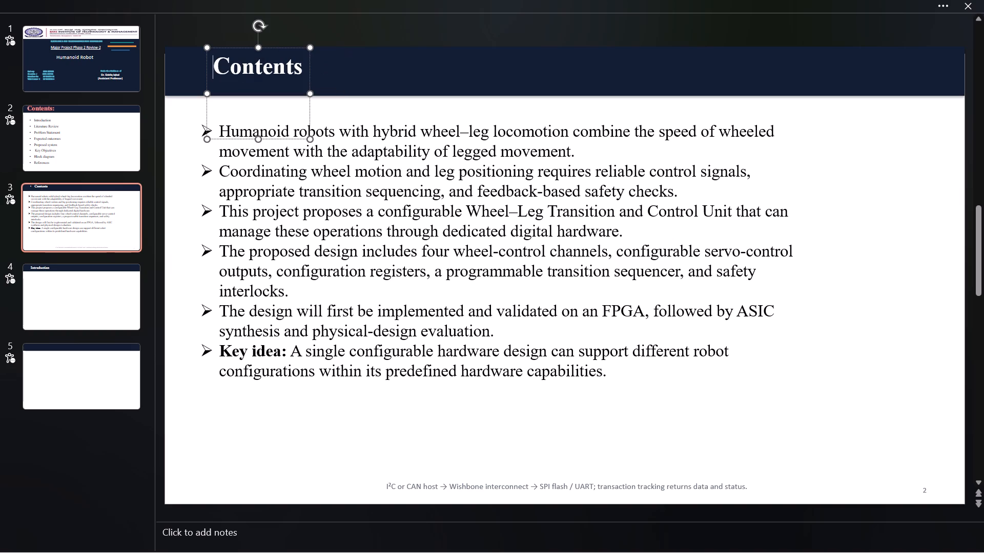
click(366, 56)
click(289, 76)
Move slide 3's dark blue header band down slightly so it lines up with the slide's top edge.
click(755, 88)
drag(746, 87, 746, 94)
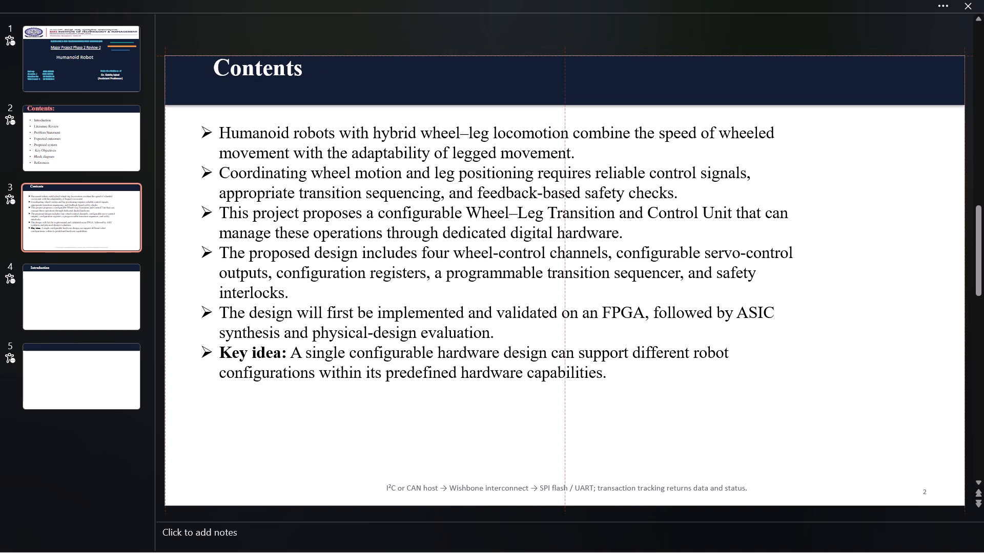
drag(746, 94, 747, 94)
click(873, 302)
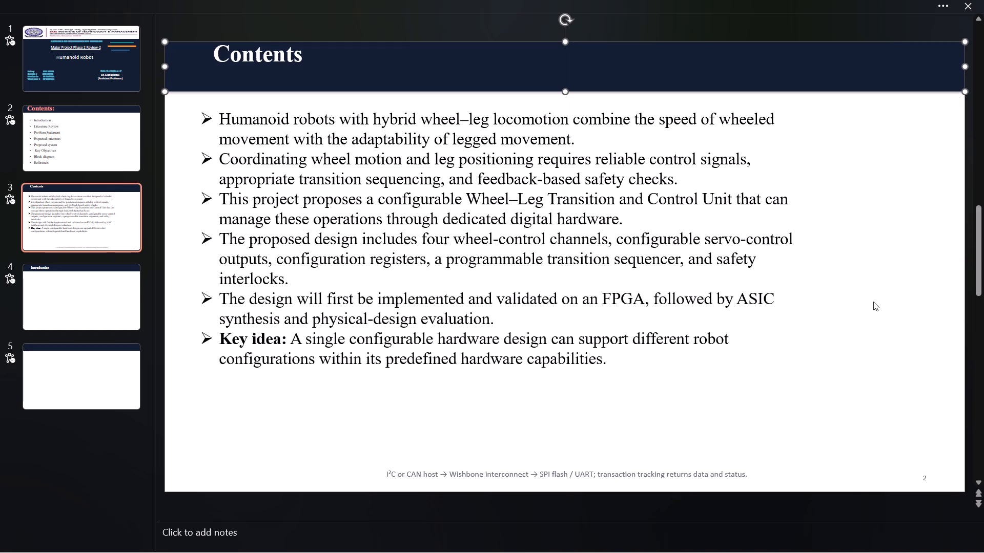
Widen slide 3's "Contents" title box slightly and shift it a little to the right within the header band.
click(260, 59)
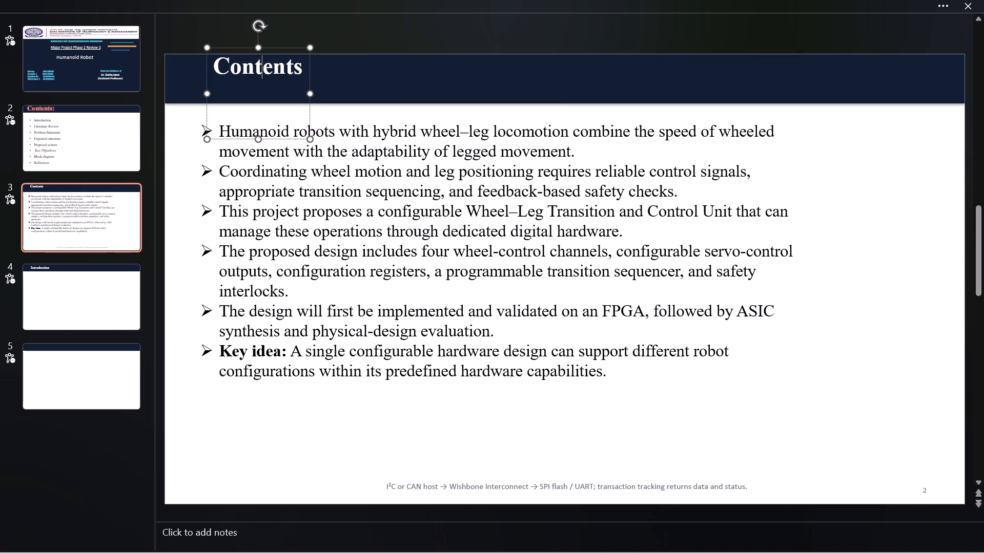
drag(312, 136, 324, 98)
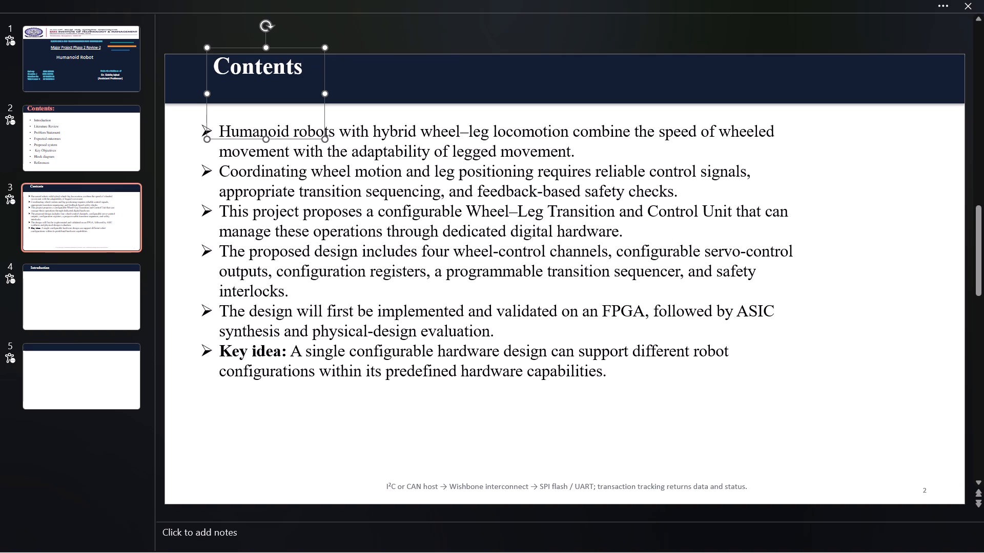
drag(311, 96, 316, 105)
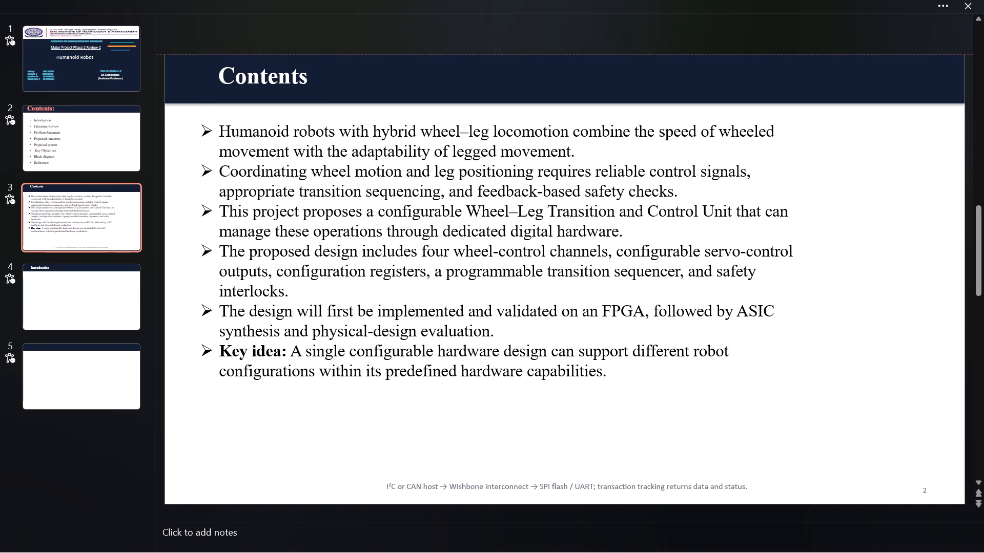
drag(316, 105, 318, 108)
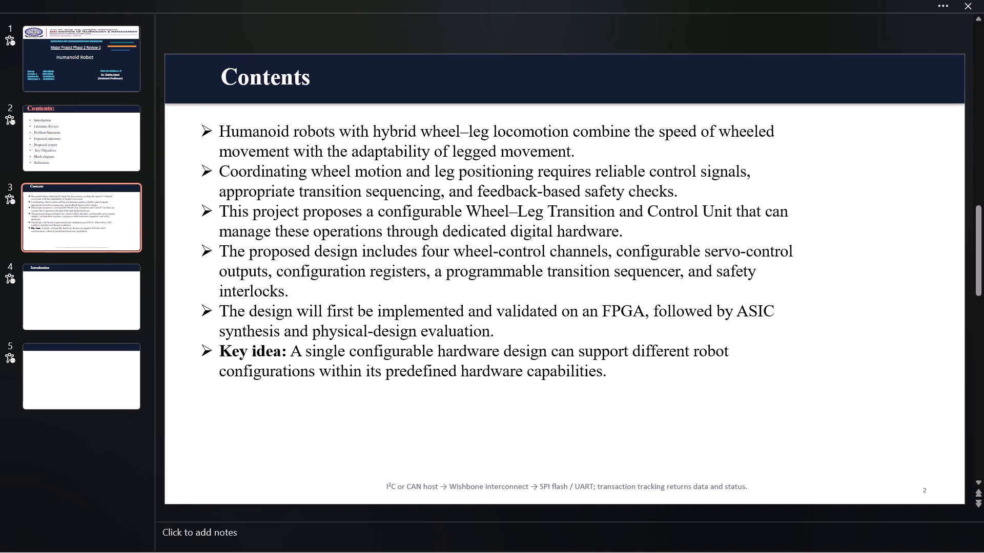
drag(318, 108, 315, 109)
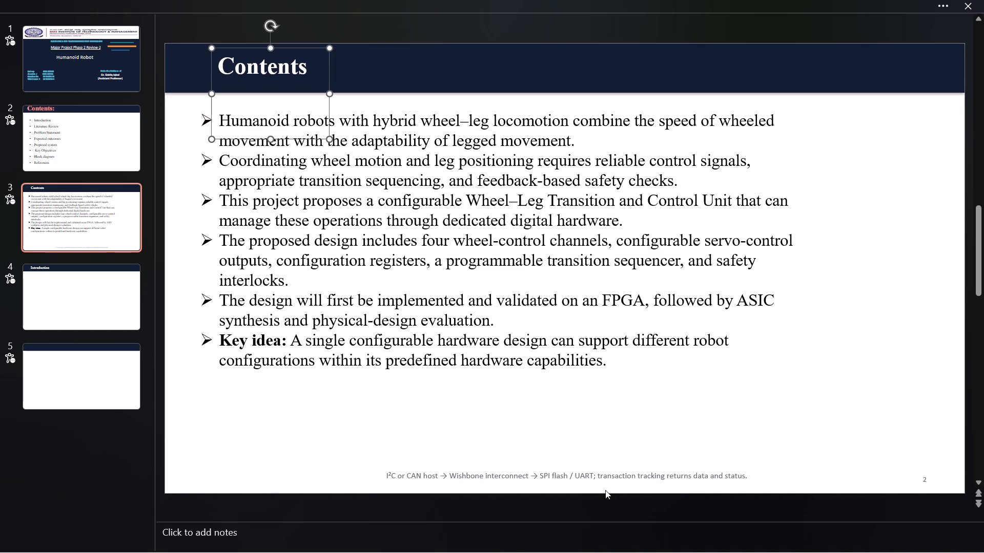
click(583, 462)
Compare the titles on slides 2, 3 and 4, checking the font and size of the slide 2 and slide 4 titles.
click(64, 136)
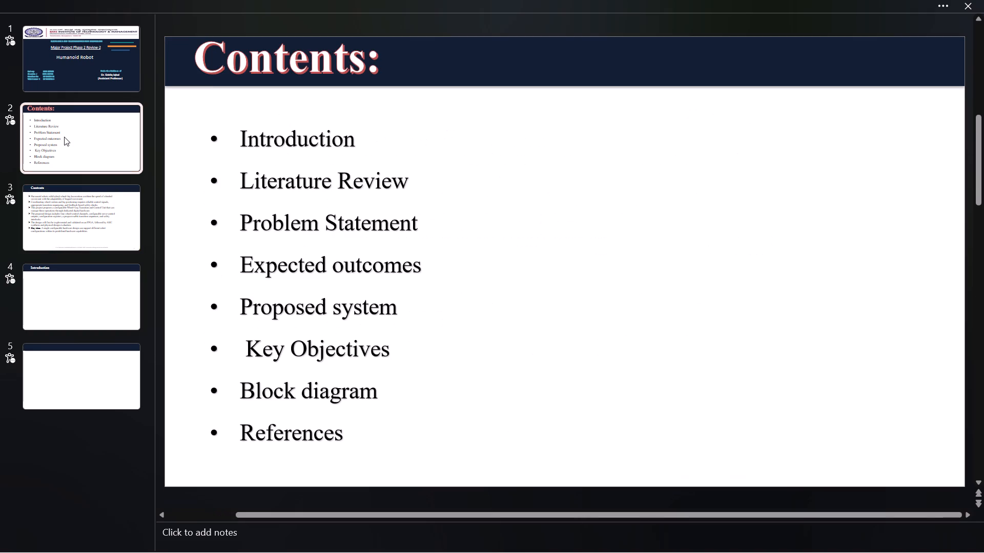
click(76, 234)
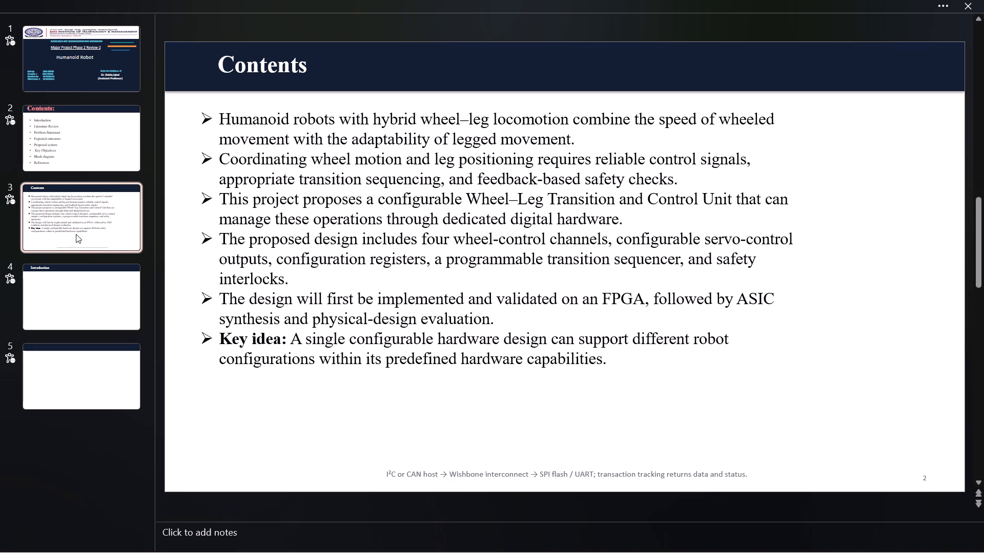
click(86, 147)
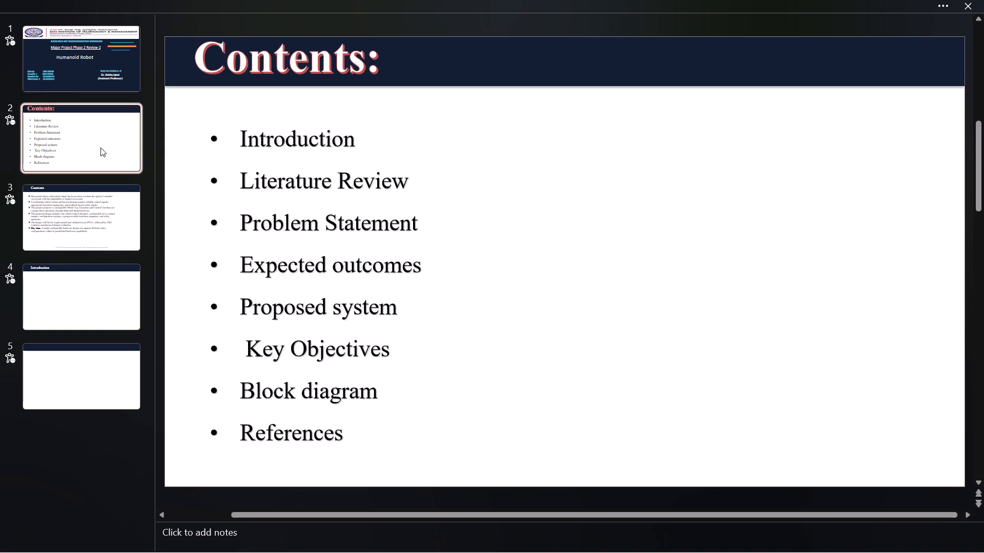
click(290, 64)
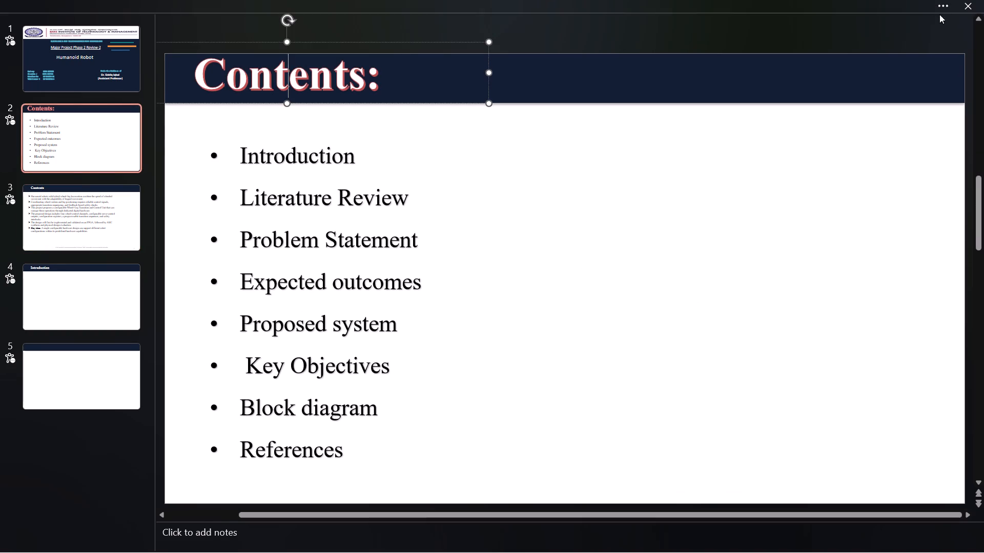
click(947, 3)
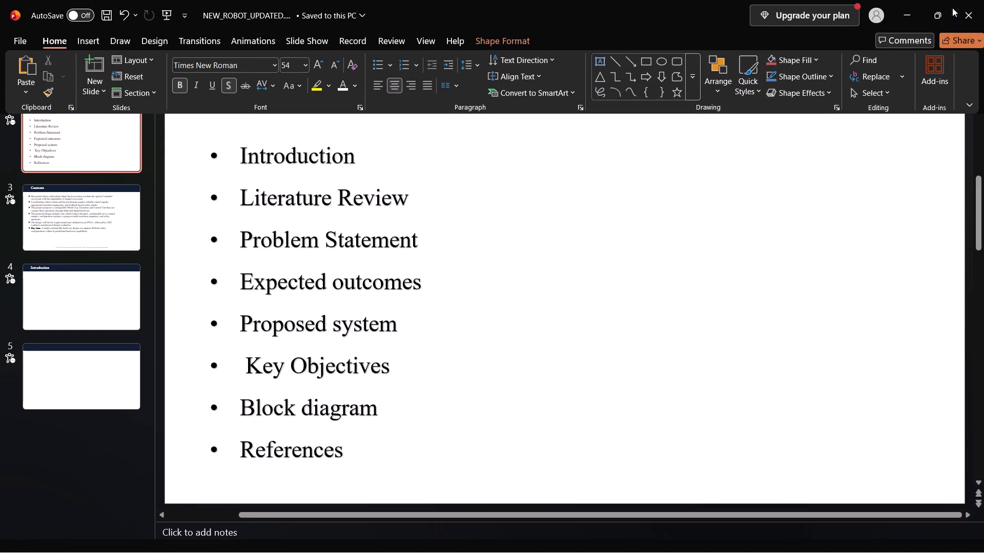
click(846, 278)
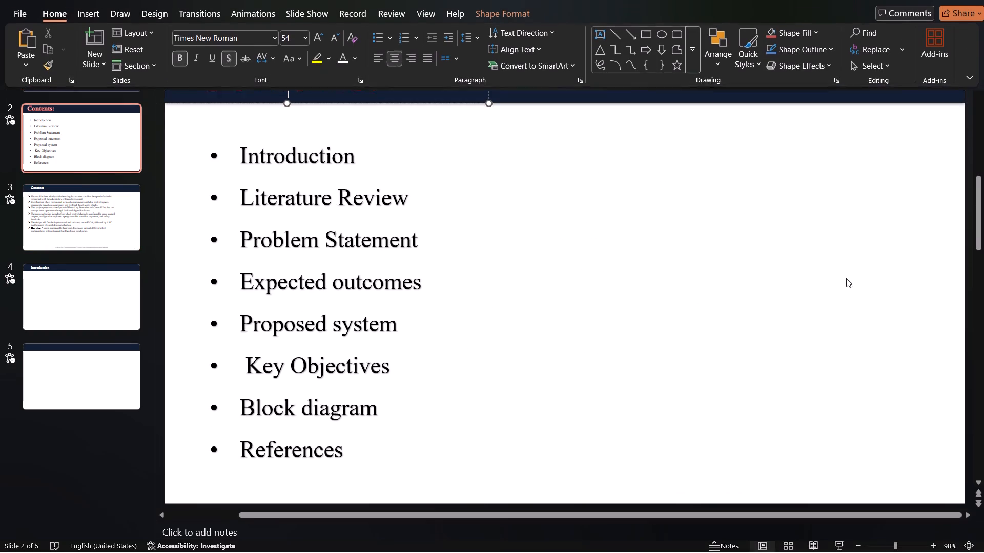
click(56, 235)
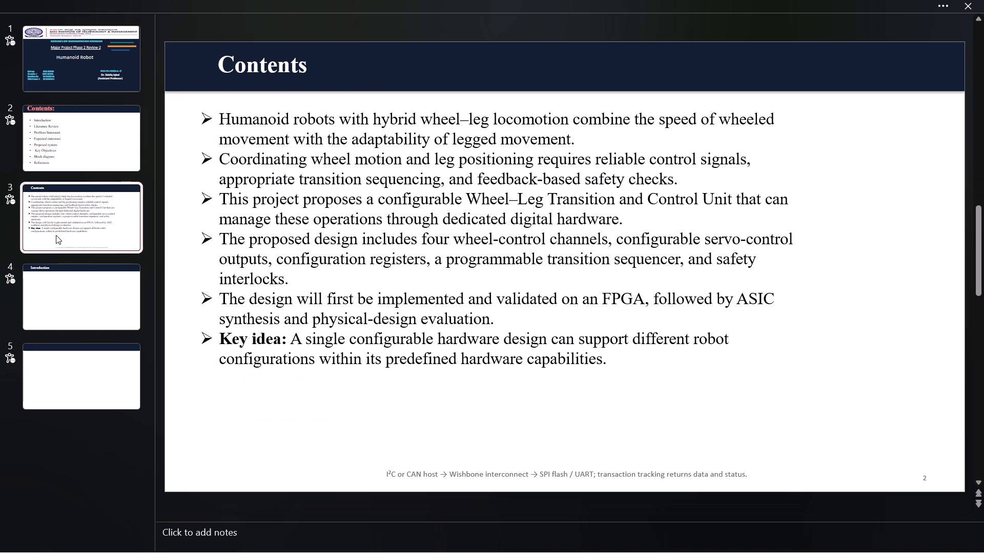
click(63, 295)
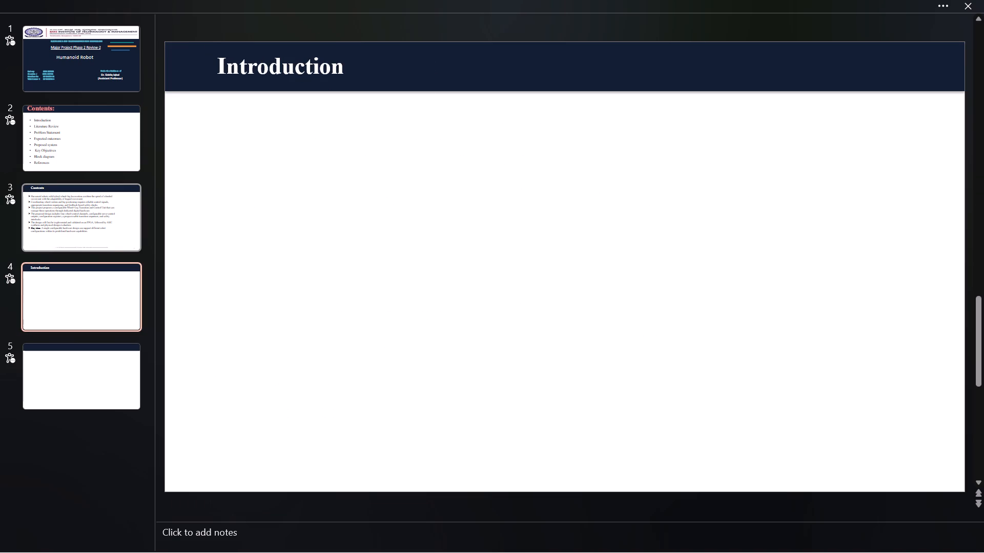
click(306, 73)
click(950, 3)
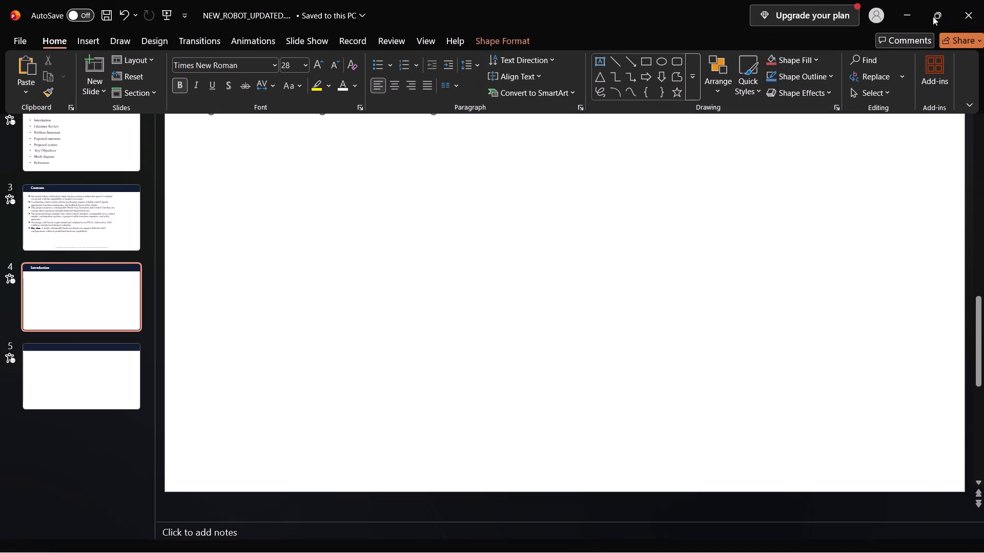
click(832, 237)
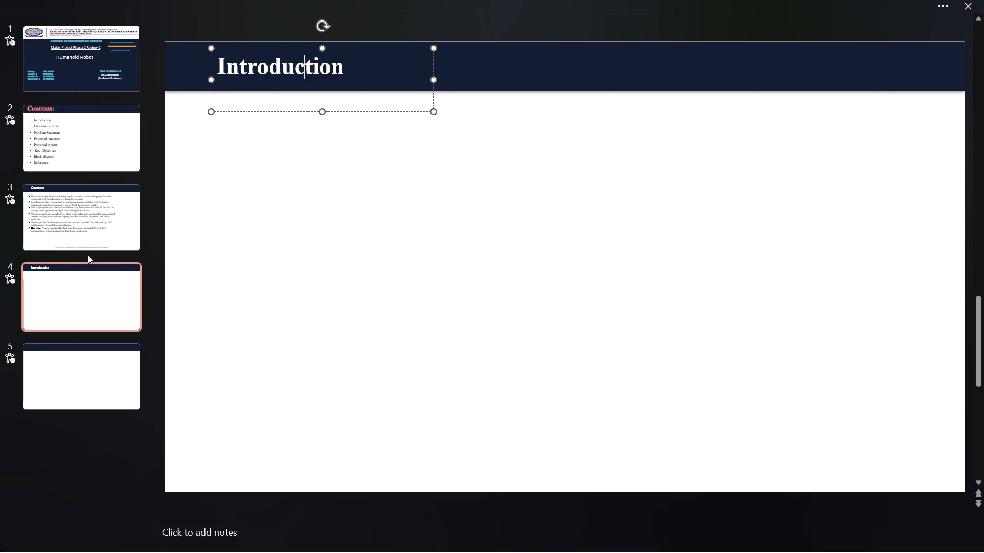
click(47, 232)
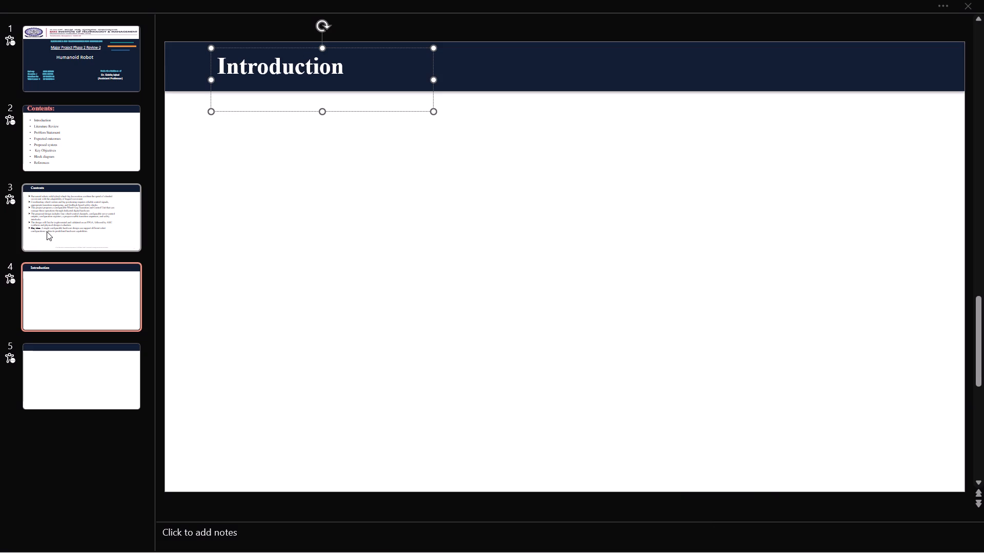
click(53, 204)
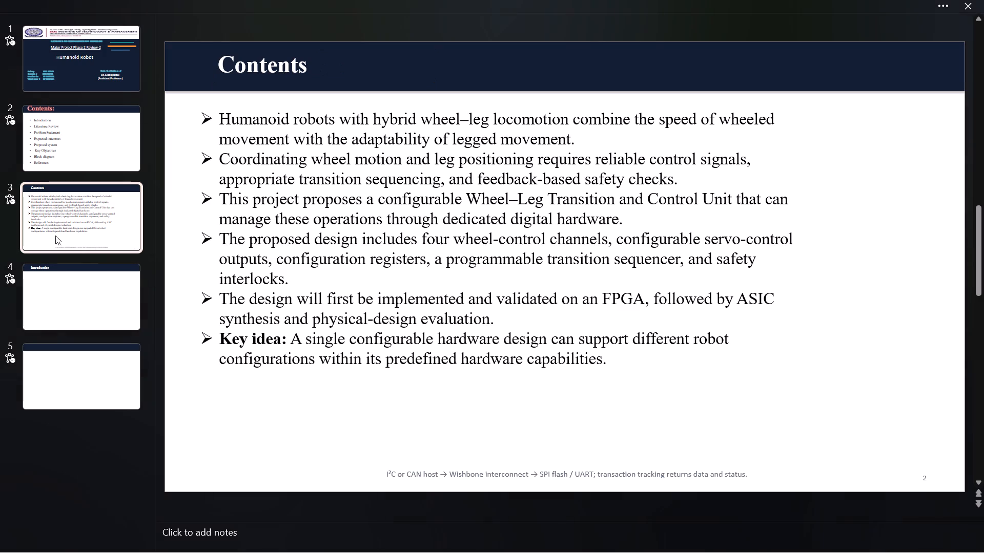
Copy the "Introduction" title text from slide 4 and paste it over the "Contents" title text on slide 3.
click(64, 281)
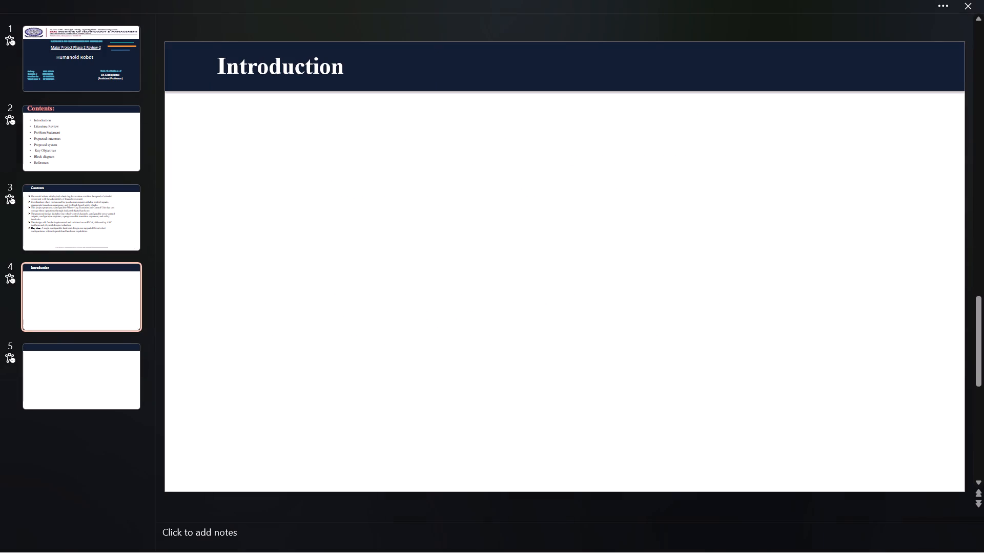
click(301, 73)
key(ctrl+a)
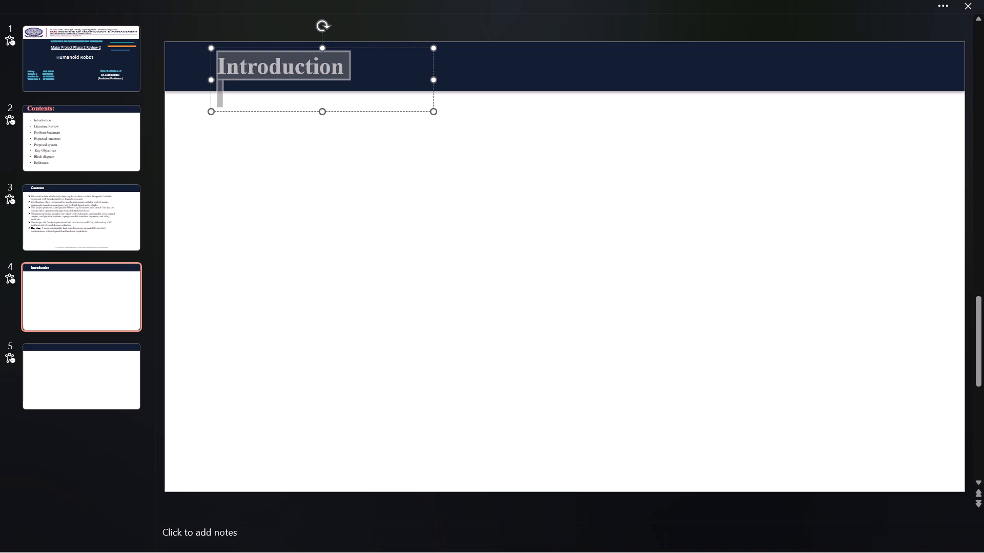
key(ctrl+c)
click(97, 161)
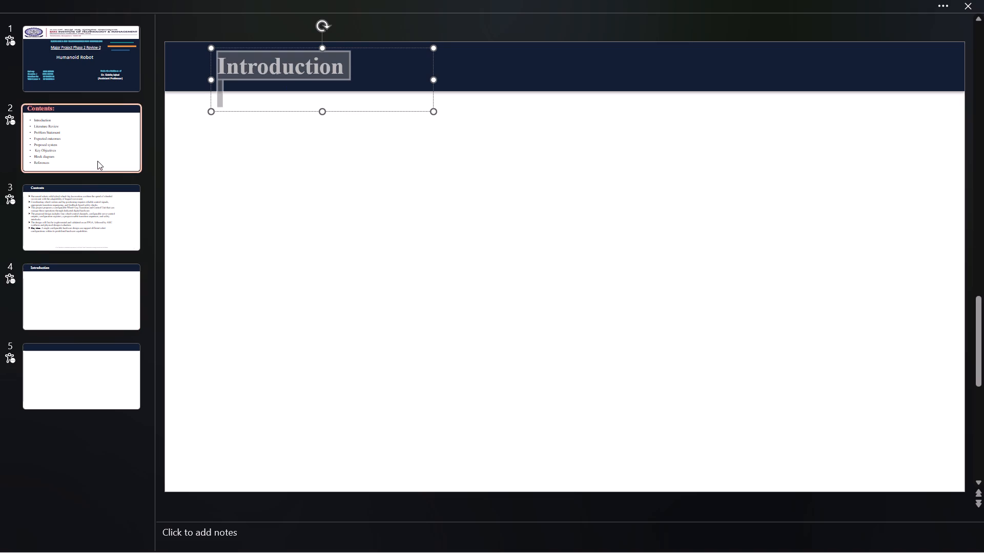
click(86, 235)
click(288, 81)
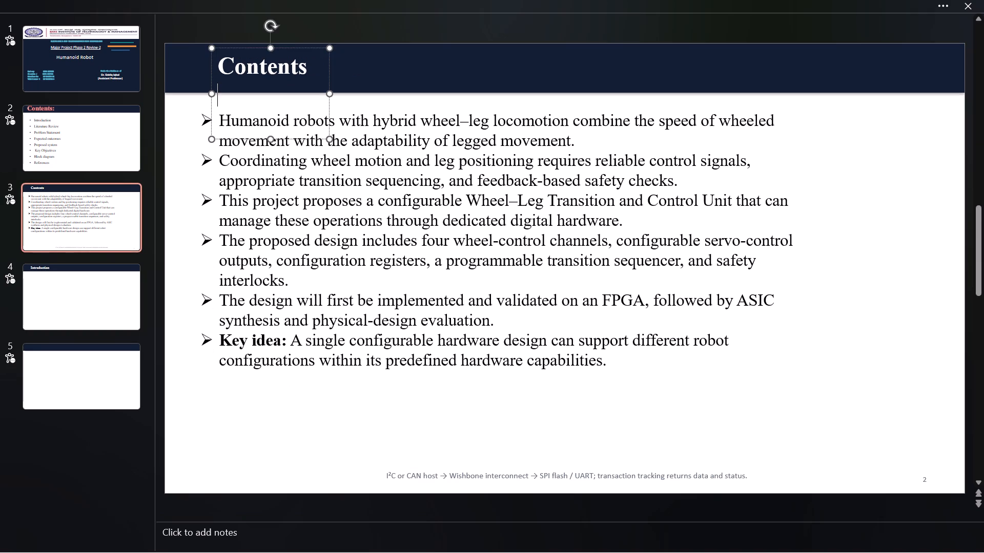
click(299, 61)
key(ctrl+a)
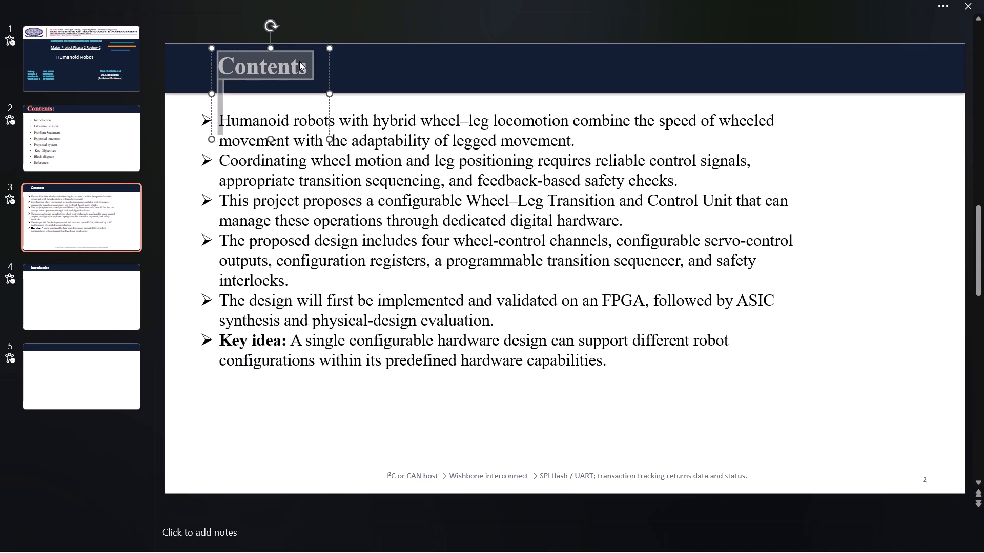
key(ctrl+v)
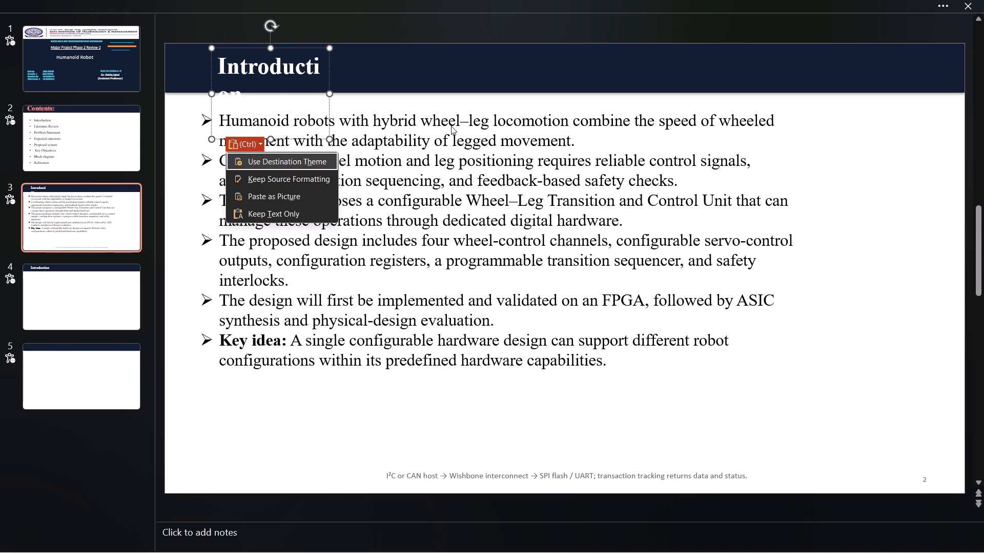
click(450, 106)
Widen slide 3's title box so that "Introduction" fits on one line.
drag(329, 93, 377, 77)
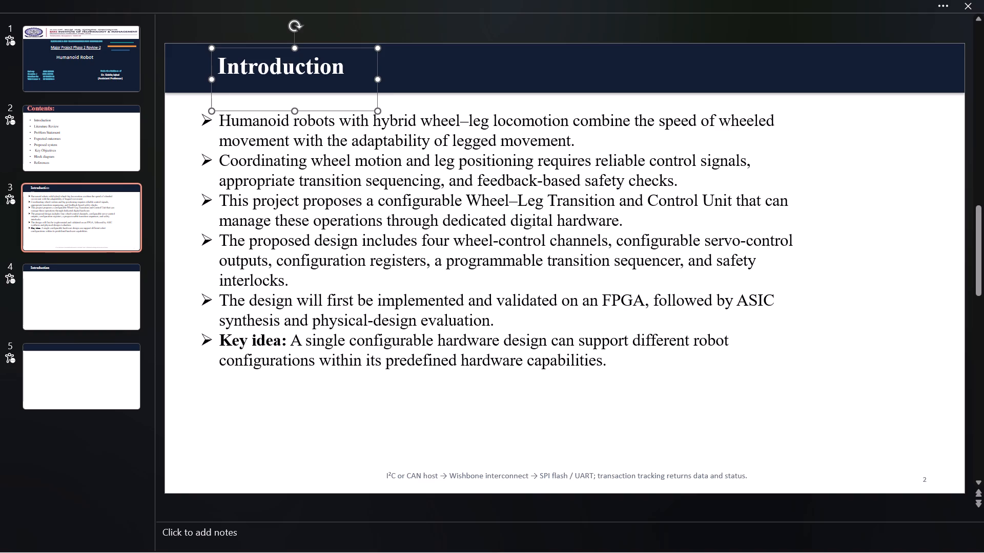
Replace the "Introduction" title on slide 4 with "Contents :".
click(830, 275)
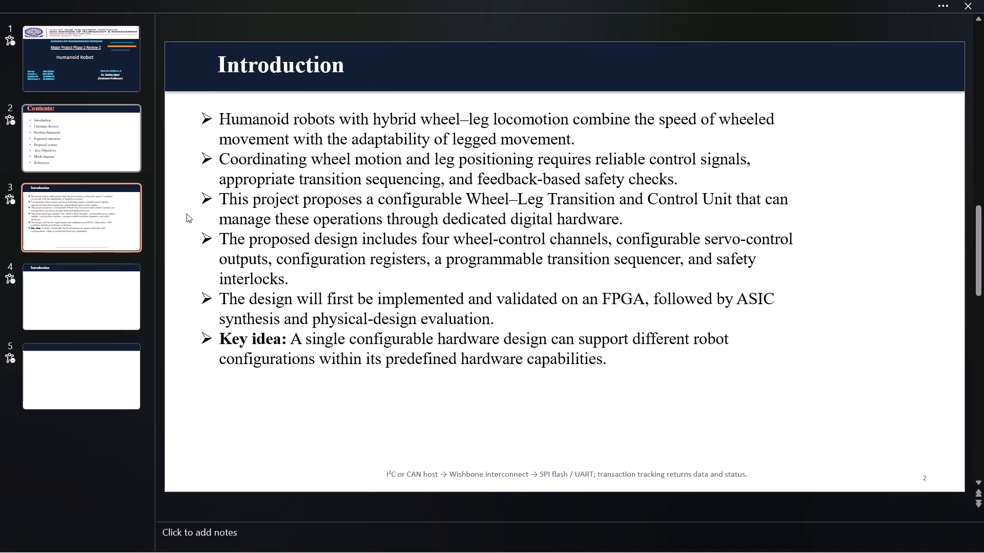
click(86, 292)
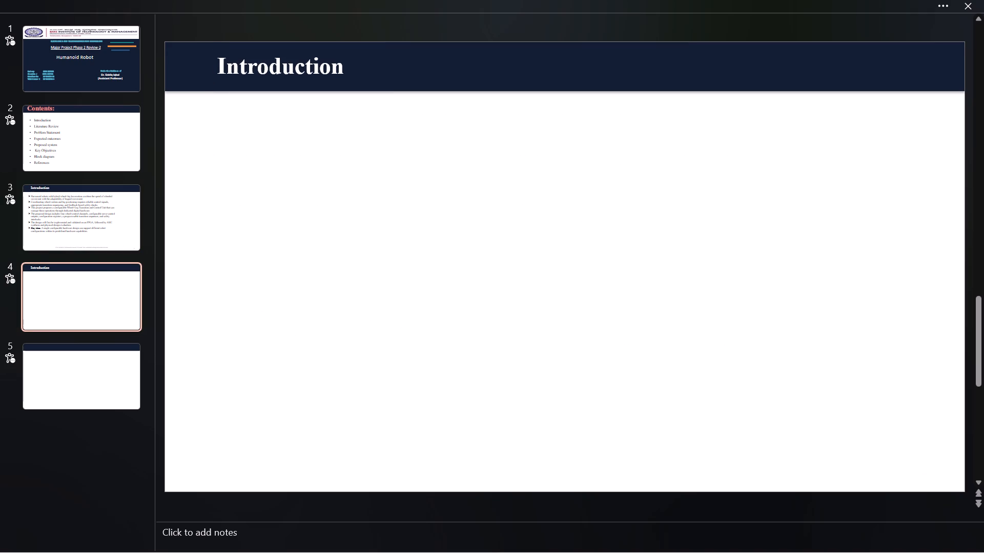
click(342, 69)
key(BackSpace)
key(BackSpace)
key(BackSpace)
key(BackSpace)
key(BackSpace)
key(BackSpace)
key(BackSpace)
key(BackSpace)
key(BackSpace)
key(BackSpace)
key(BackSpace)
key(BackSpace)
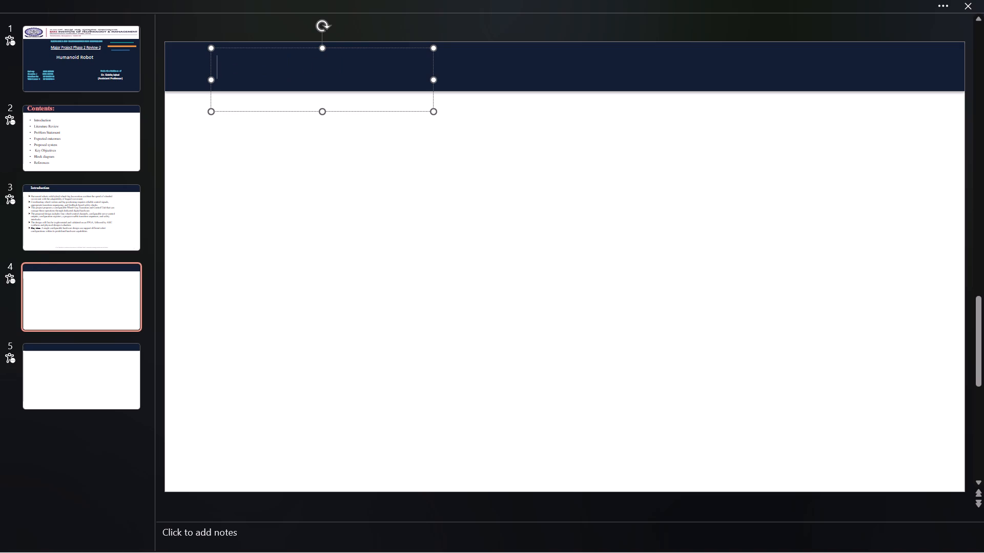
key(shift+c)
text(onteny)
key(BackSpace)
text(ts)
key(space)
text(:)
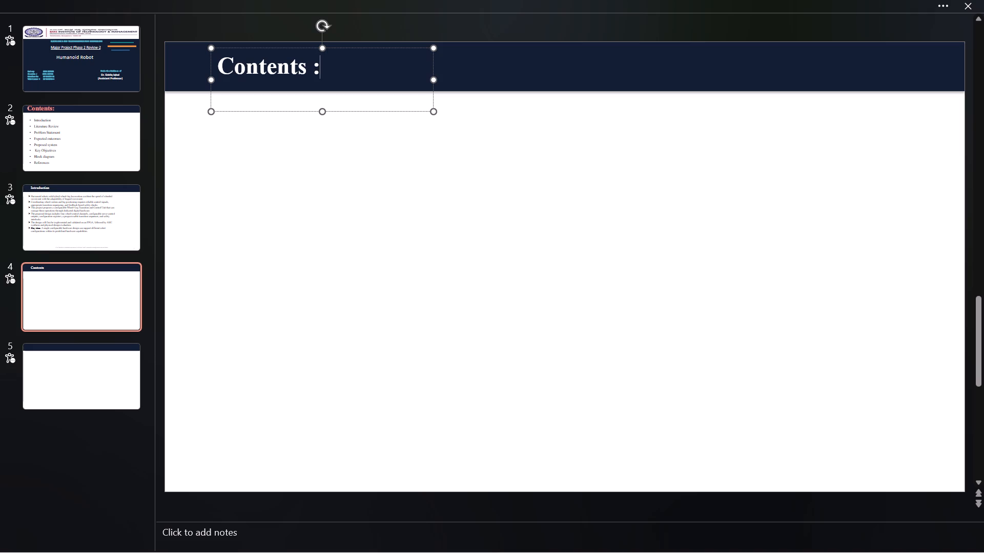
click(375, 290)
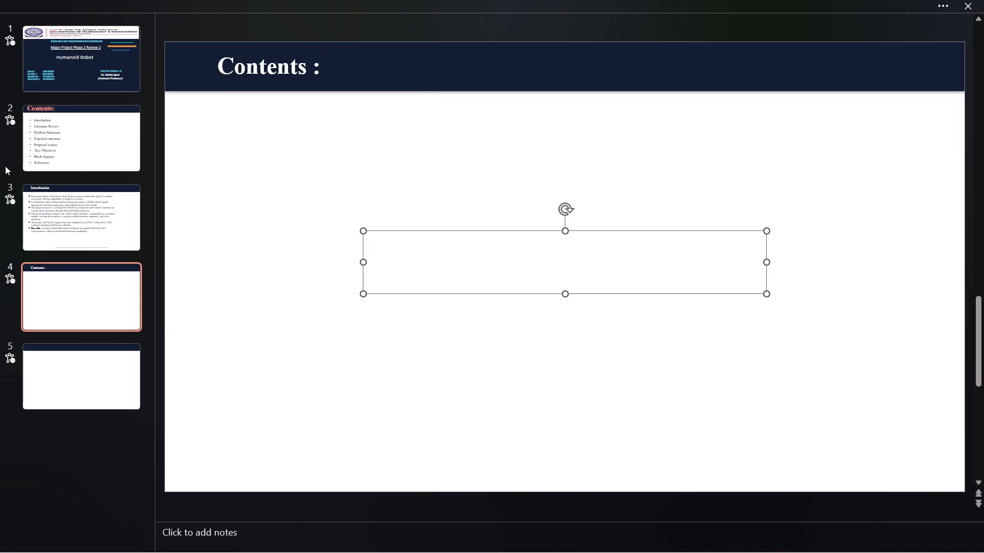
Copy the full bulleted list, from "Introduction" to "References", from slide 2 into the body of slide 4.
click(7, 158)
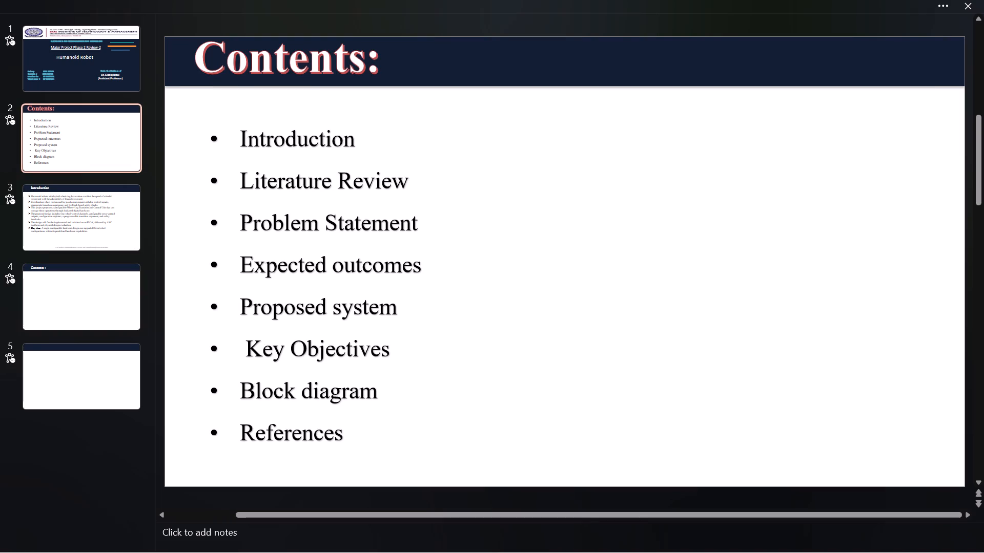
drag(231, 136, 364, 429)
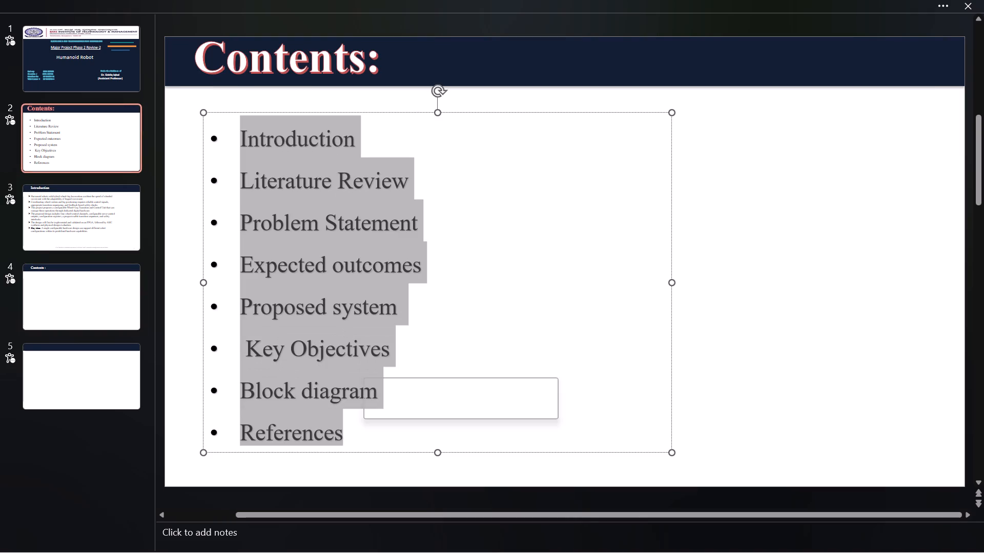
key(ctrl+c)
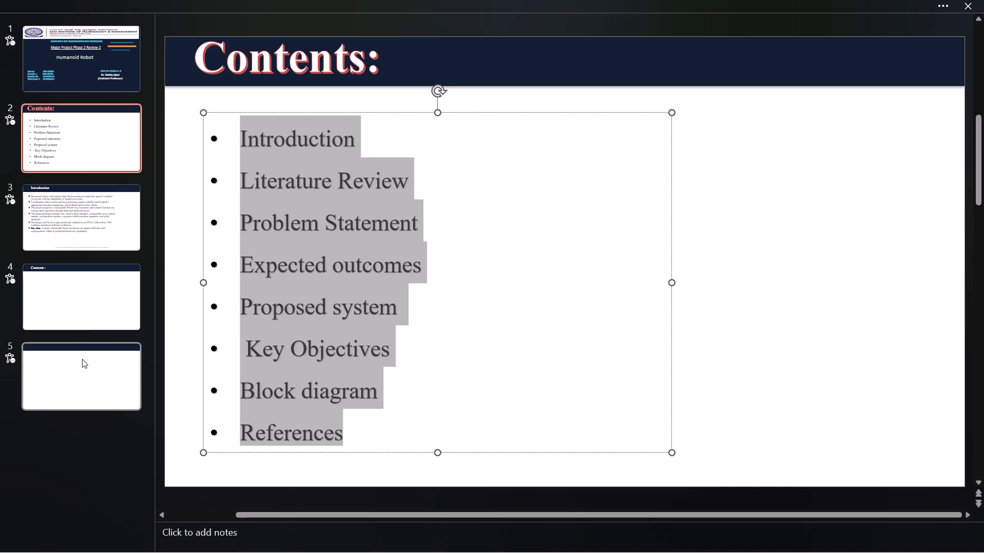
click(81, 310)
click(261, 164)
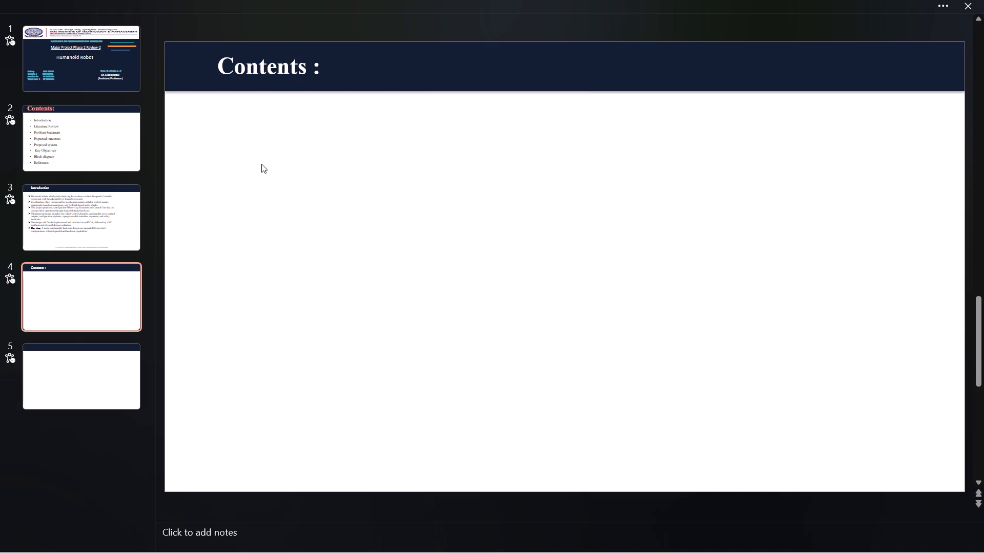
key(ctrl+v)
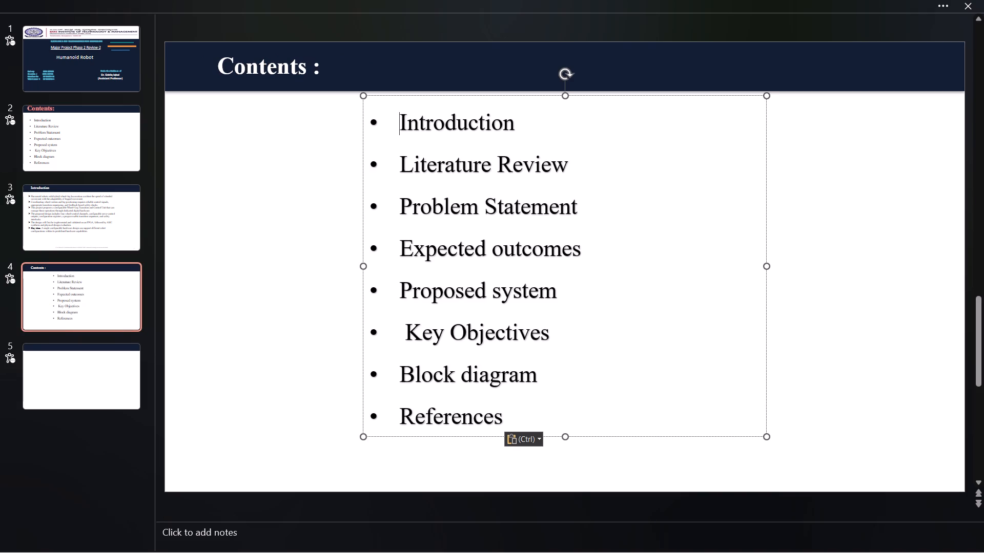
Move slide 4's pasted contents list to the left and slightly down so it sits beneath the title.
drag(729, 289, 584, 287)
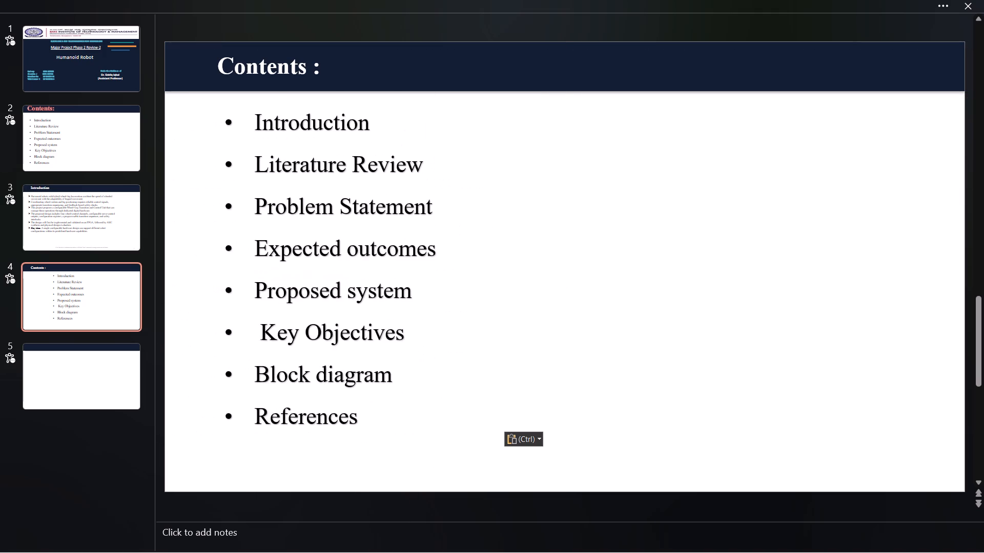
drag(584, 287, 572, 295)
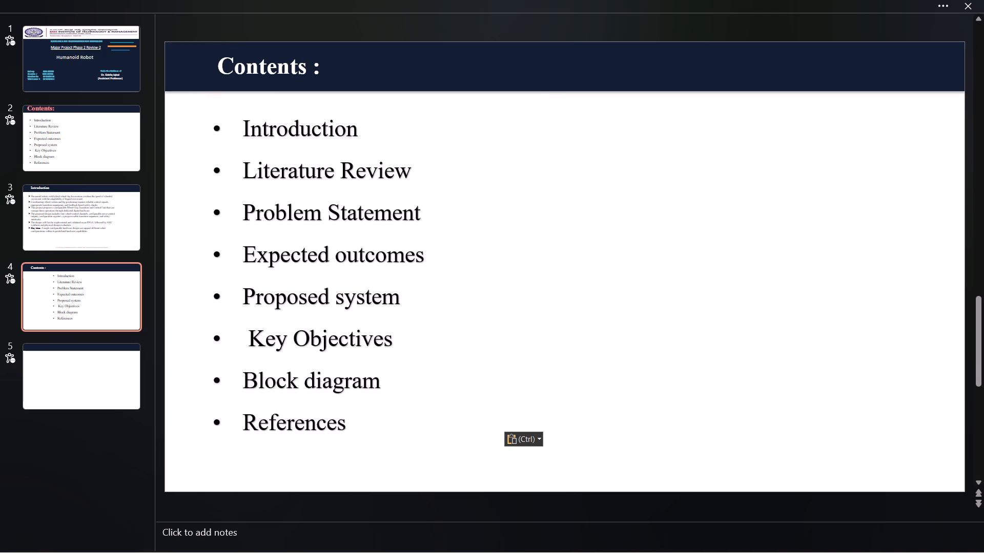
drag(572, 295, 569, 295)
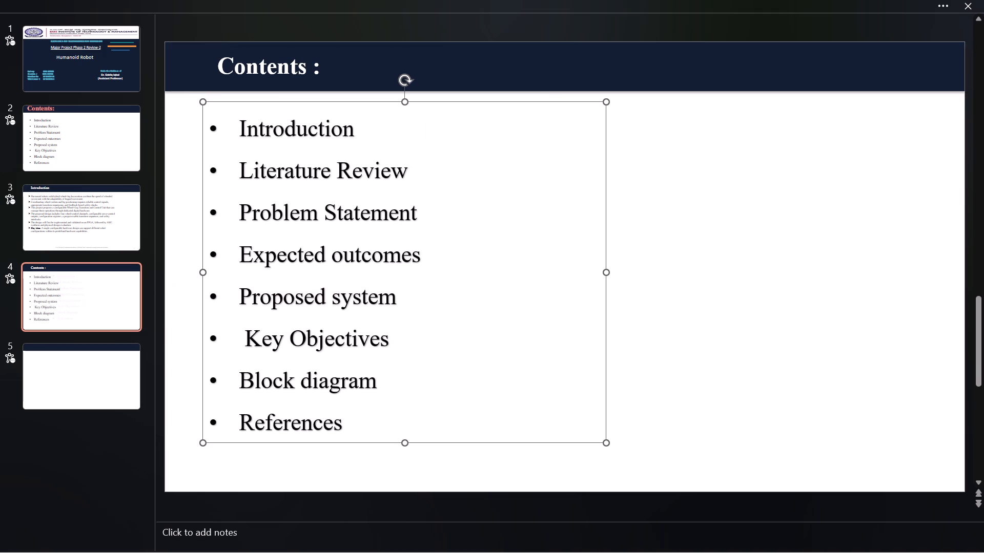
Check the text formatting of the body bullets on slide 3.
click(18, 192)
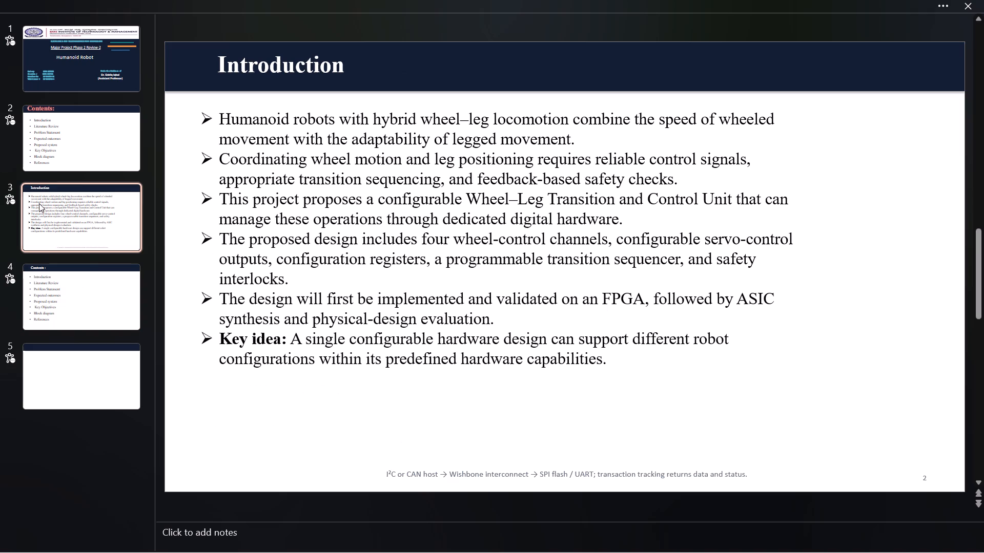
click(372, 263)
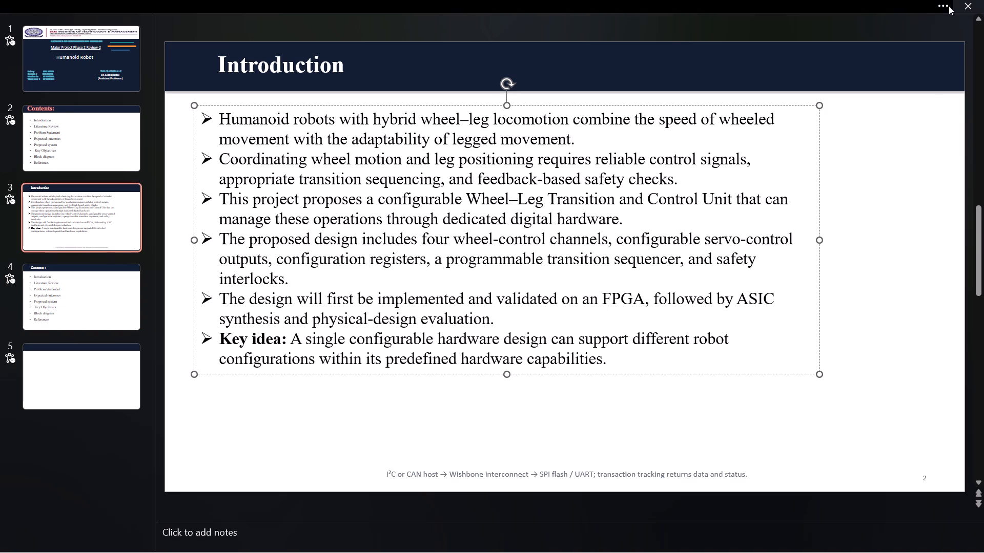
click(949, 6)
click(690, 445)
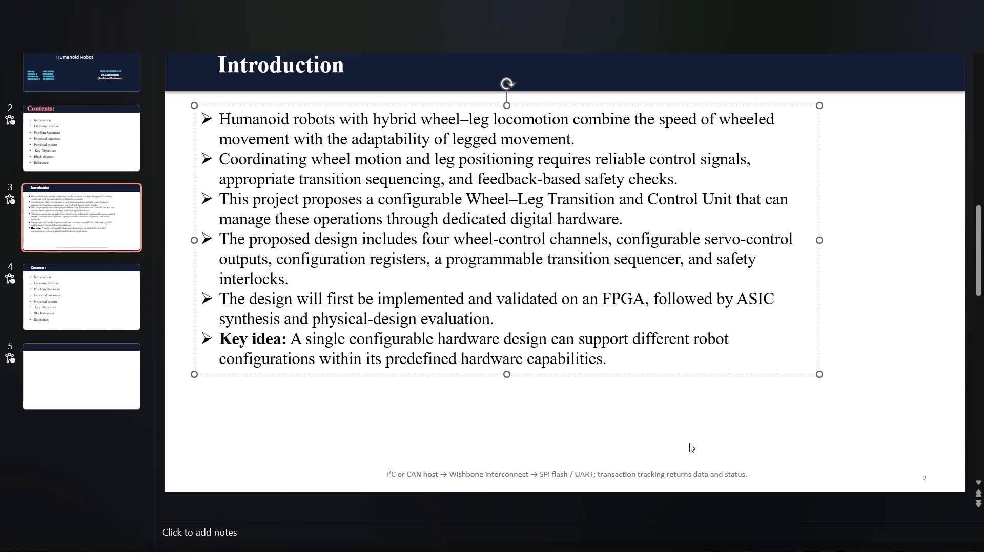
Remove the text shadow from the whole contents list on slide 4, after trying out bold and italic on it.
click(85, 296)
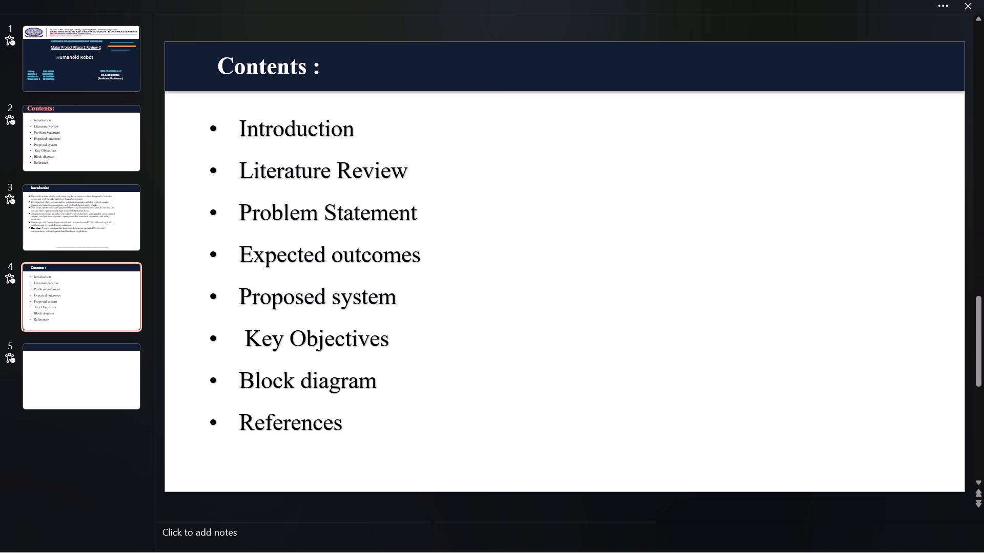
click(376, 356)
key(ctrl+a)
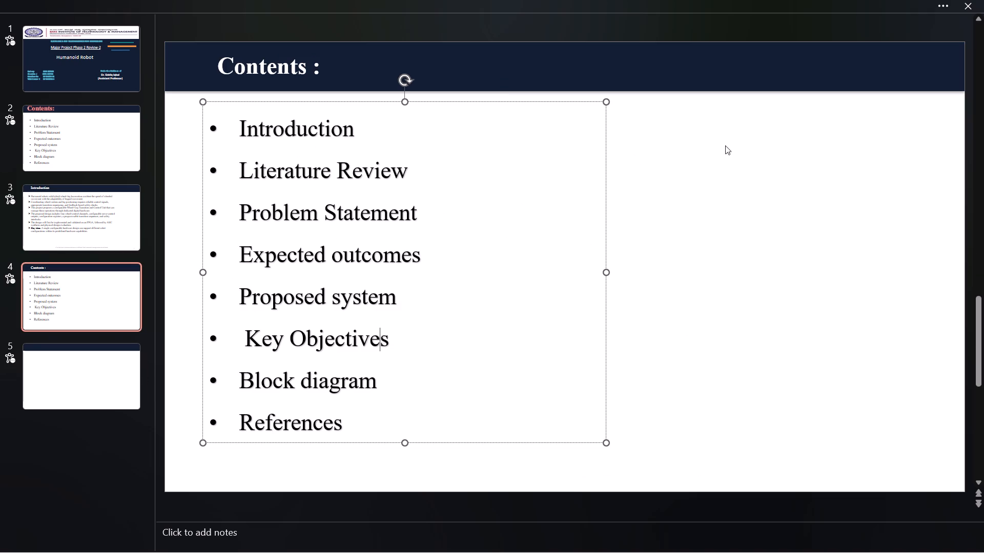
click(944, 11)
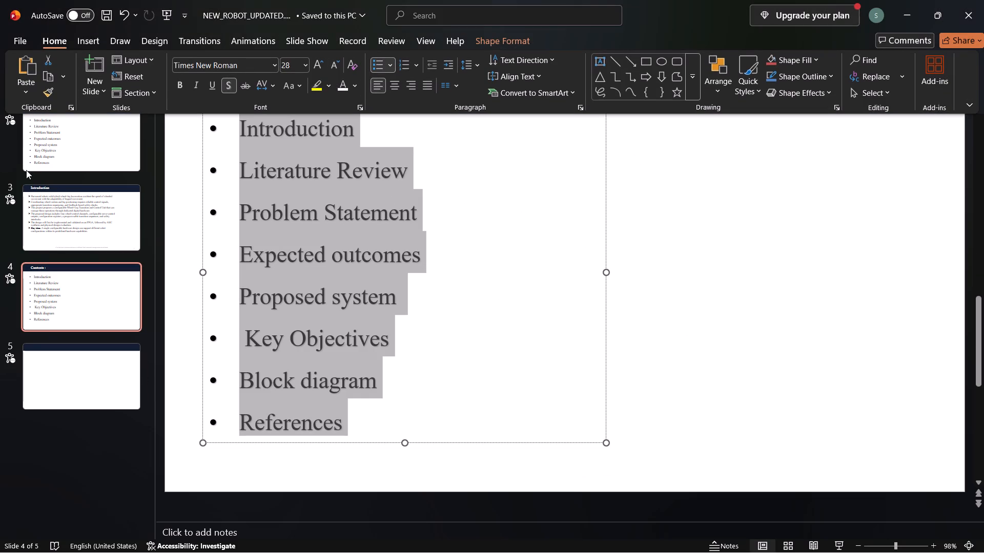
click(178, 91)
click(197, 87)
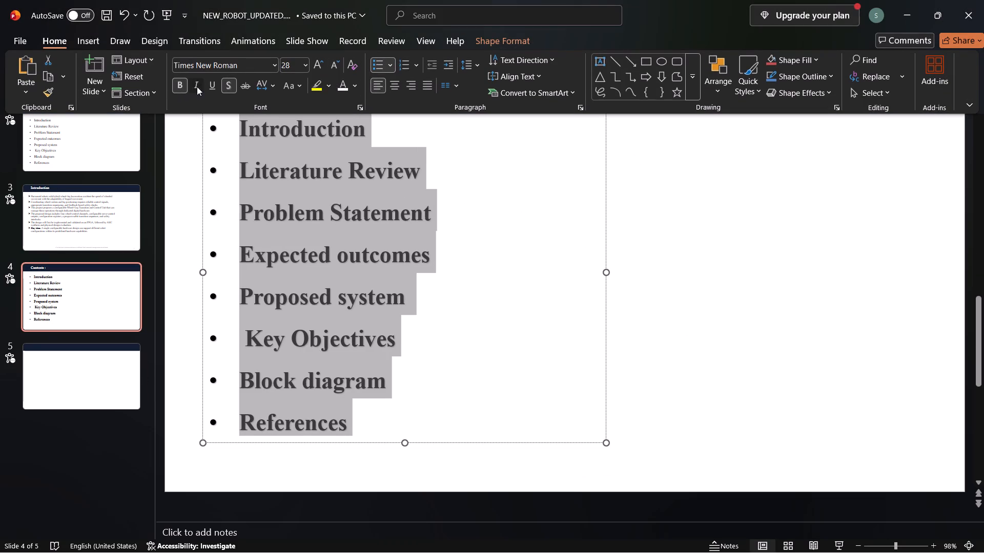
click(200, 86)
click(186, 90)
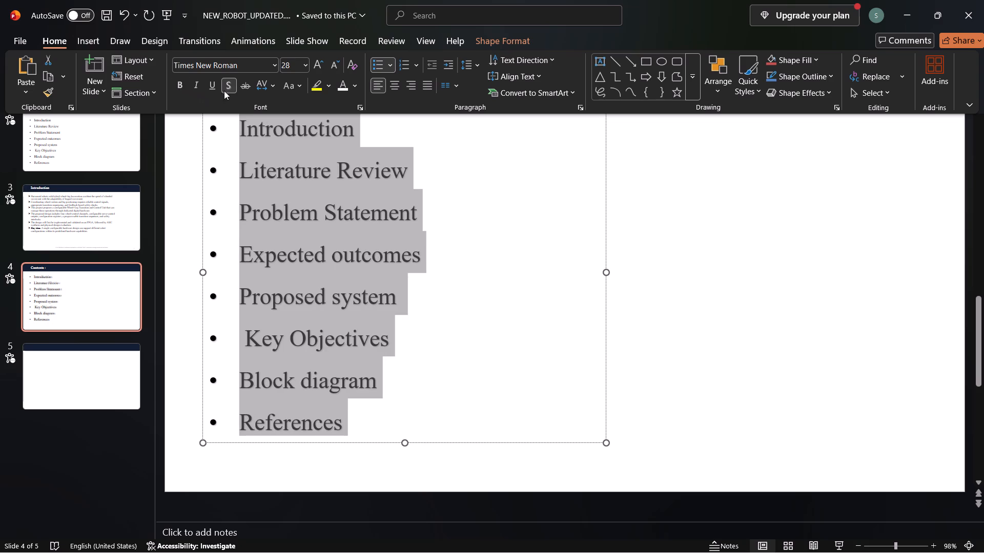
click(227, 91)
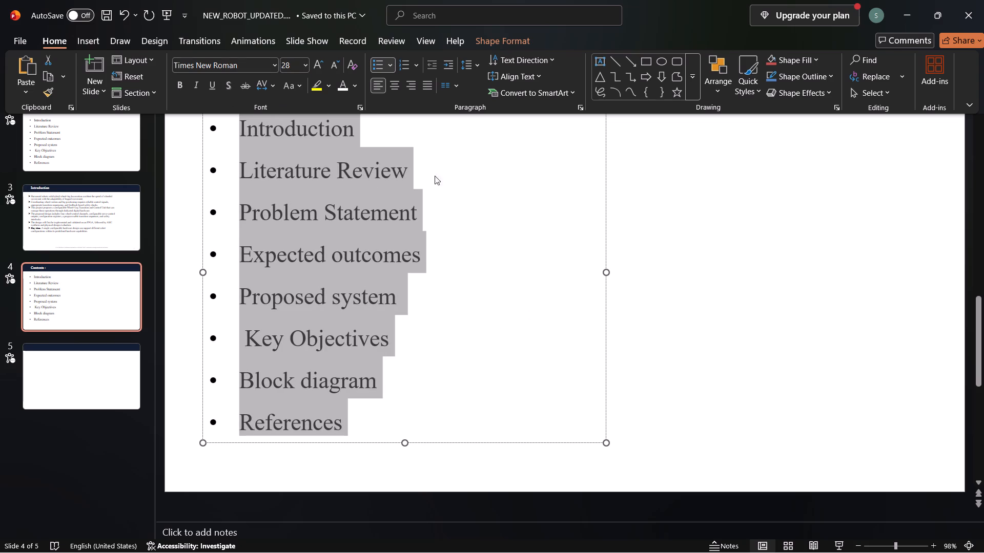
click(749, 308)
click(731, 324)
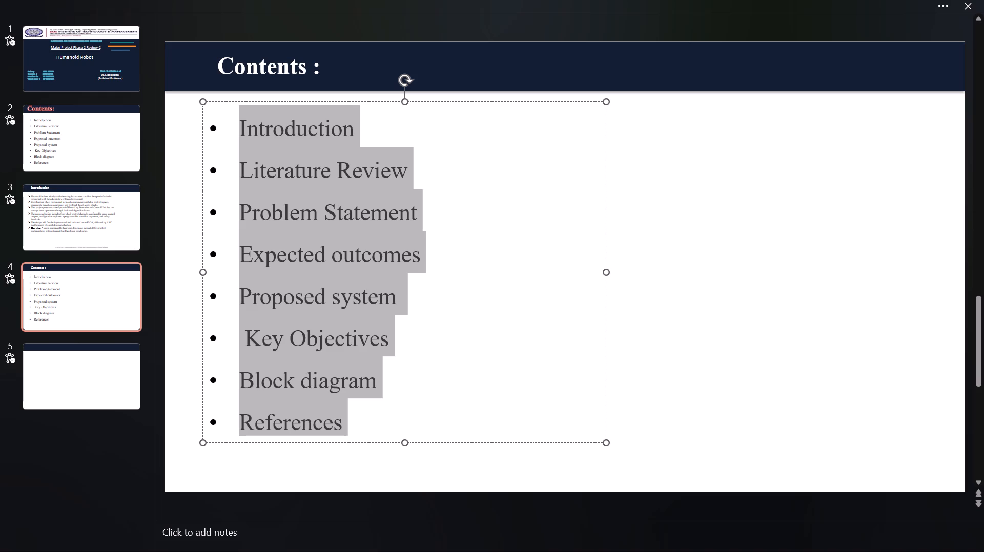
Set the font size of all items in slide 4's contents list to 24.
click(337, 278)
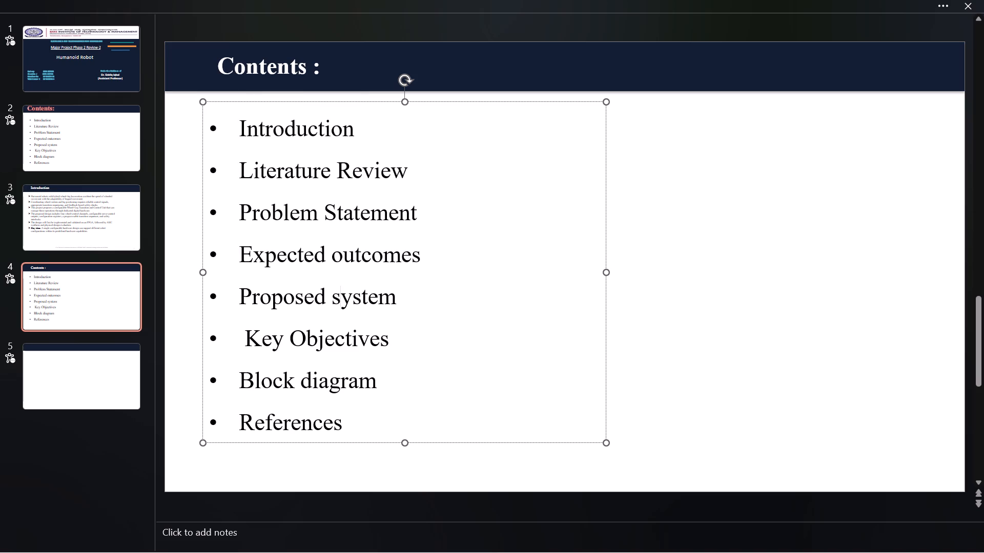
key(ctrl+a)
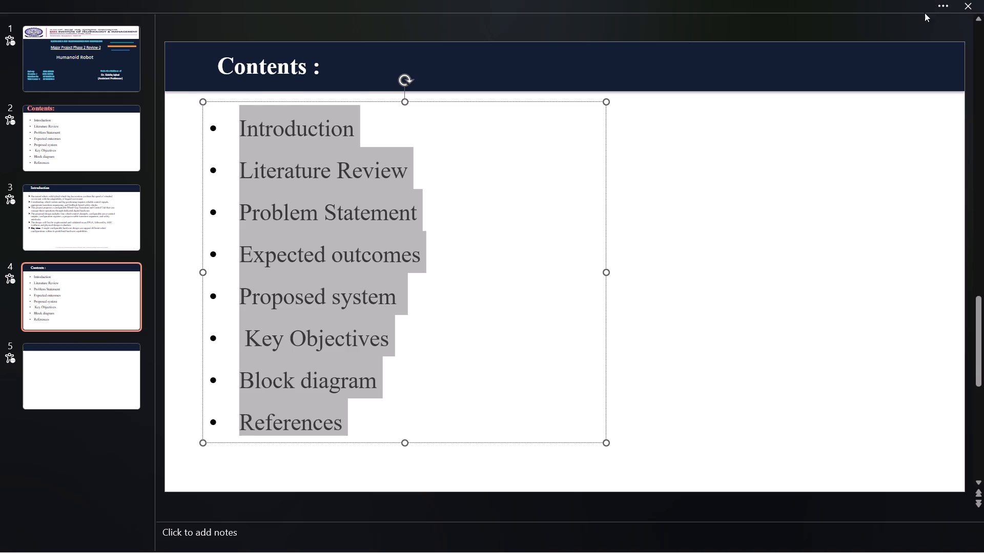
click(940, 6)
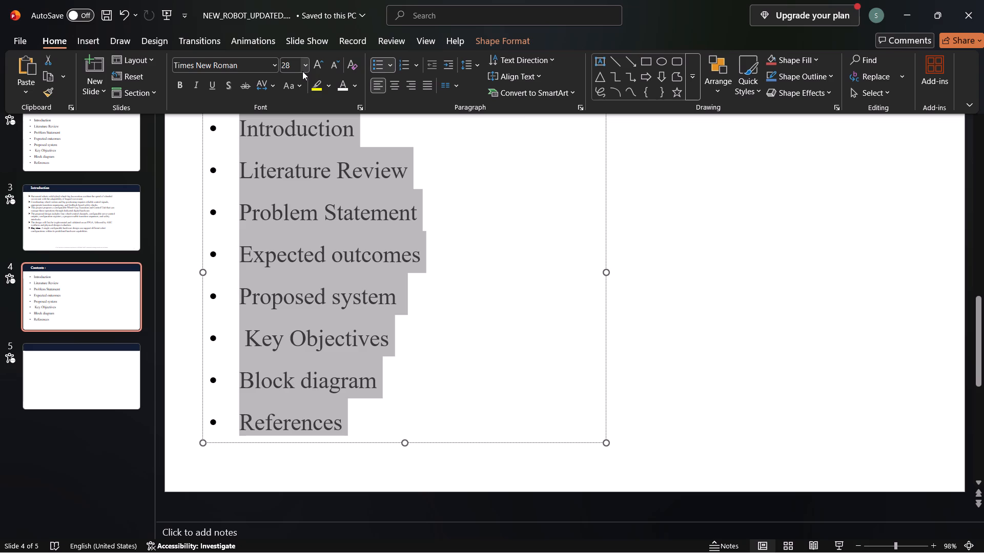
click(302, 71)
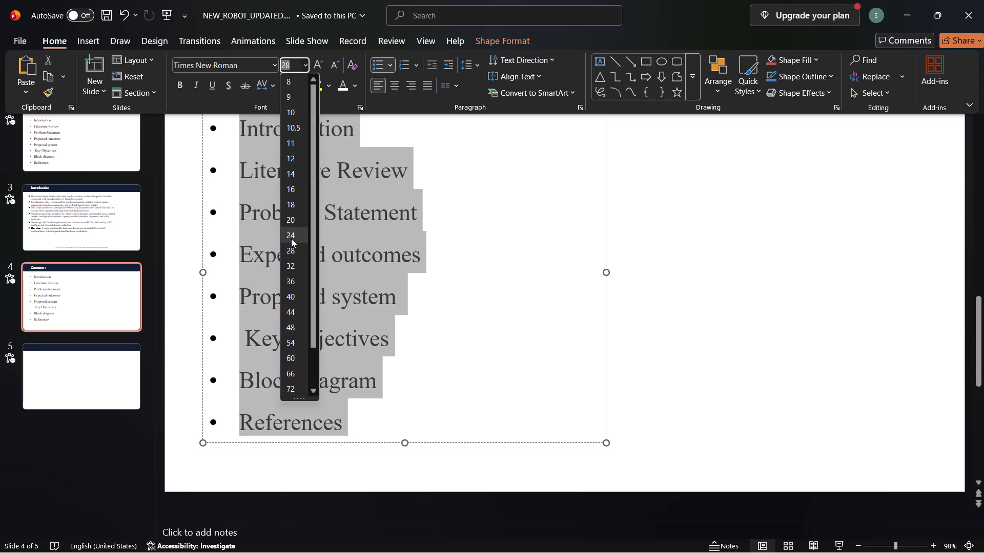
click(291, 239)
click(734, 350)
click(732, 345)
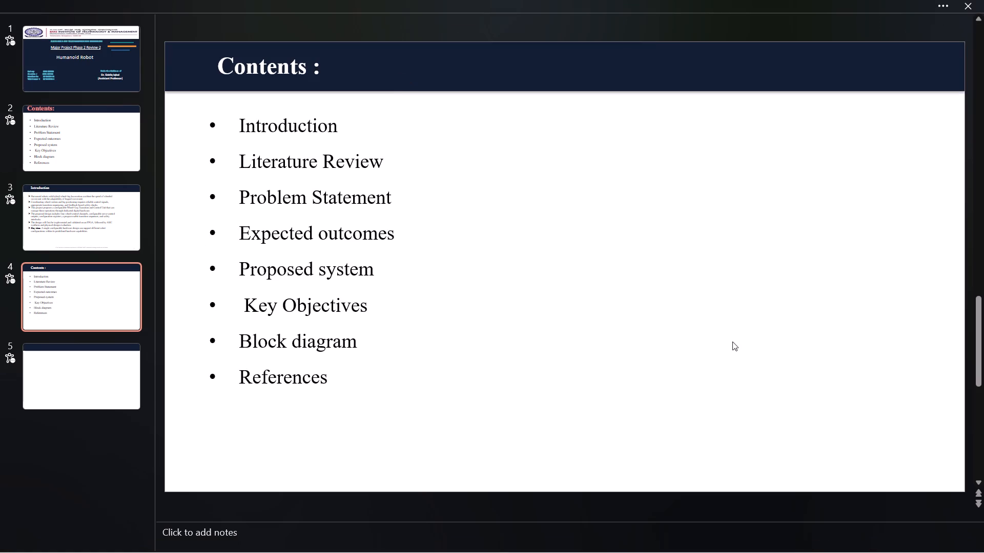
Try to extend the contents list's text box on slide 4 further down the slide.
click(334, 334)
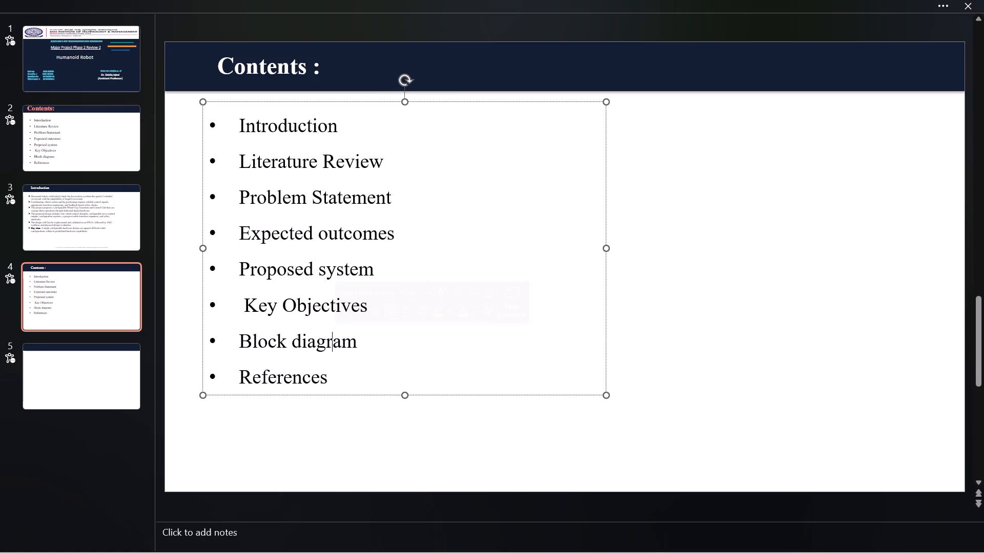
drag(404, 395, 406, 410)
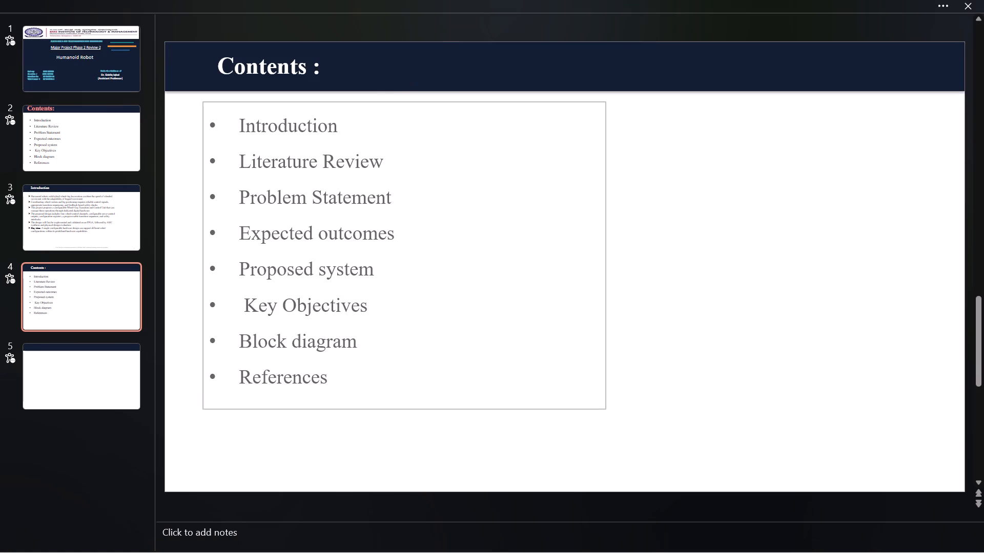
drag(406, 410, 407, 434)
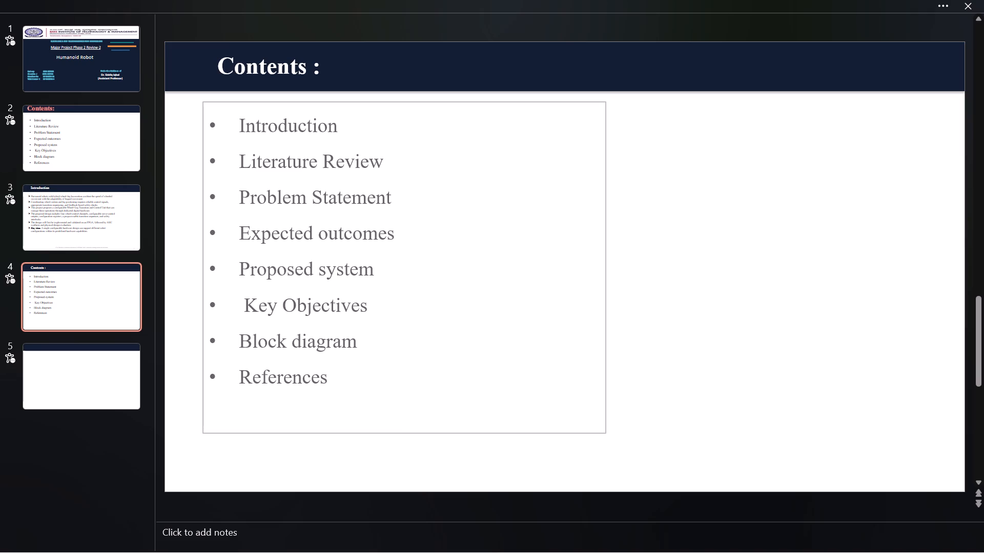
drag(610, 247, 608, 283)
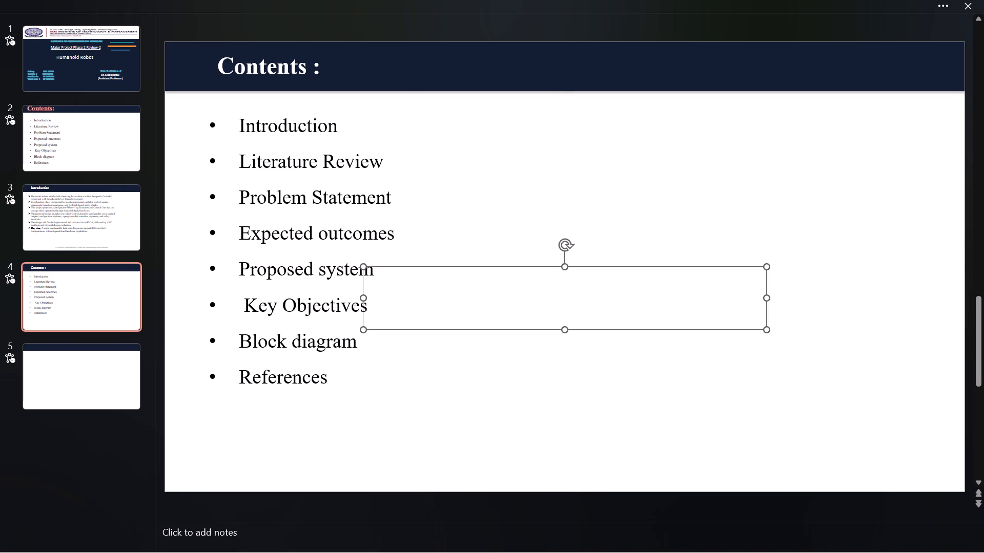
Shift slide 4's contents list slightly left and up, closer to the header band.
drag(569, 312, 575, 324)
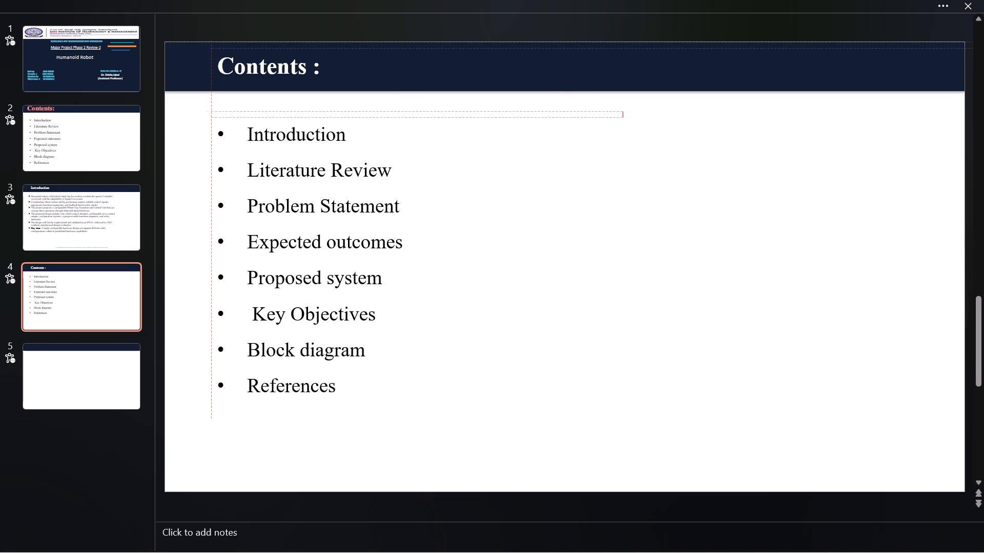
drag(575, 324, 561, 311)
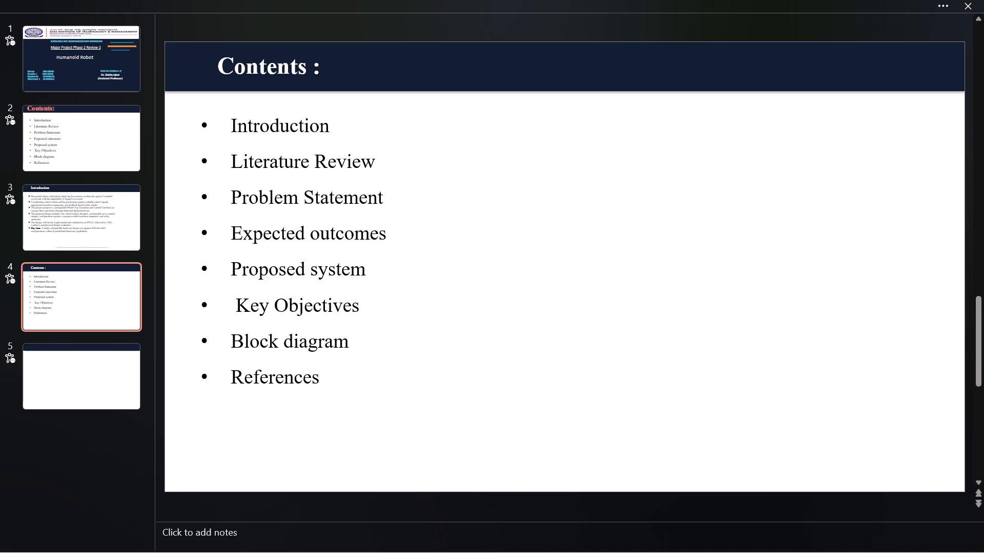
drag(561, 311, 563, 307)
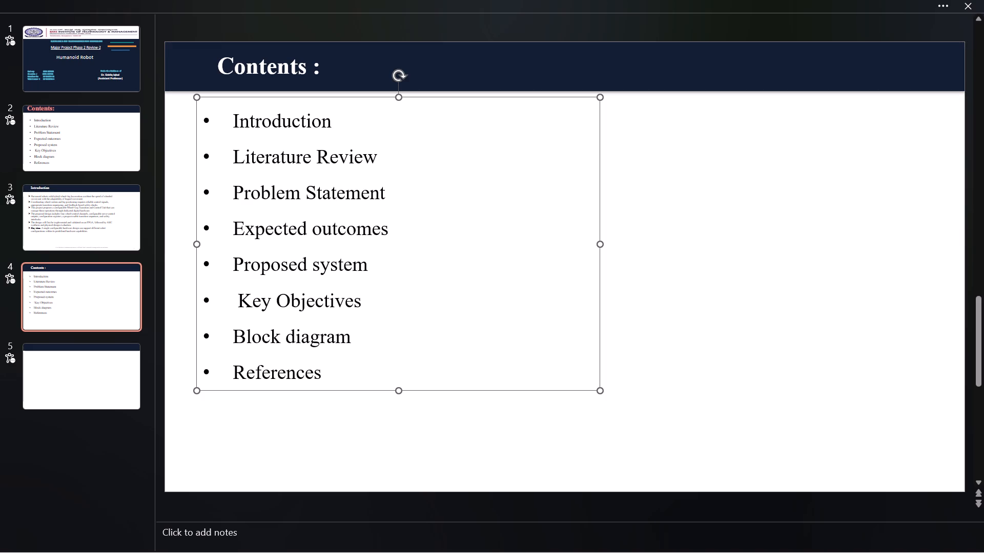
Set the font size of all items in slide 4's contents list to 28.
click(411, 356)
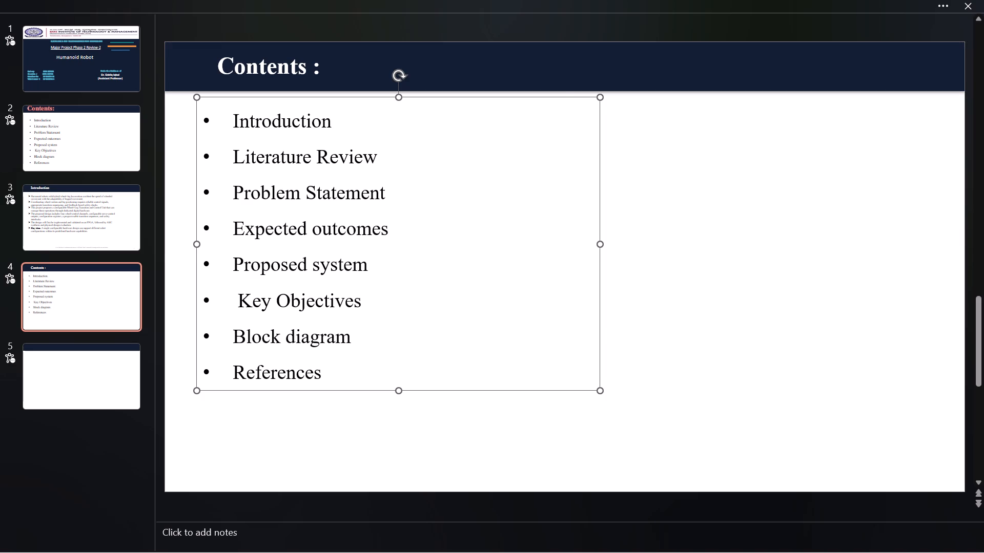
key(ctrl+a)
click(388, 257)
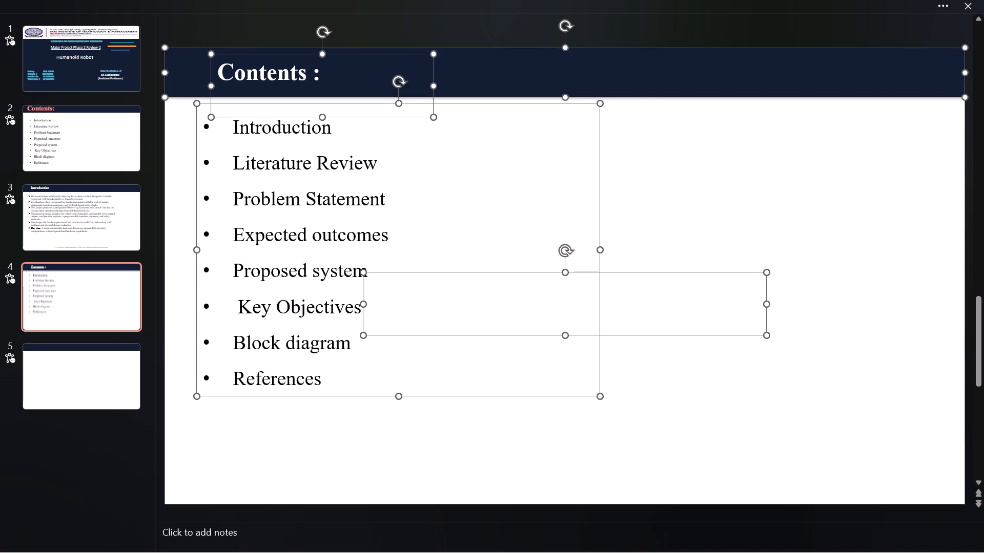
click(396, 245)
click(417, 251)
drag(419, 445, 419, 440)
click(330, 302)
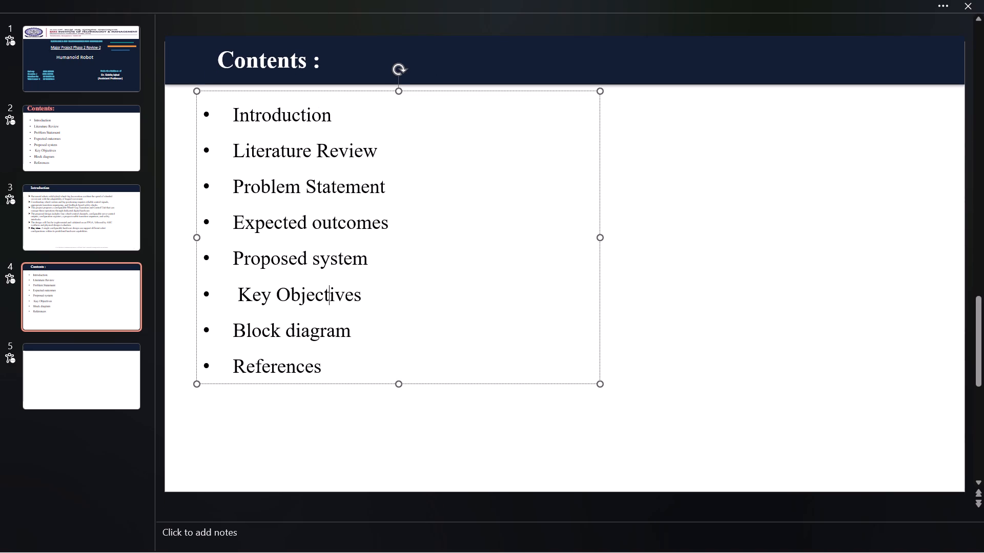
key(ctrl+a)
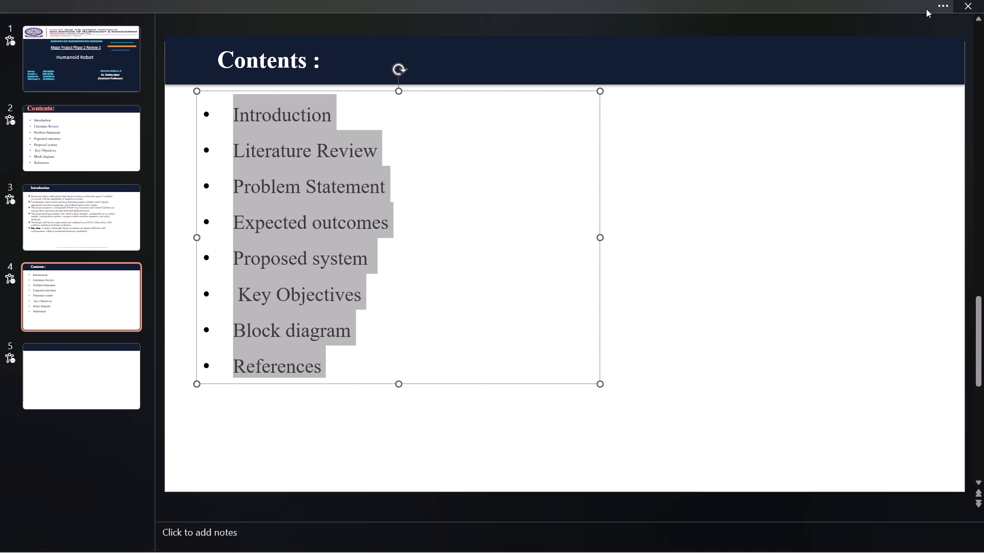
click(937, 5)
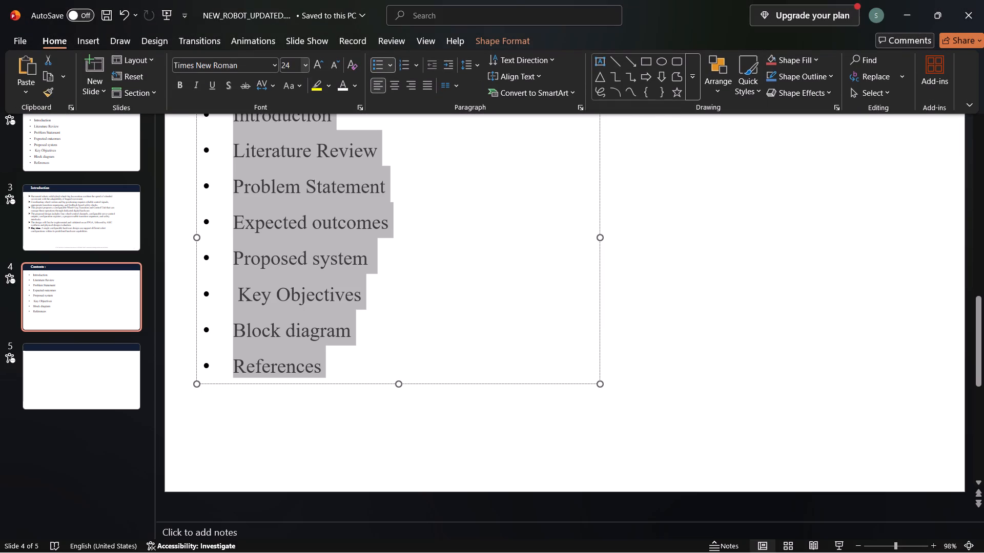
click(305, 67)
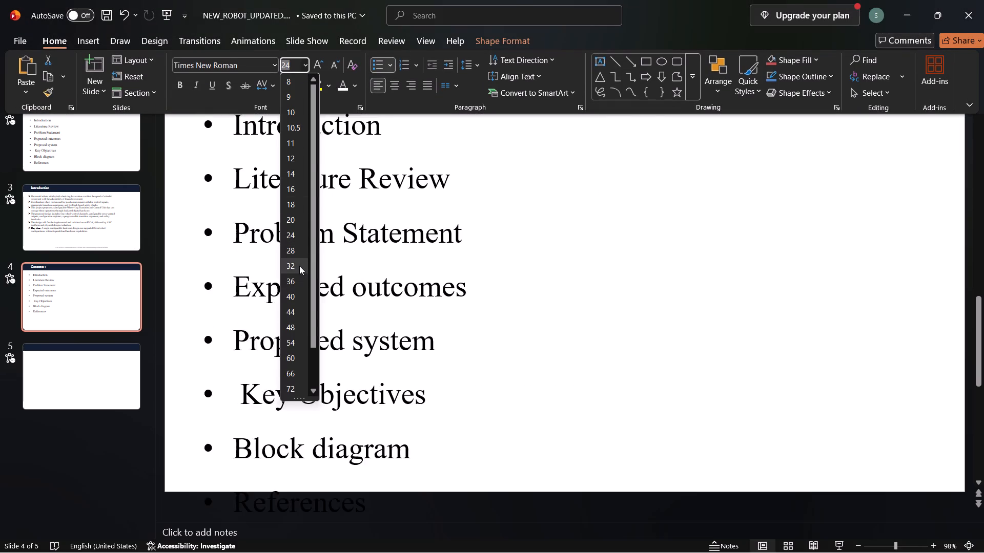
click(297, 249)
click(830, 342)
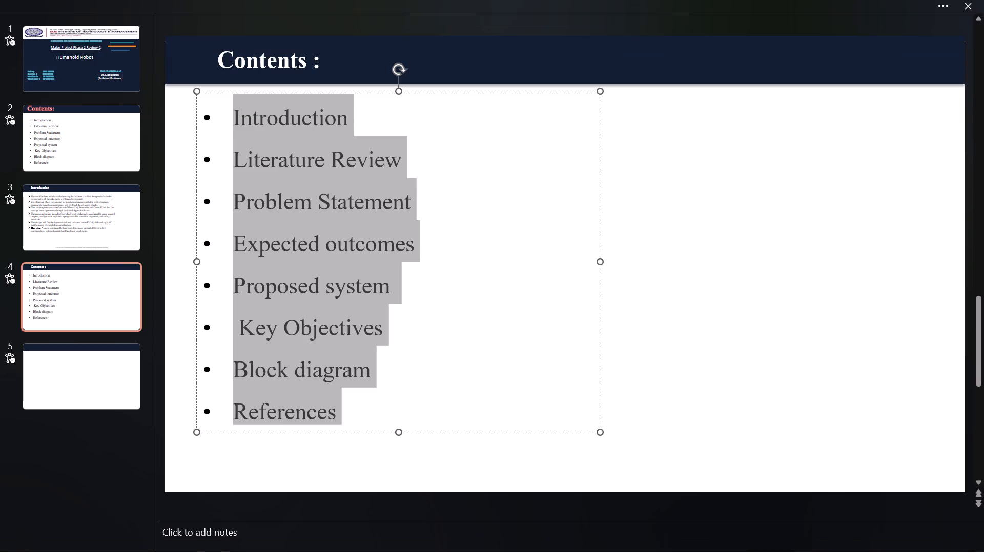
drag(919, 256, 916, 267)
Set the font size of slide 4's "Contents :" heading to 32.
click(262, 68)
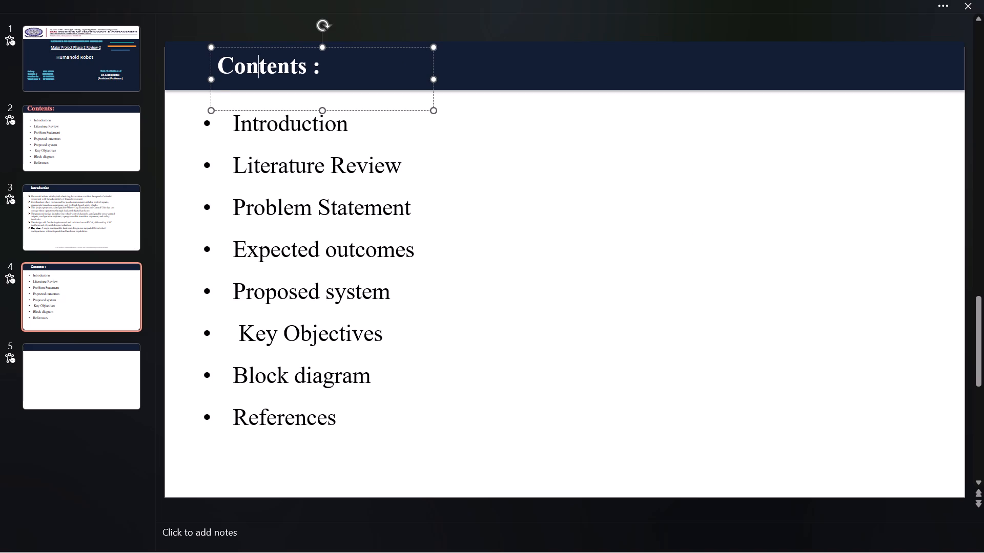
key(ctrl+a)
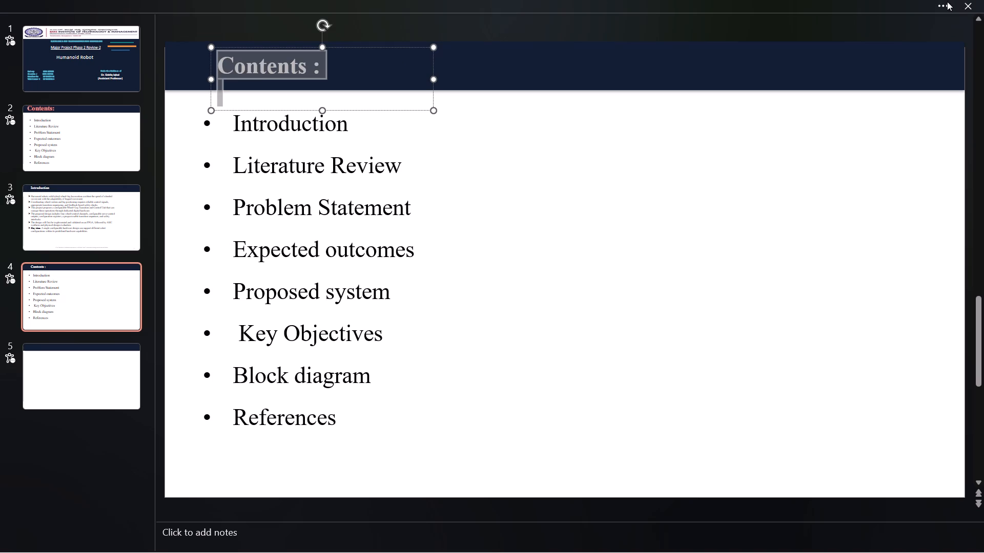
click(946, 2)
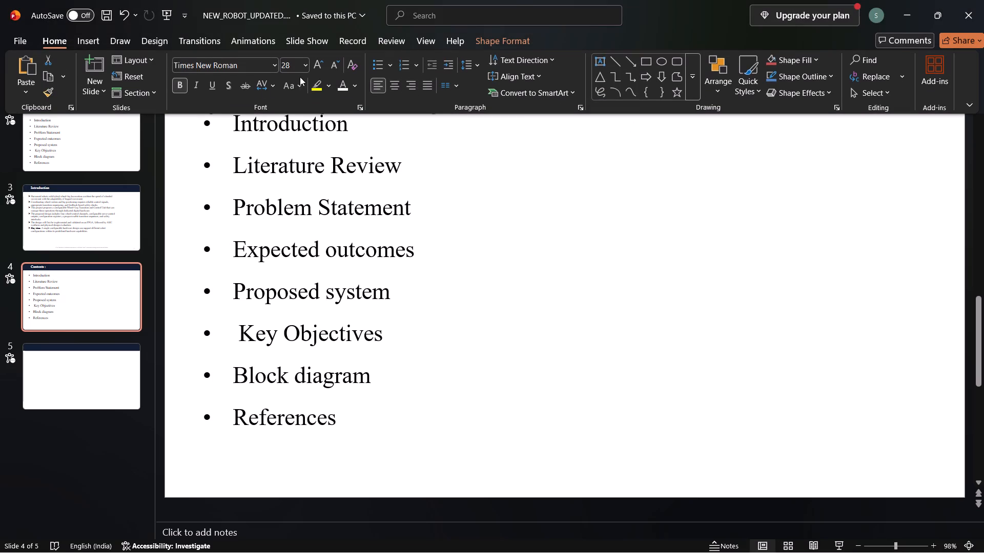
click(304, 67)
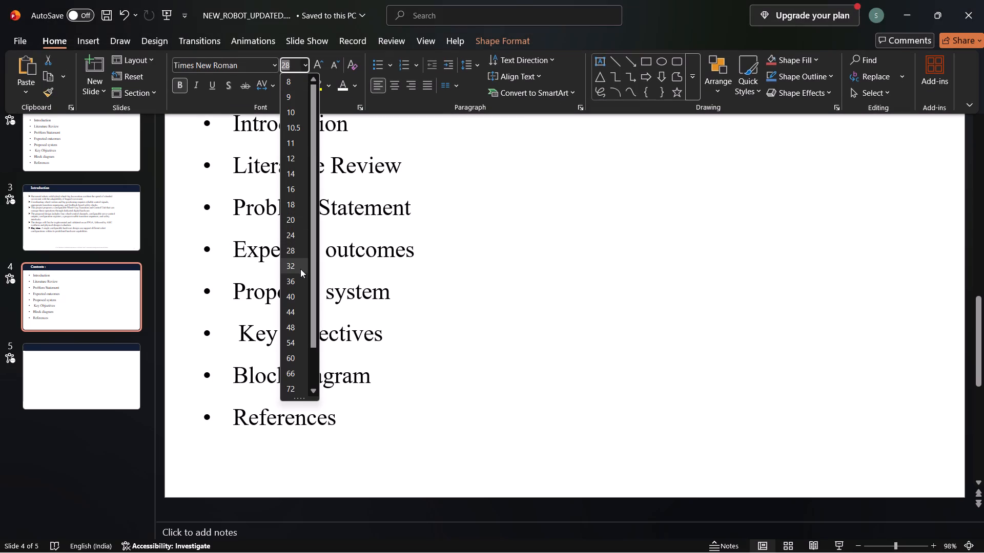
click(298, 268)
click(651, 308)
click(670, 290)
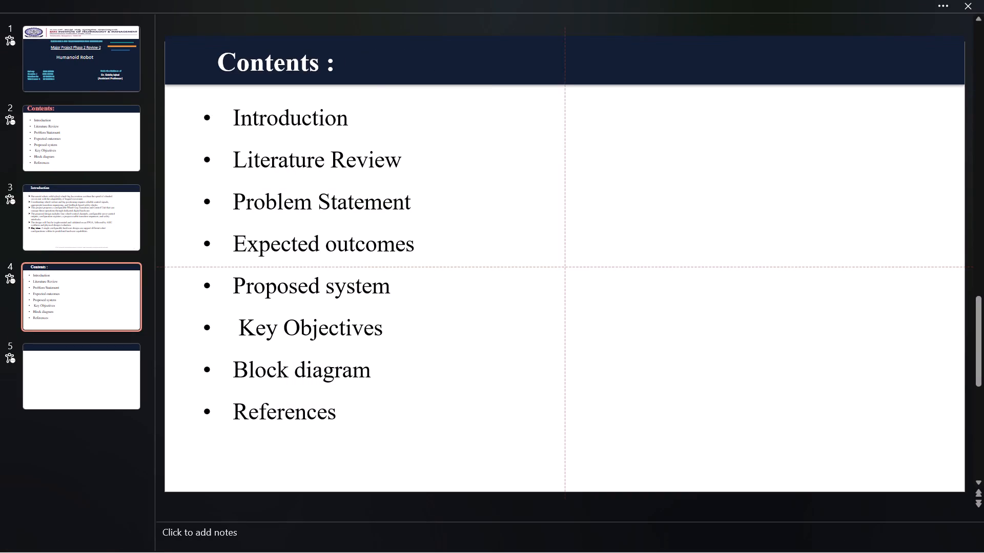
click(314, 67)
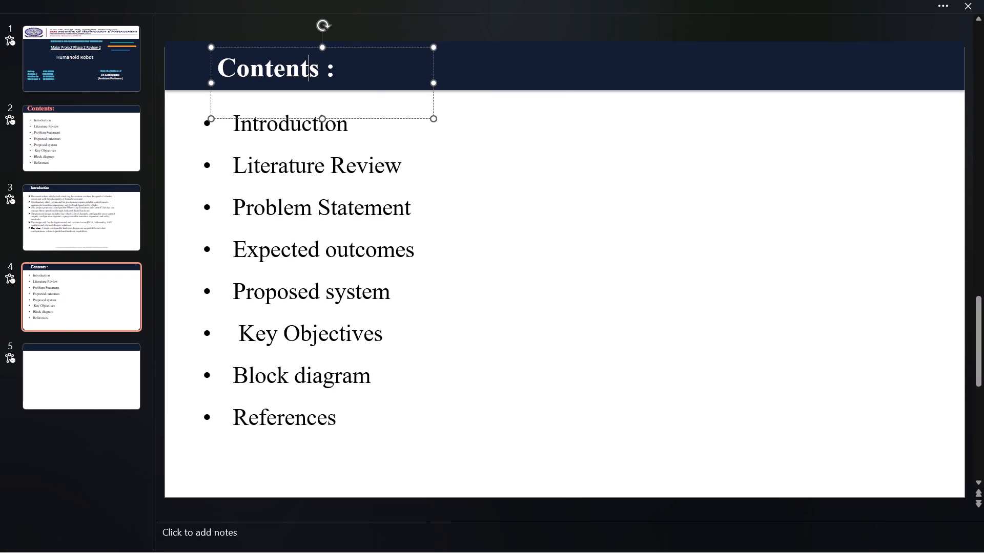
click(499, 163)
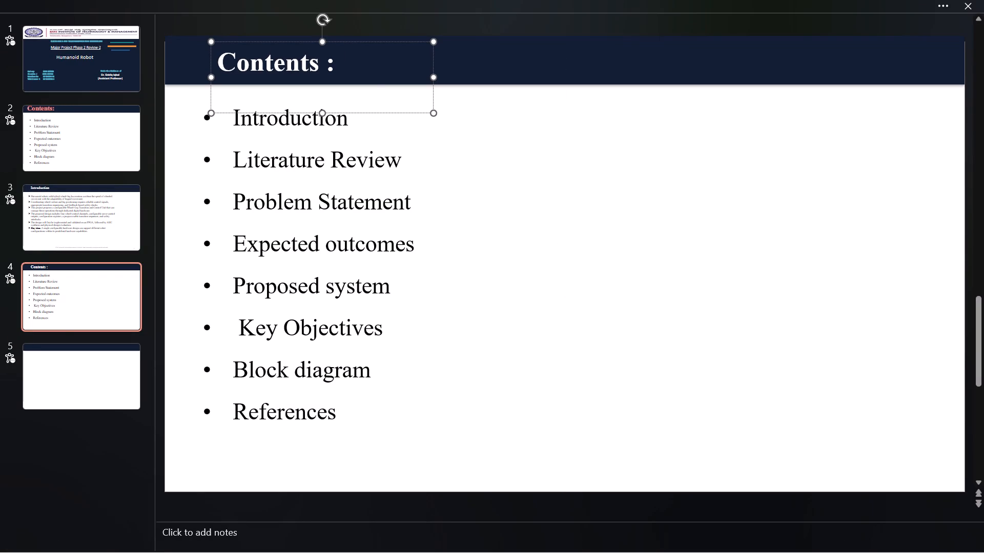
click(745, 312)
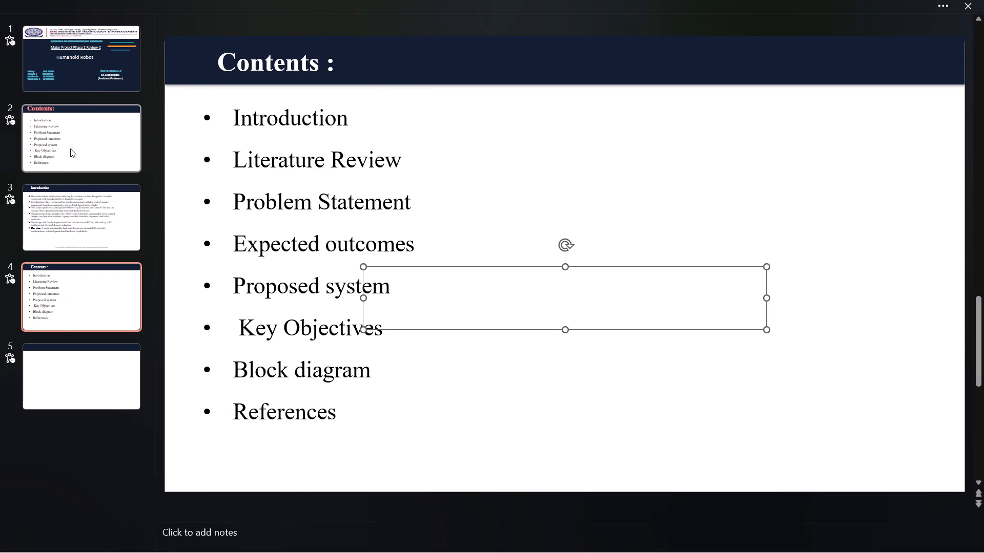
Delete the old Contents slide with the red-shadowed heading, slide 2.
click(71, 145)
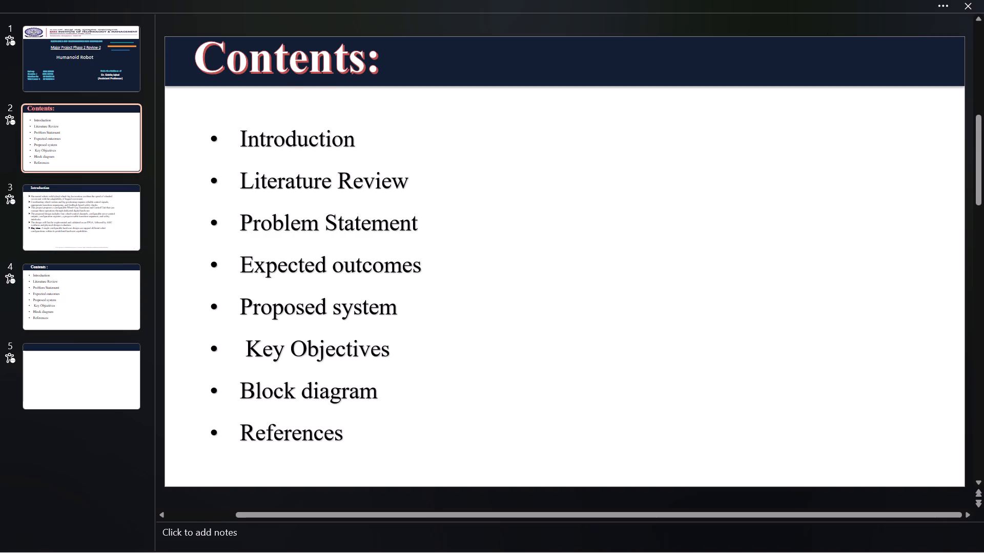
key(Delete)
Move the restyled Contents slide to position 2, between the title slide and the Introduction slide.
drag(84, 207, 99, 135)
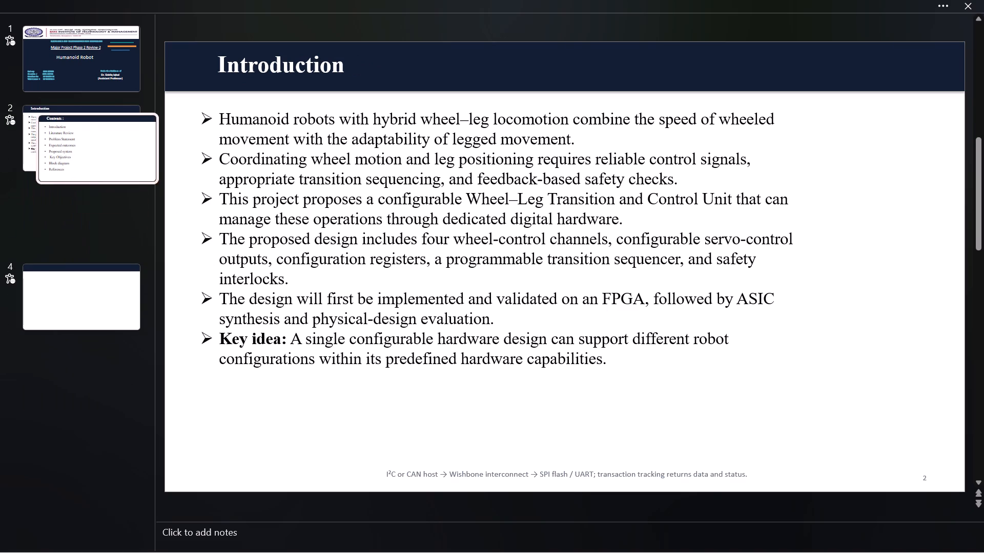
drag(99, 135, 77, 123)
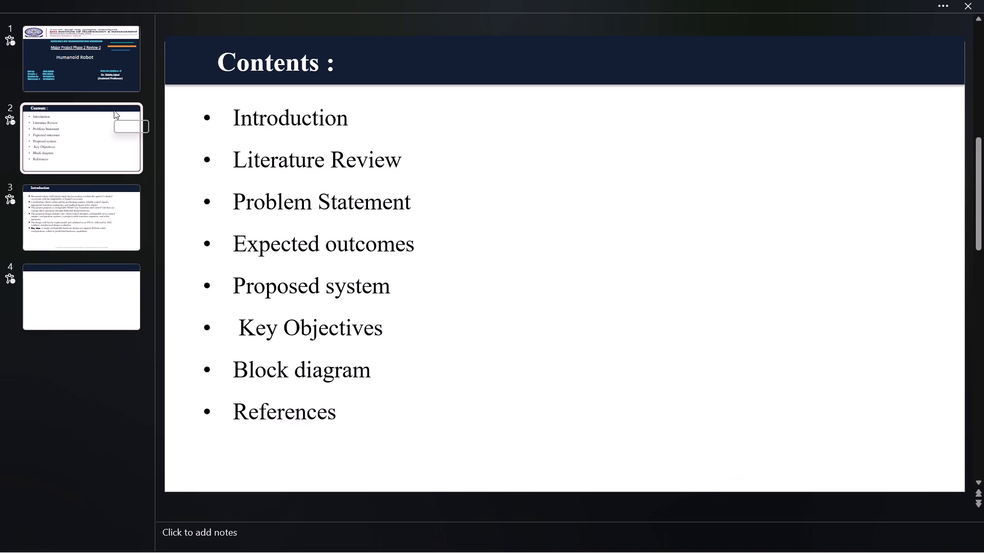
click(91, 63)
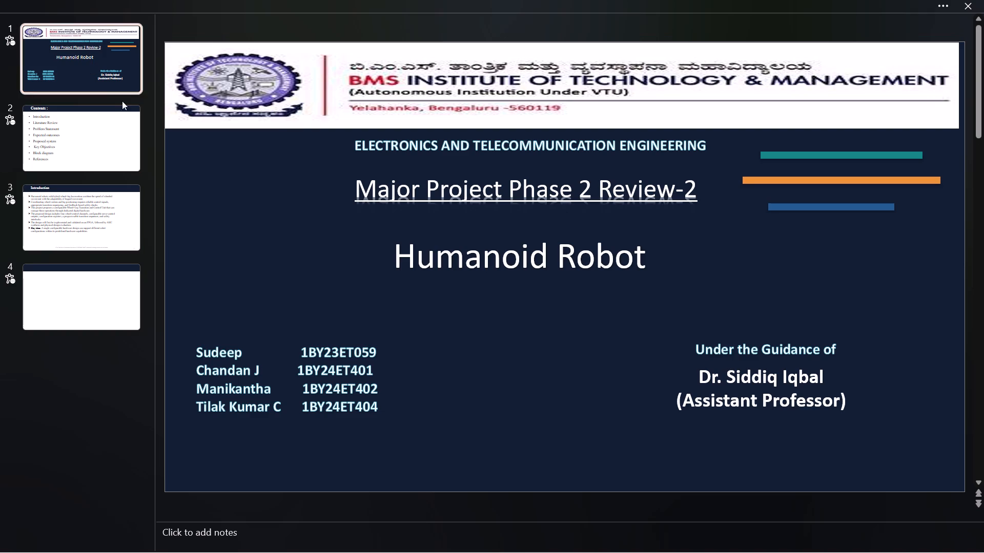
drag(52, 143, 52, 164)
Set the font size of the "Introduction" heading on slide 3 to 32.
click(46, 221)
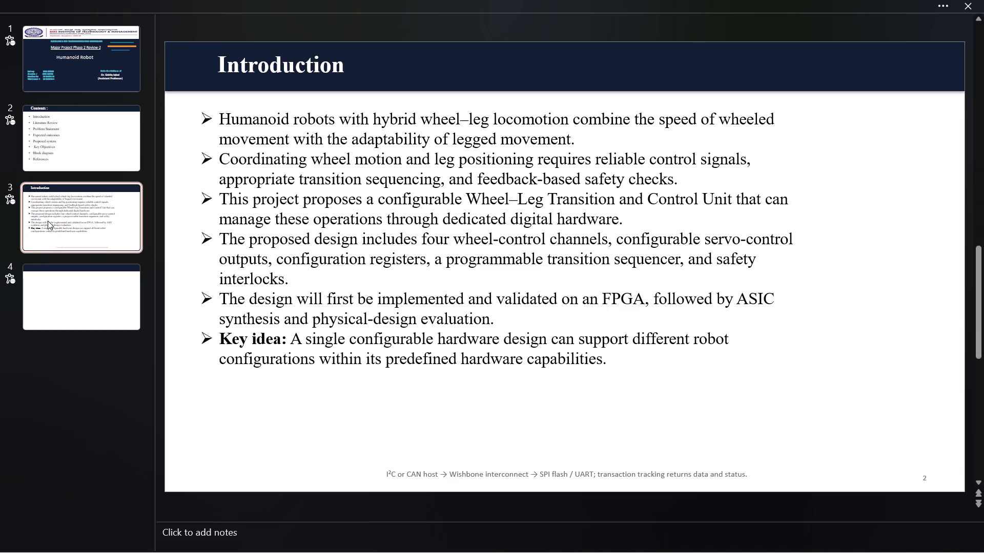
click(289, 65)
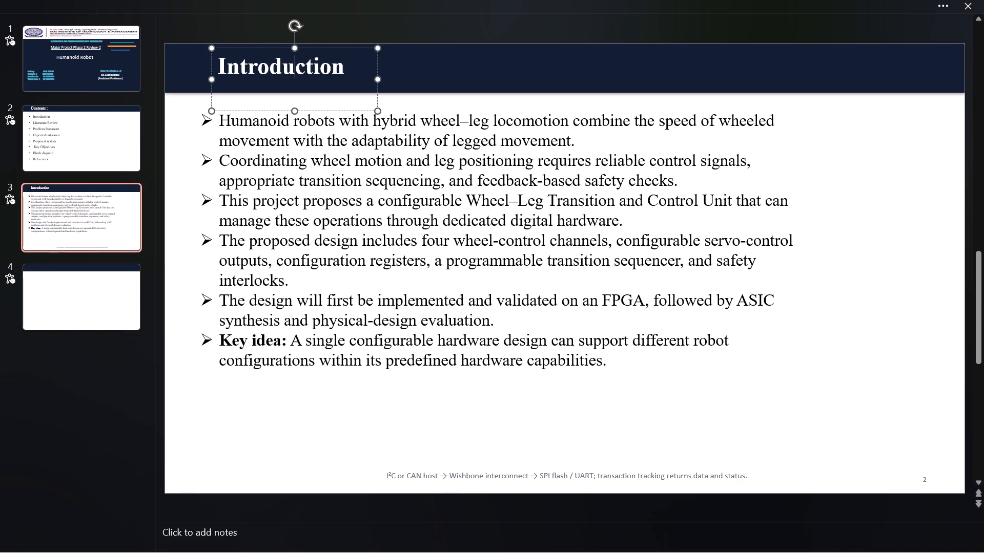
click(947, 5)
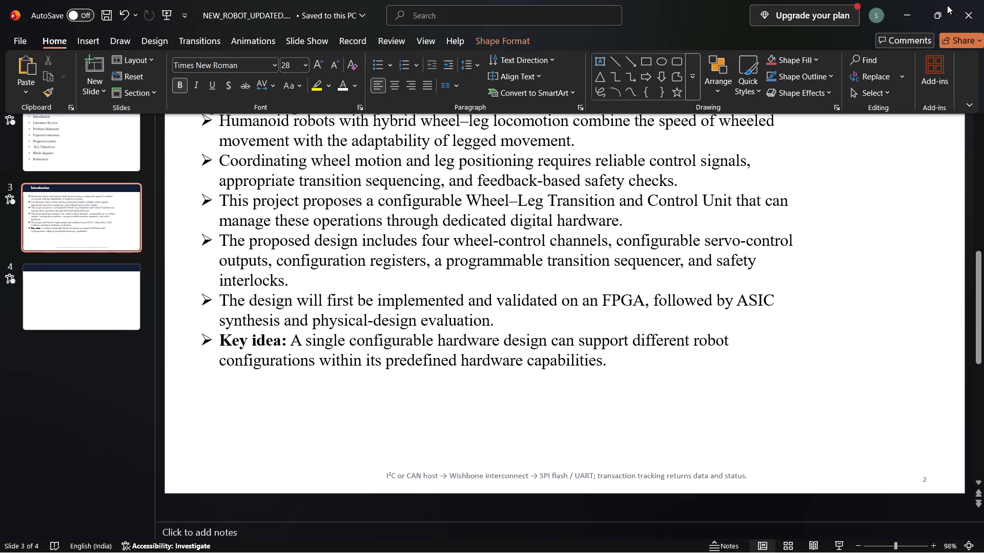
click(307, 68)
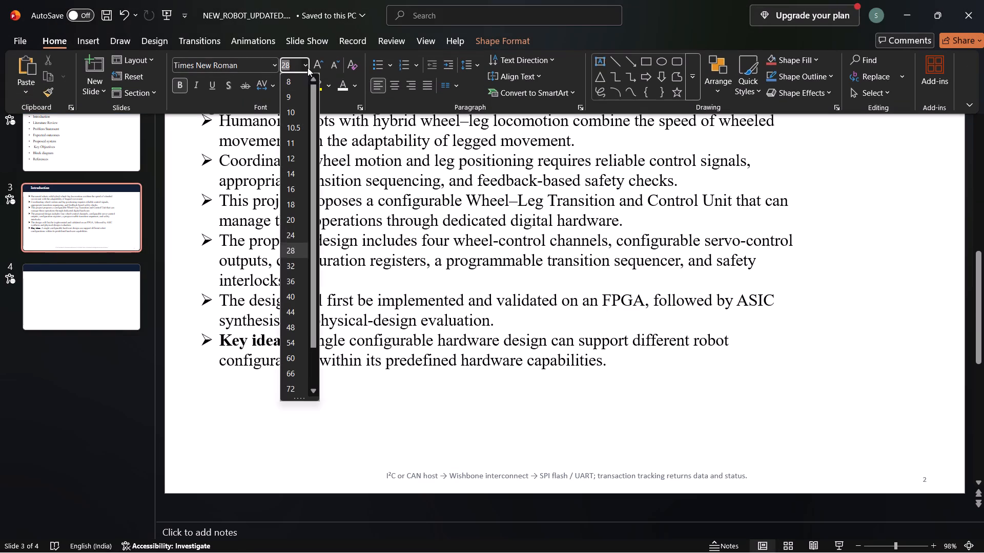
click(302, 263)
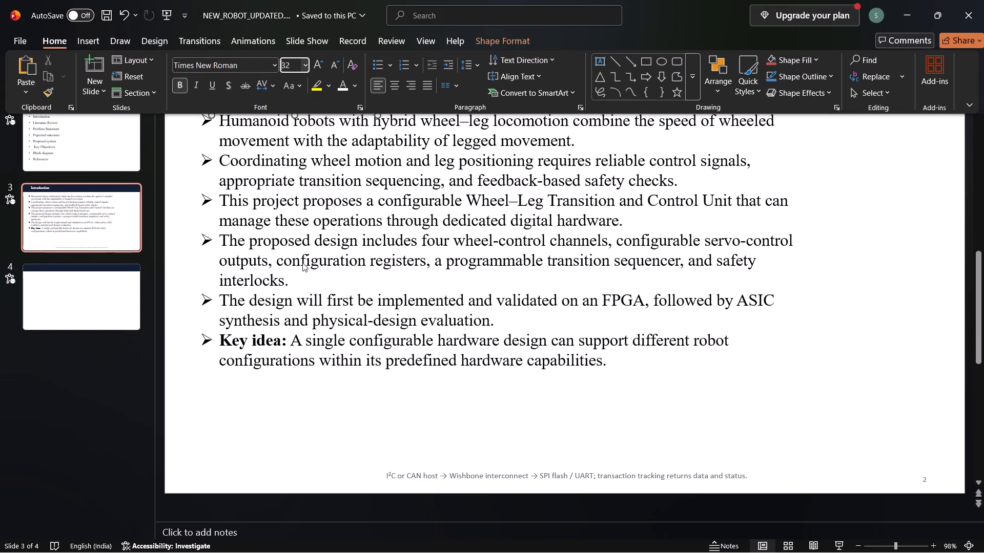
click(700, 376)
click(708, 392)
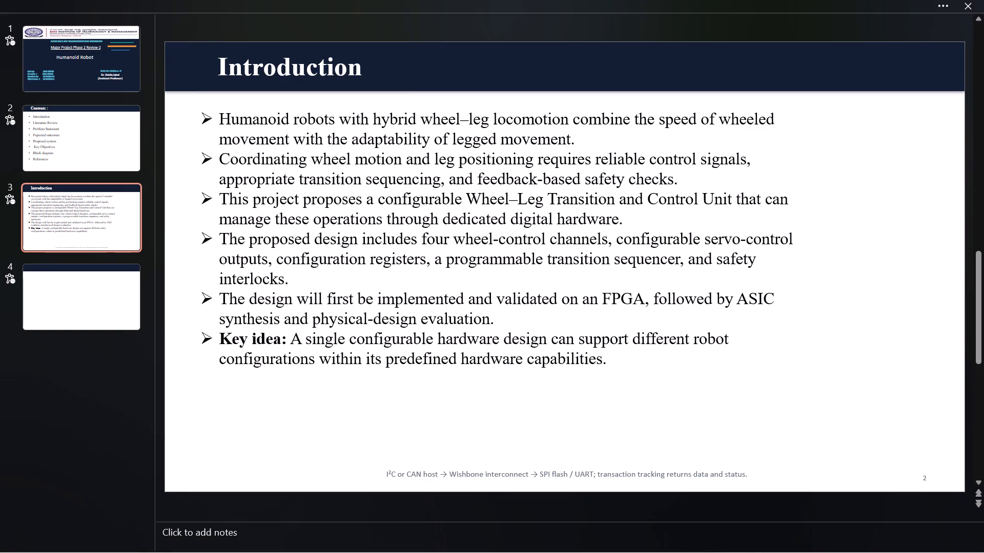
Shift the "Introduction" heading on slide 3 slightly up within the header band, keeping its horizontal position.
click(323, 67)
click(483, 70)
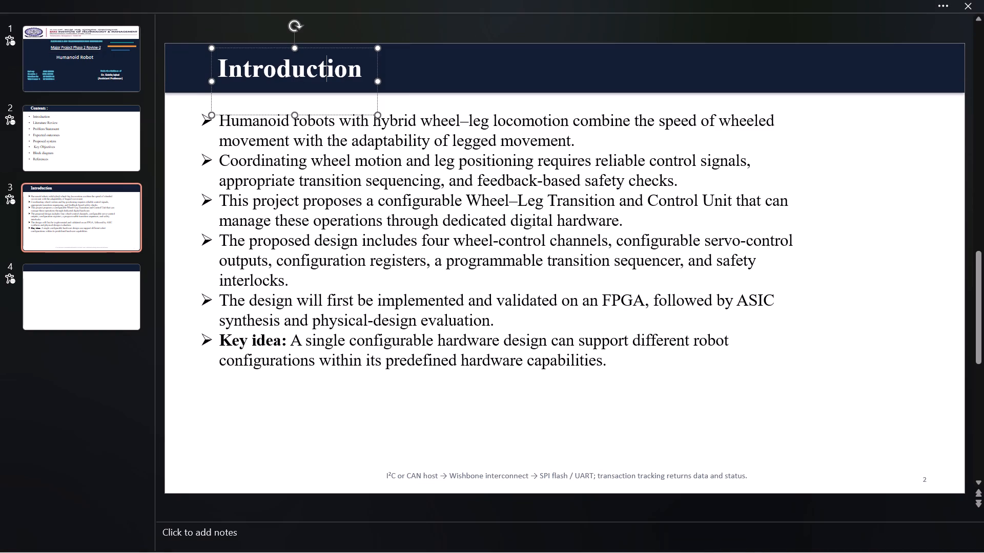
click(352, 75)
click(399, 82)
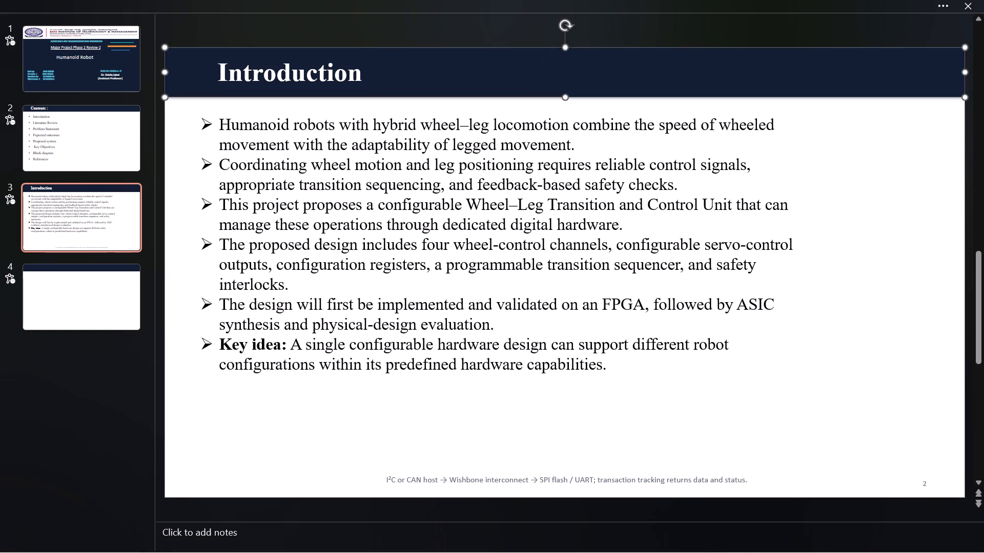
drag(371, 80, 377, 70)
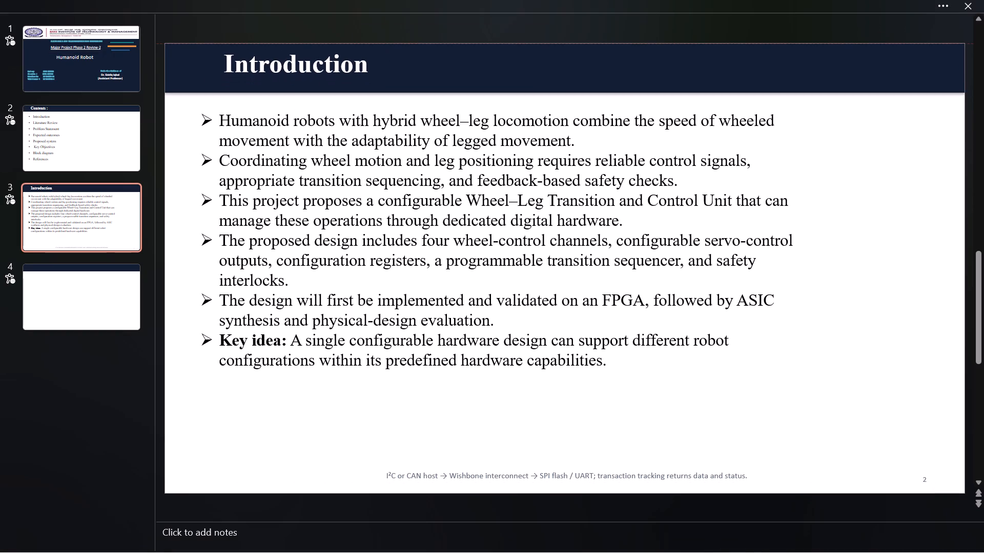
drag(377, 70, 373, 71)
Compare the heading and text placement of the Contents slide with that of the Introduction slide.
click(133, 123)
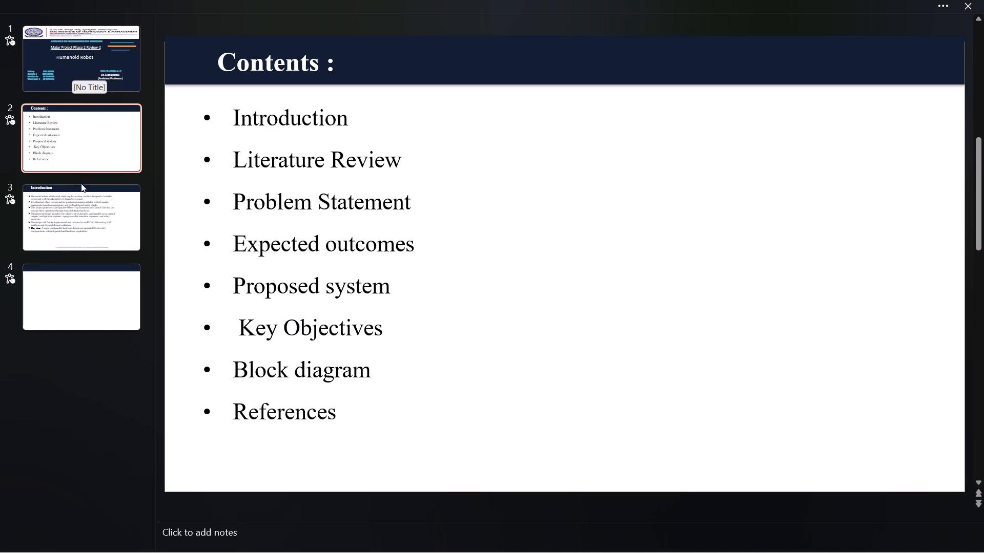
click(74, 145)
click(78, 149)
click(101, 239)
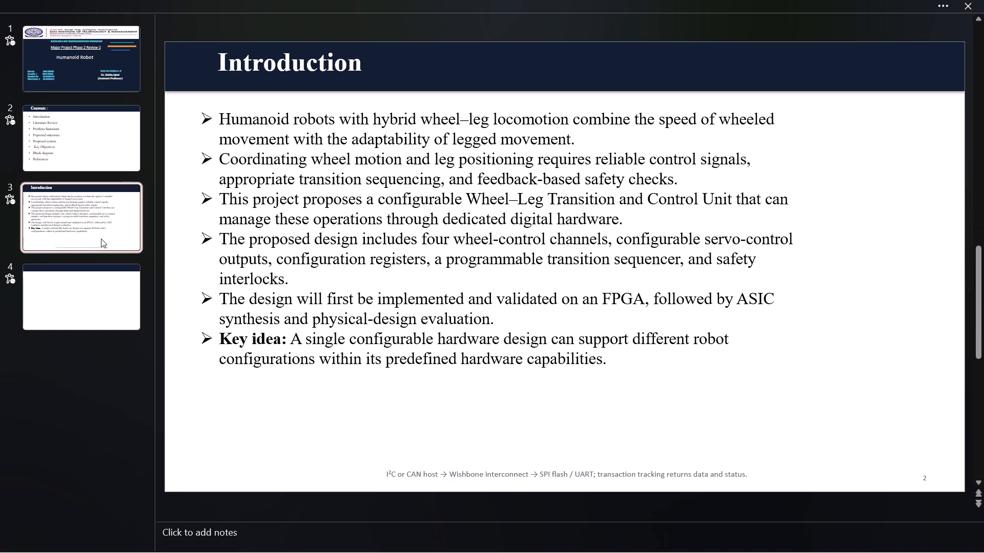
click(91, 148)
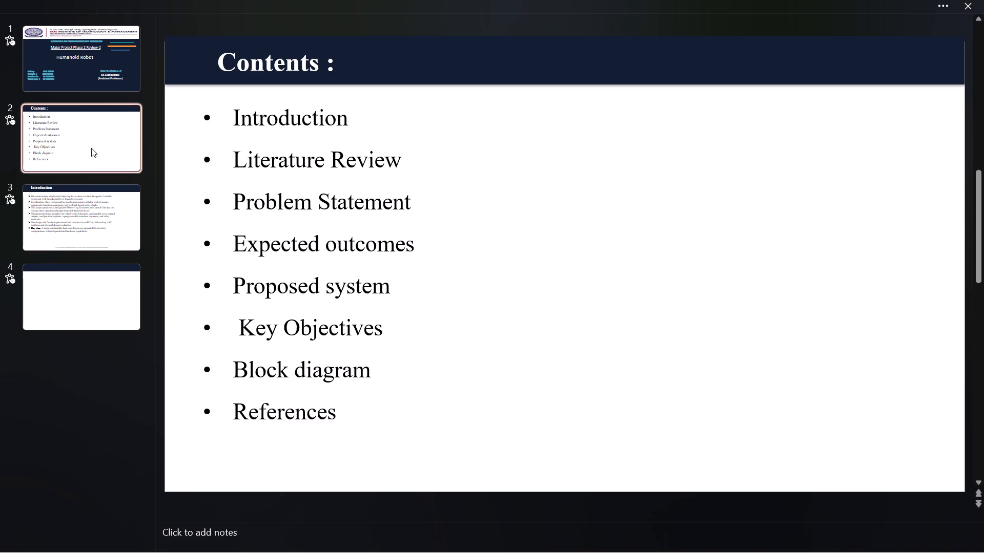
click(110, 204)
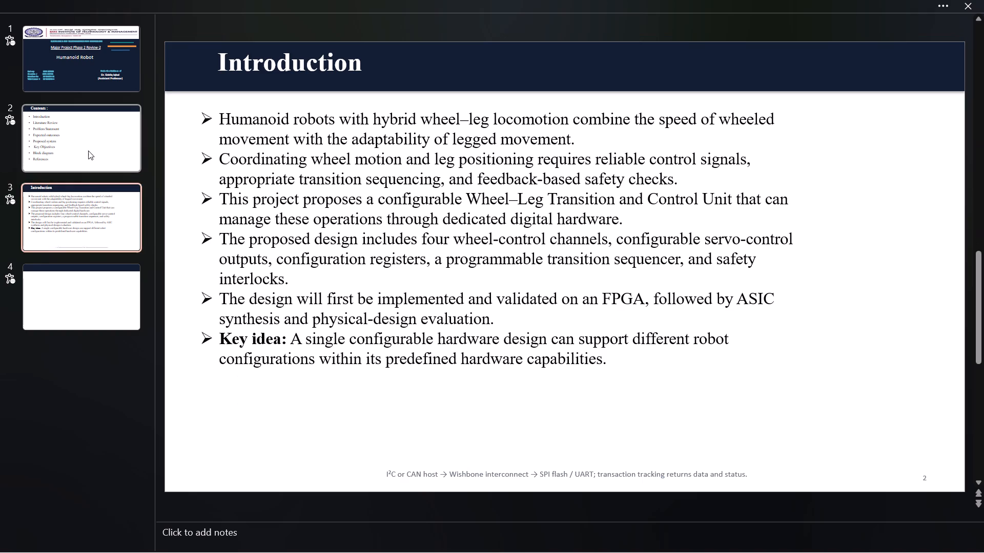
Check the font and font size of the bulleted list on the Contents slide.
click(87, 150)
click(316, 214)
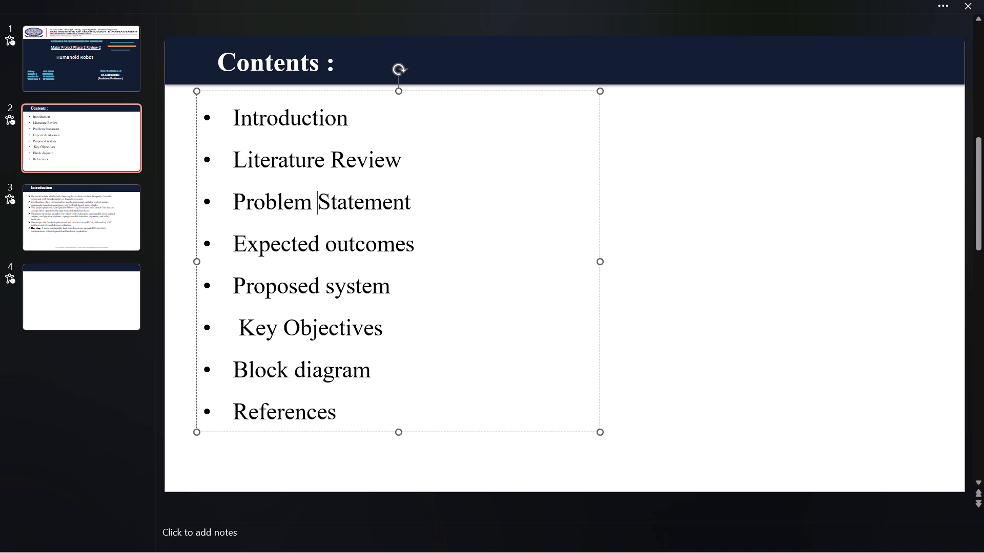
key(ctrl+a)
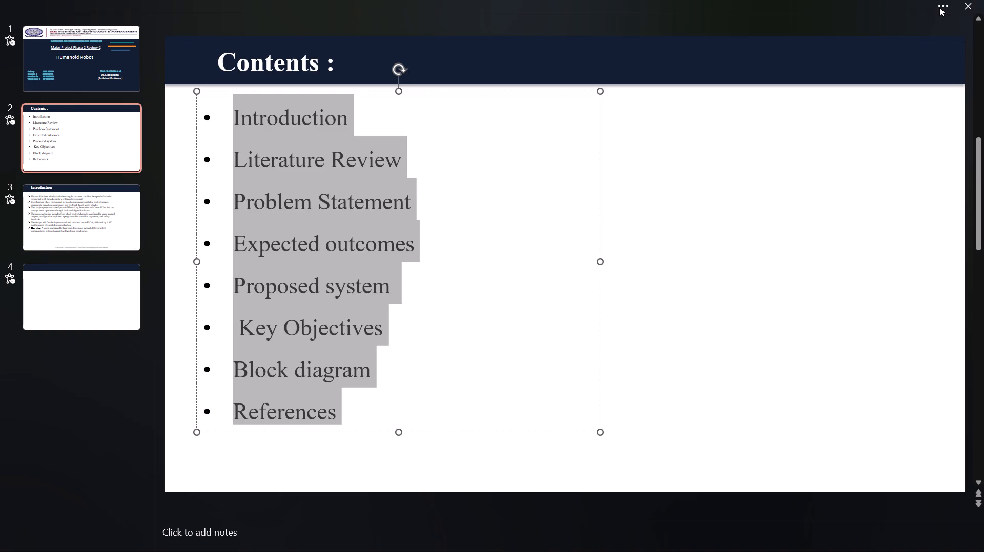
click(939, 7)
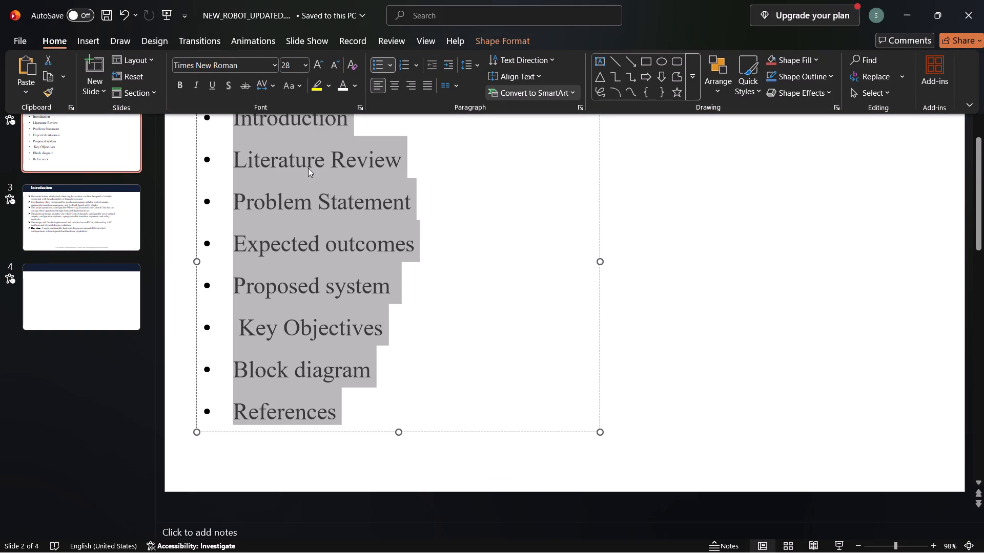
click(753, 294)
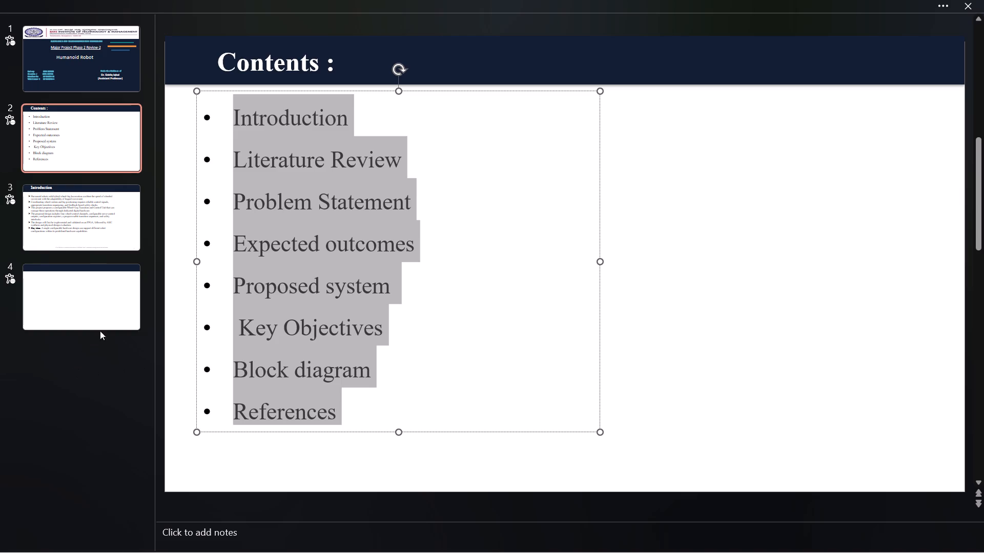
Switch from blank slide 4 to the new REview2_Phase2 presentation and find its Literature Survey slide.
click(105, 320)
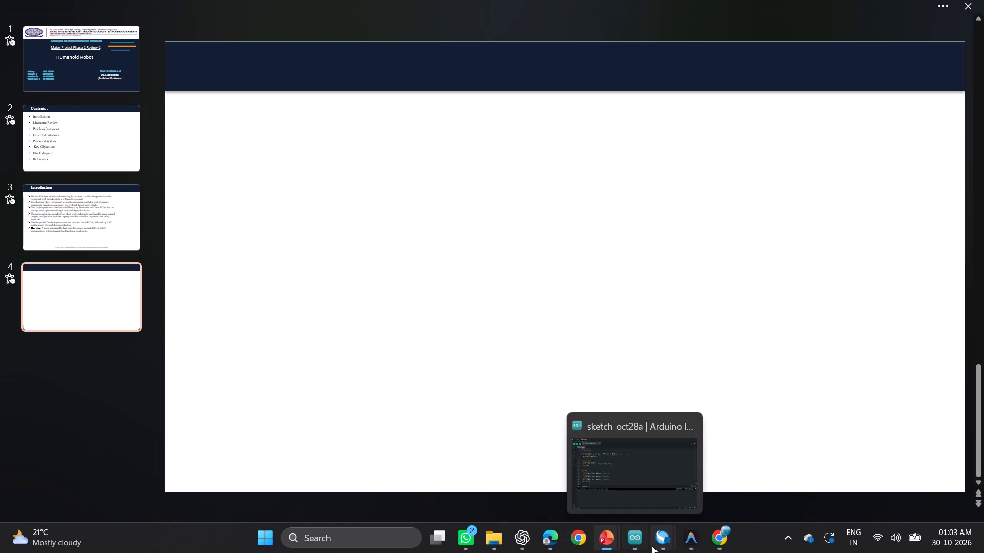
click(667, 486)
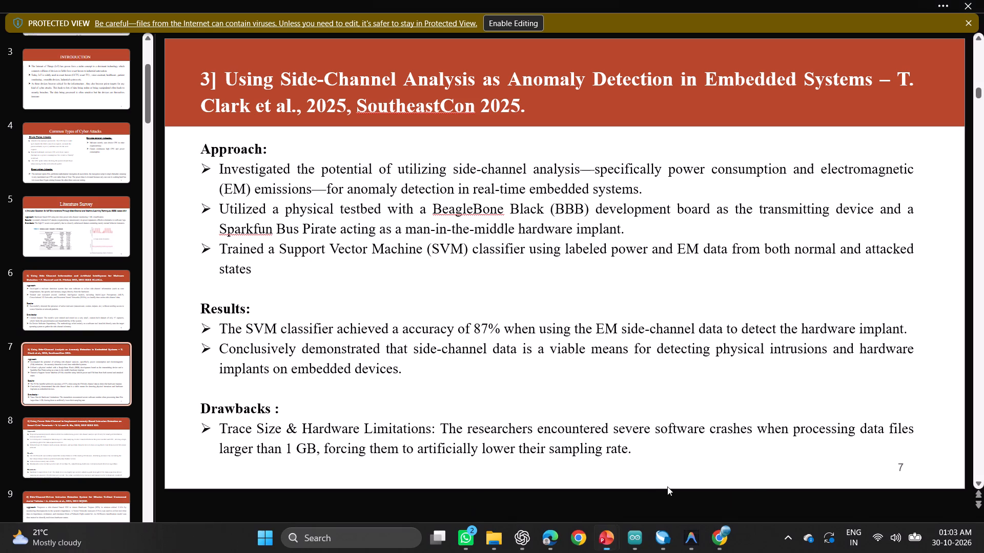
scroll(116, 262, up, 2)
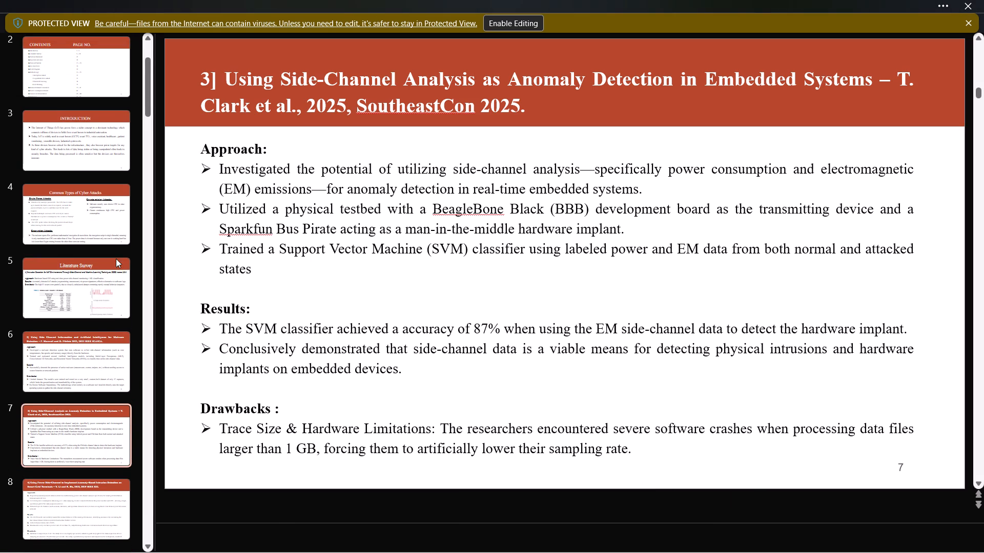
click(102, 221)
click(79, 164)
click(79, 282)
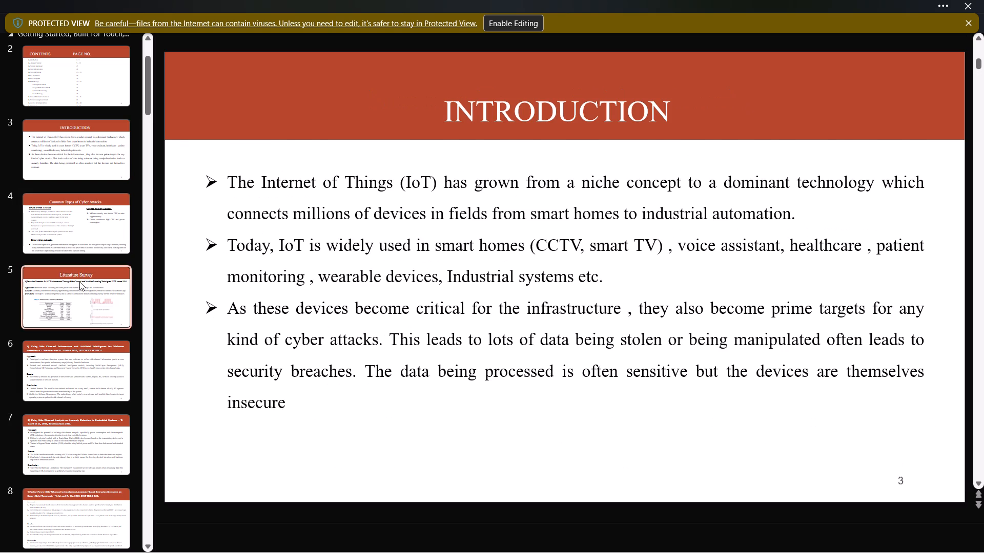
click(97, 353)
click(90, 294)
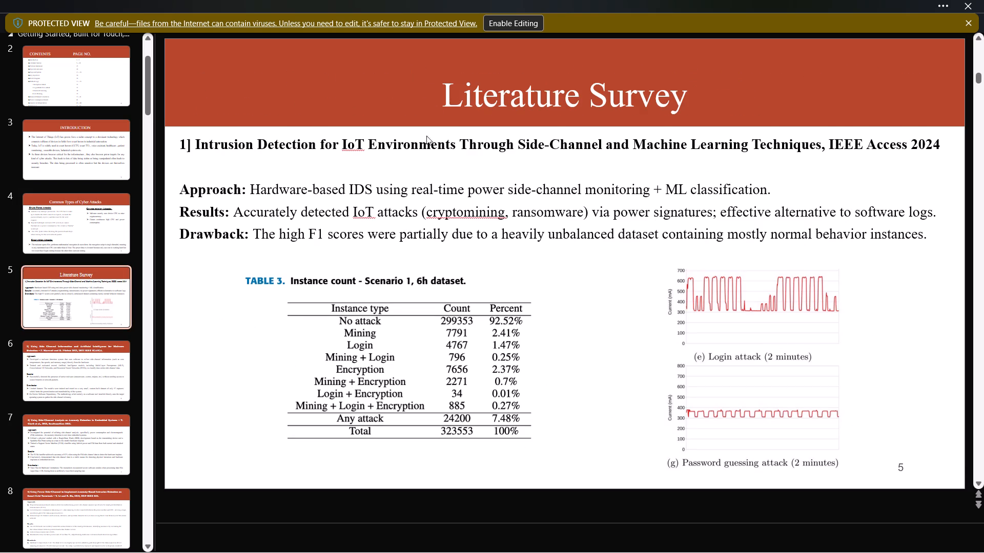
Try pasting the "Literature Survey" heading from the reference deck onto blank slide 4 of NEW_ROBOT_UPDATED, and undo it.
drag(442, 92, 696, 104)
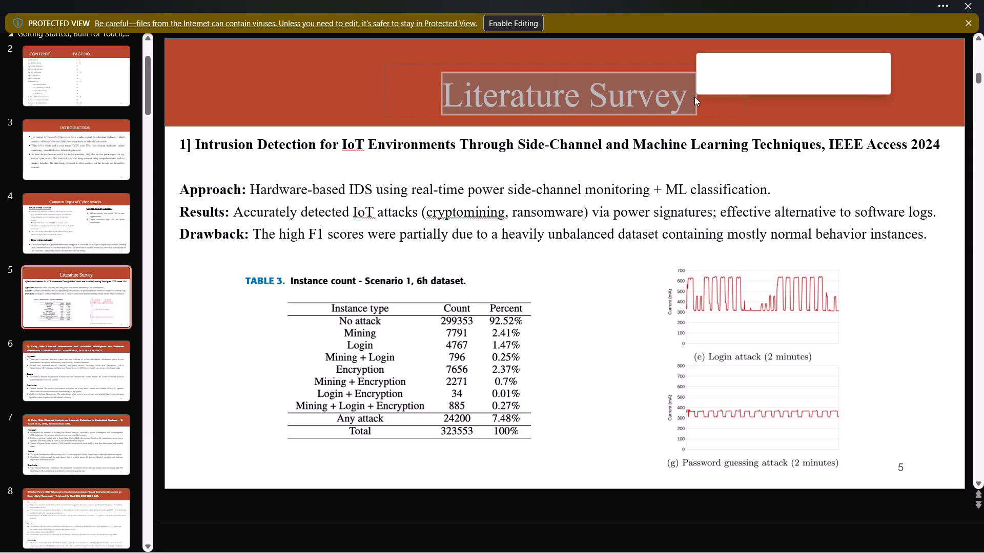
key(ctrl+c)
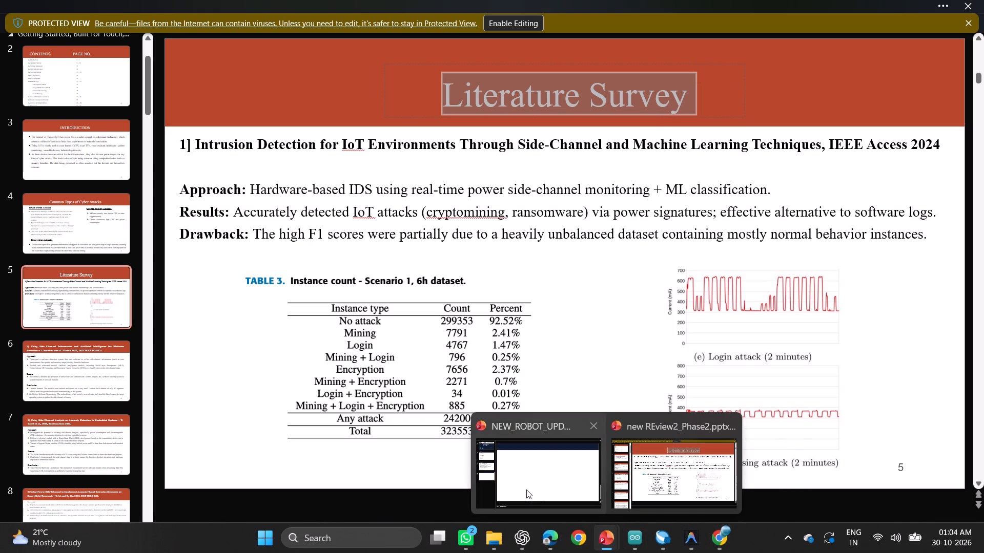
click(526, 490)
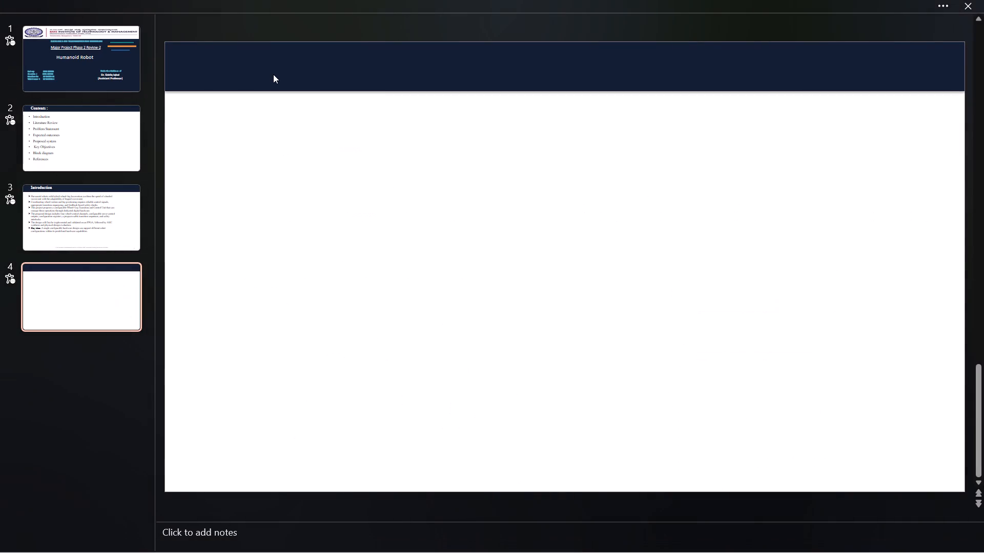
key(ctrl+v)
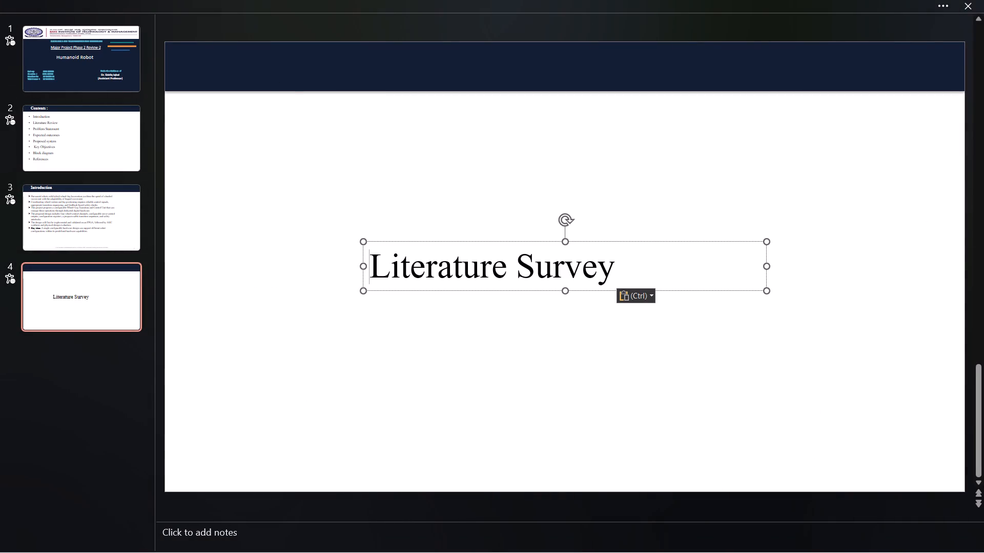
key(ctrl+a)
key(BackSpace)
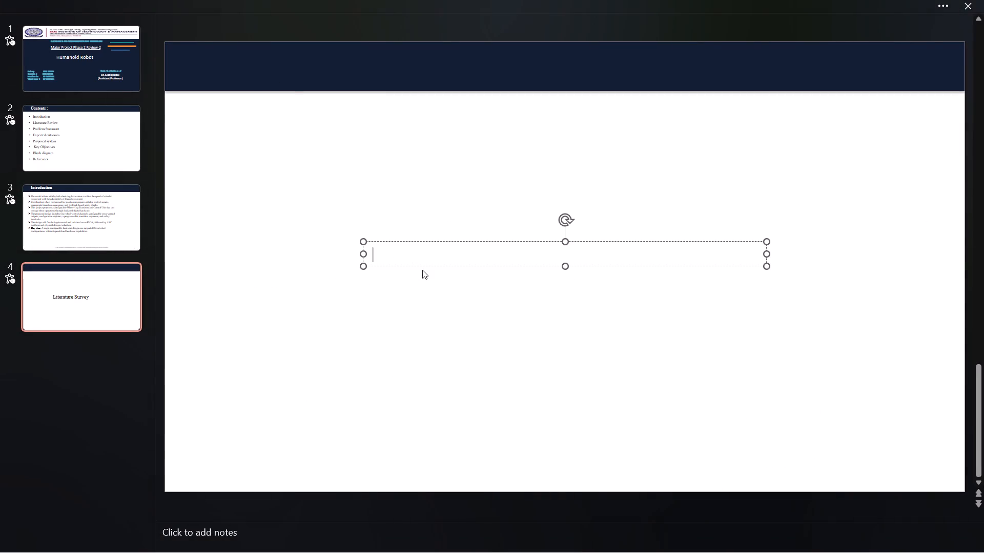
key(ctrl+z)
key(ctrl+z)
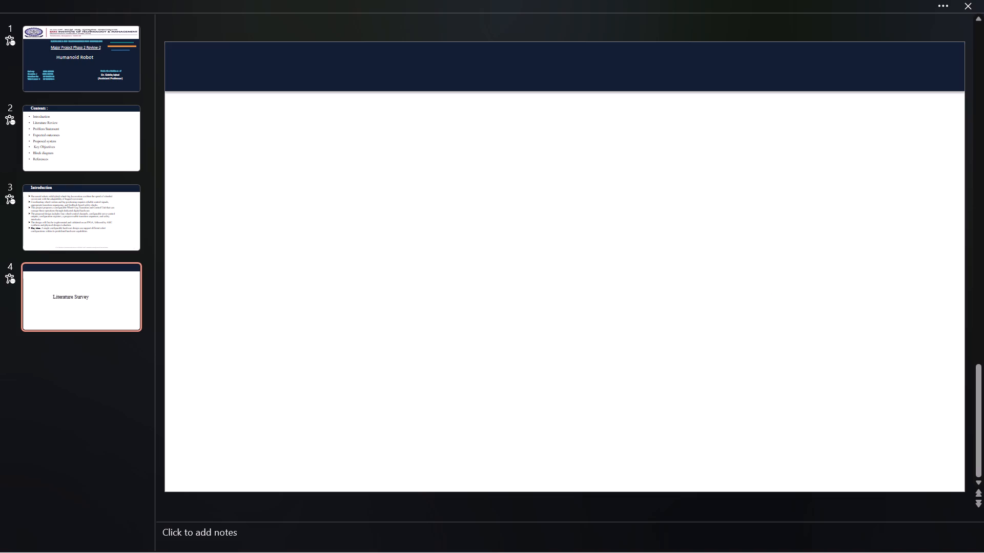
Copy the "Introduction" heading from slide 3 to slide 4 and place it in the header band at the matching position.
click(89, 219)
click(260, 64)
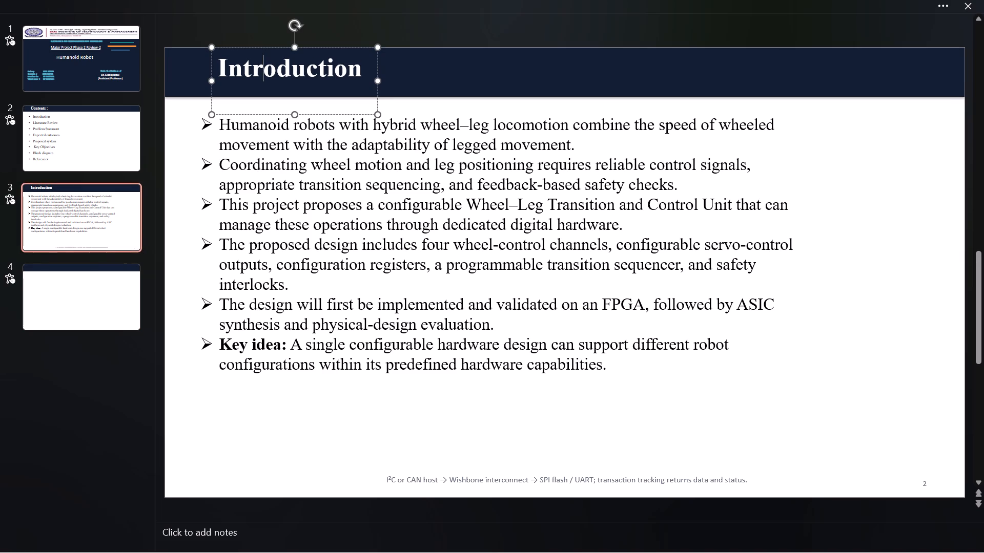
key(ctrl+a)
key(ctrl+c)
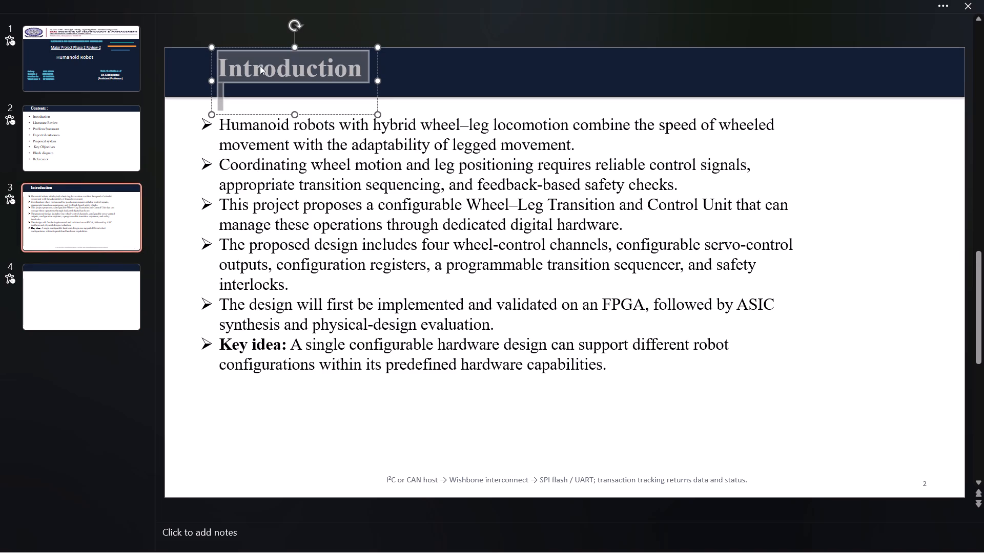
click(101, 307)
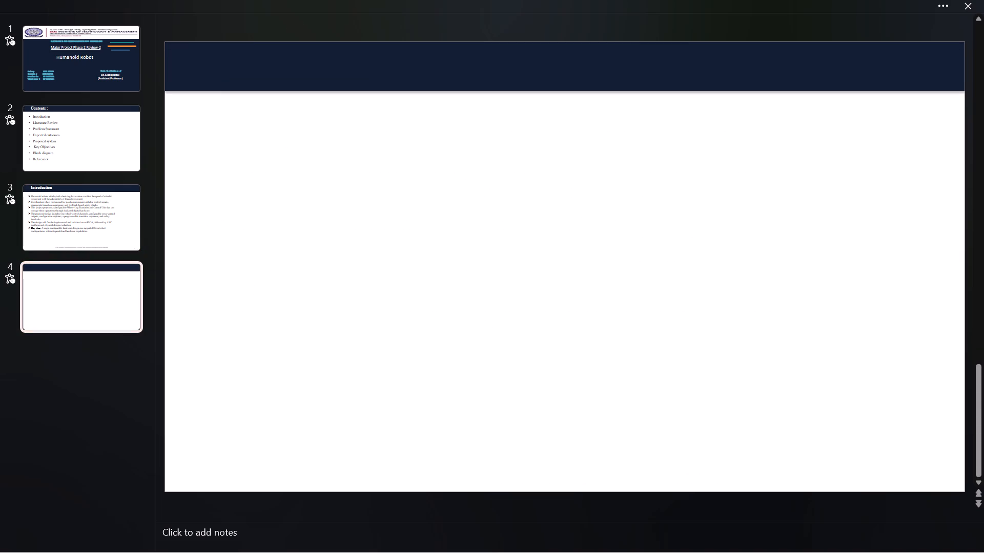
click(267, 67)
click(317, 200)
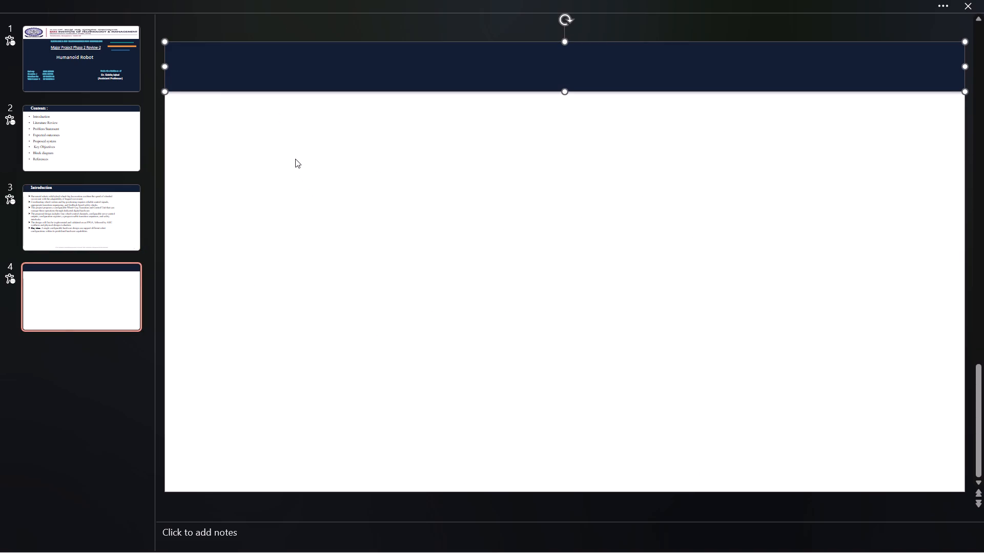
key(ctrl+v)
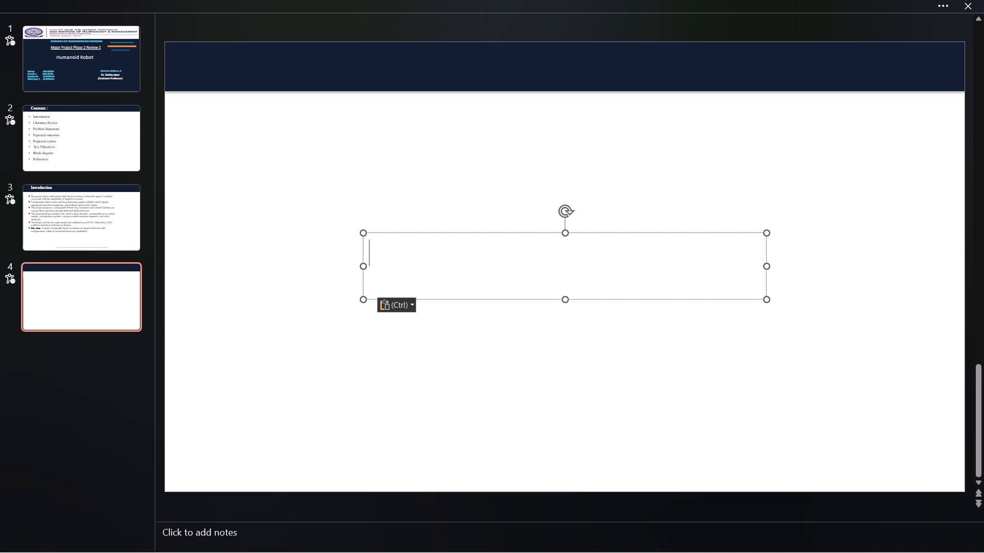
drag(529, 271, 379, 88)
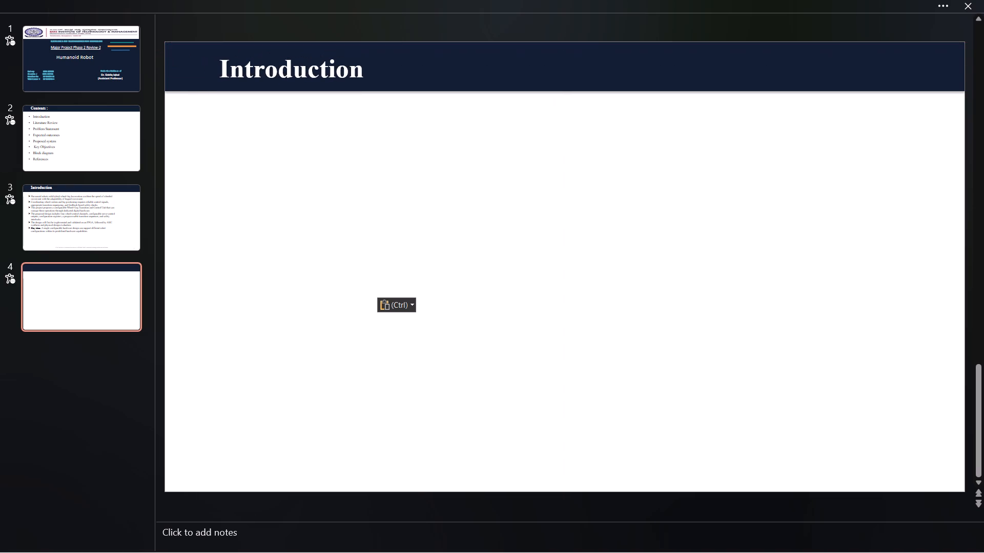
drag(379, 88, 373, 86)
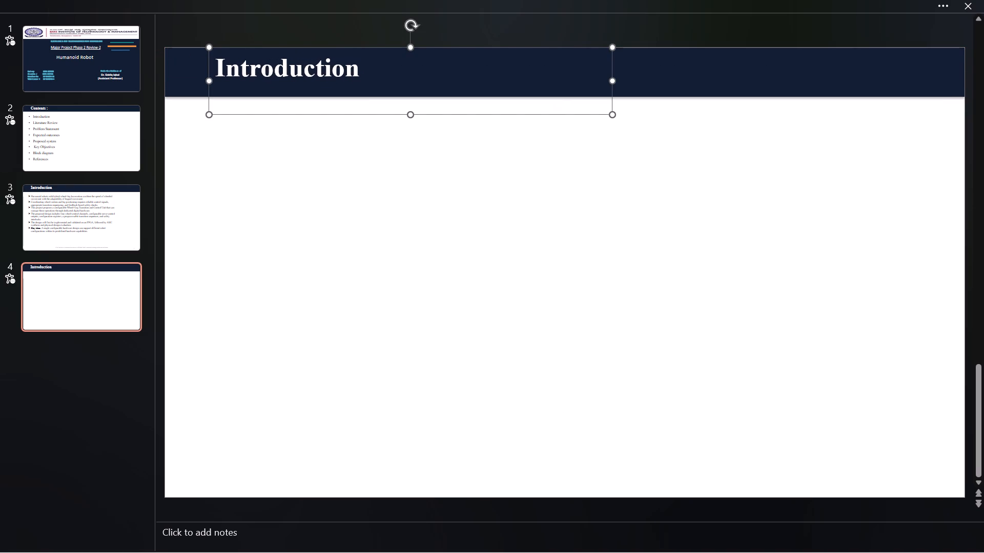
Delete the copied heading's text on slide 4 down to its first letter, keeping the white bold formatting.
click(357, 78)
key(BackSpace)
key(BackSpace)
key(BackSpace)
key(BackSpace)
key(BackSpace)
key(BackSpace)
key(BackSpace)
key(BackSpace)
key(BackSpace)
key(BackSpace)
key(BackSpace)
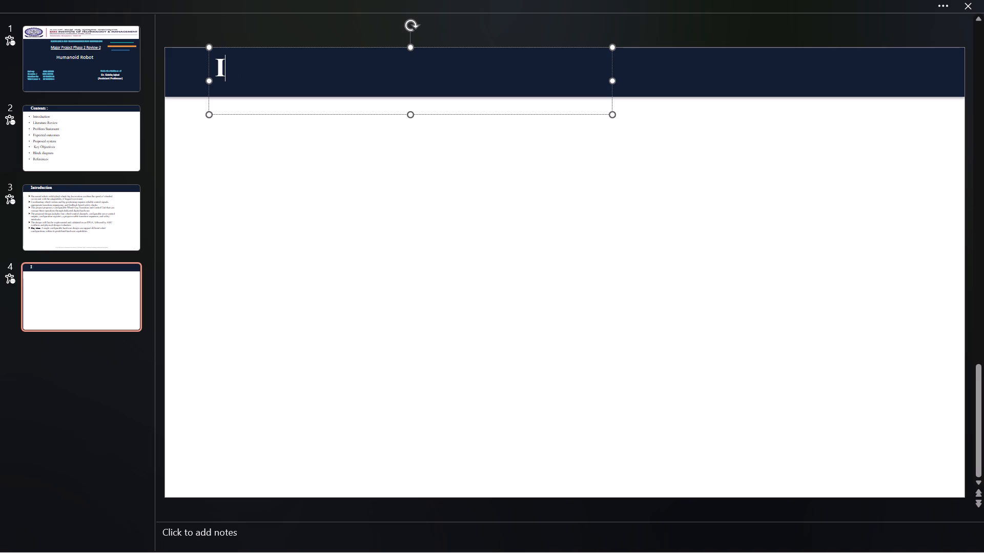
key(ctrl+v)
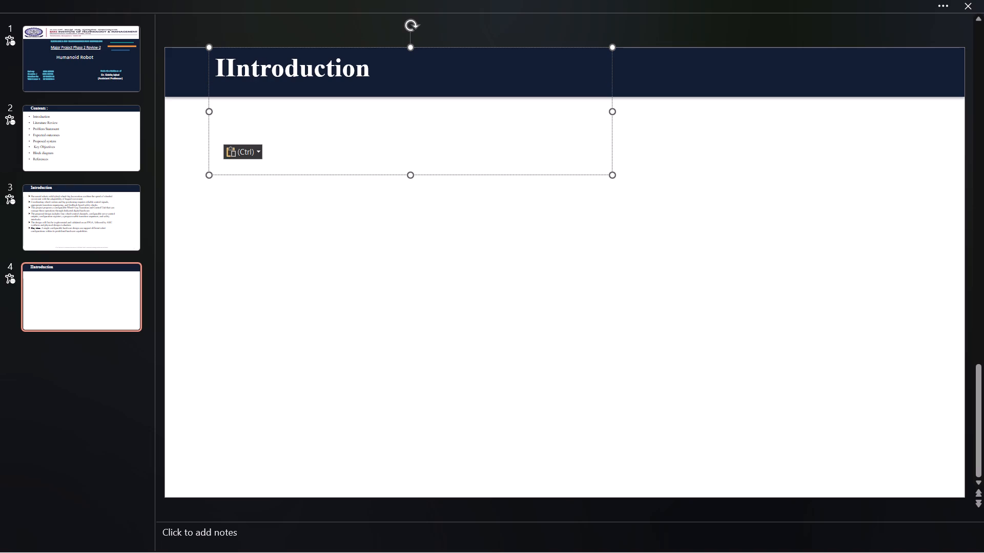
key(ctrl+z)
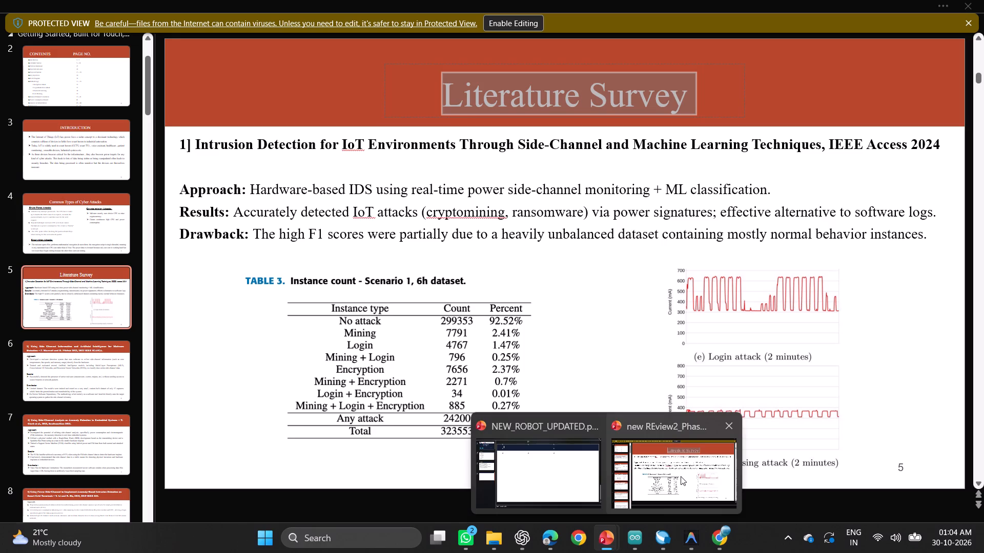
Insert "Literature Survey" from the new REview2_Phase2 deck into slide 4's heading and remove the leftover letter "I" before it.
click(681, 476)
drag(556, 41, 556, 47)
click(555, 94)
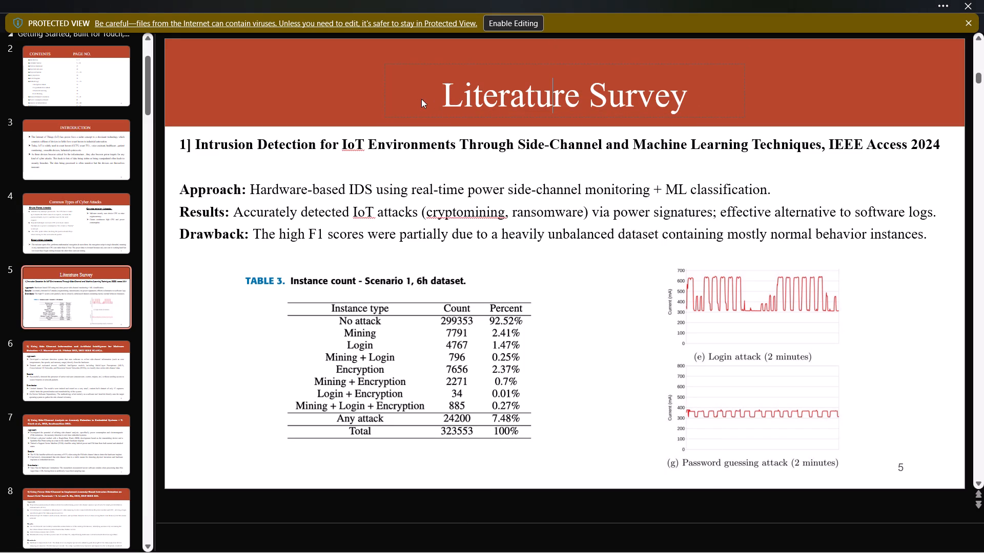
drag(444, 87, 668, 107)
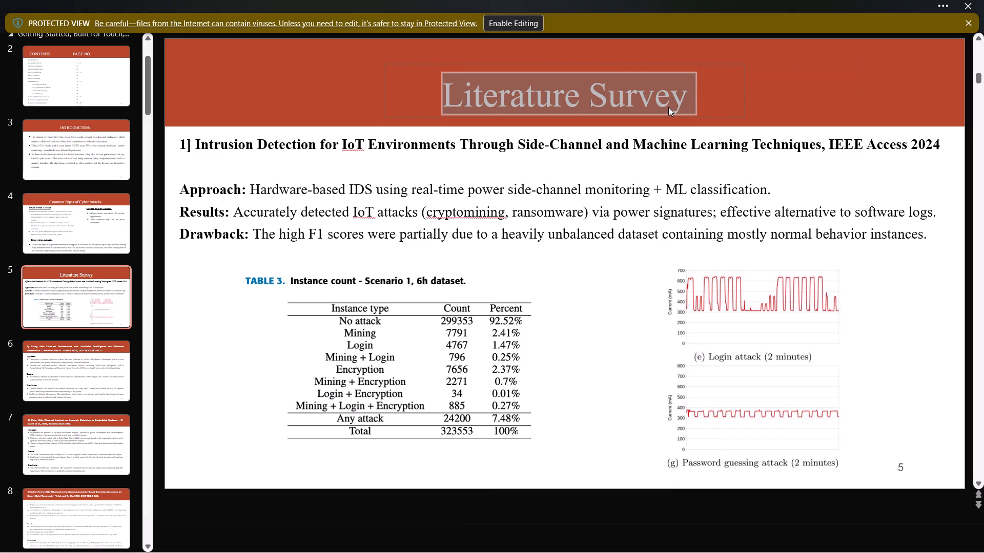
key(ctrl+c)
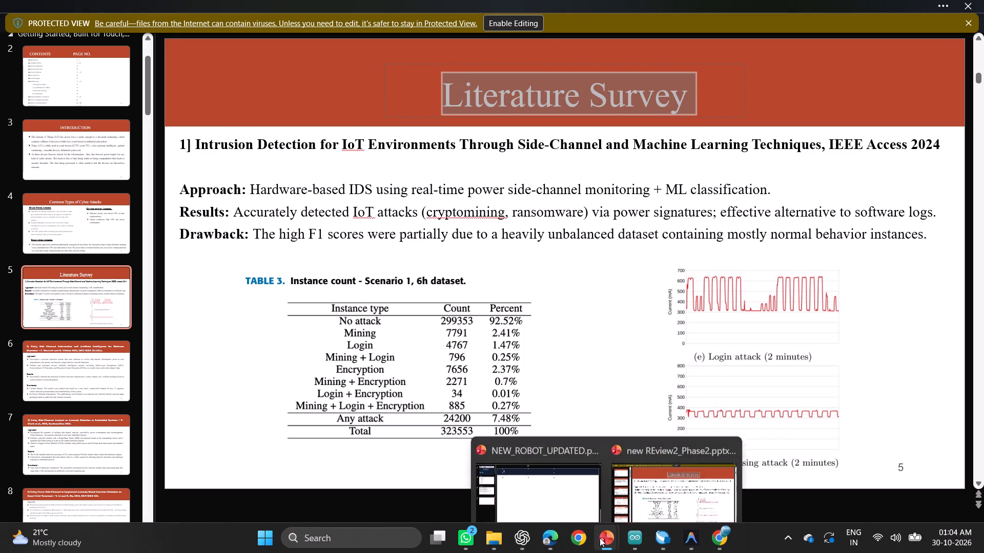
click(552, 490)
key(ctrl+v)
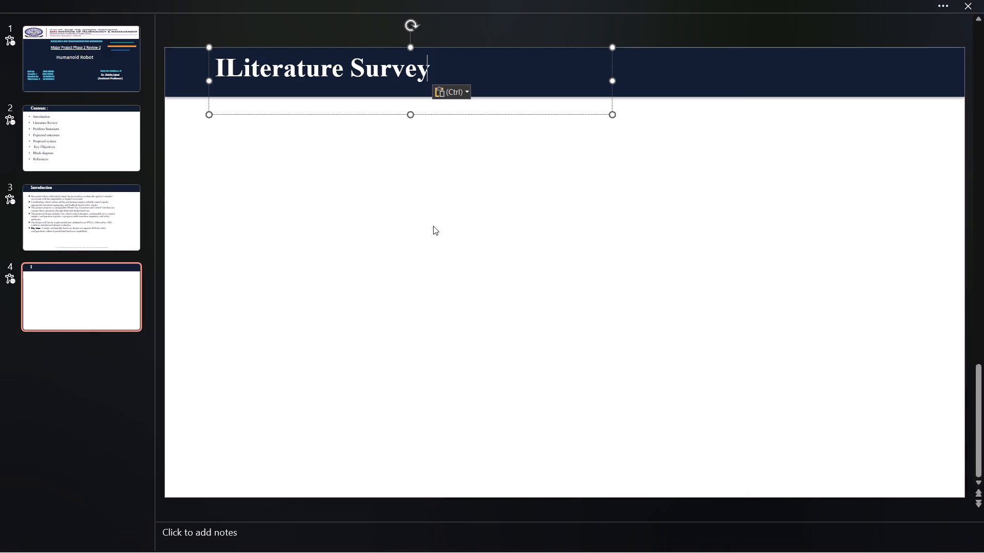
click(229, 73)
key(BackSpace)
click(359, 208)
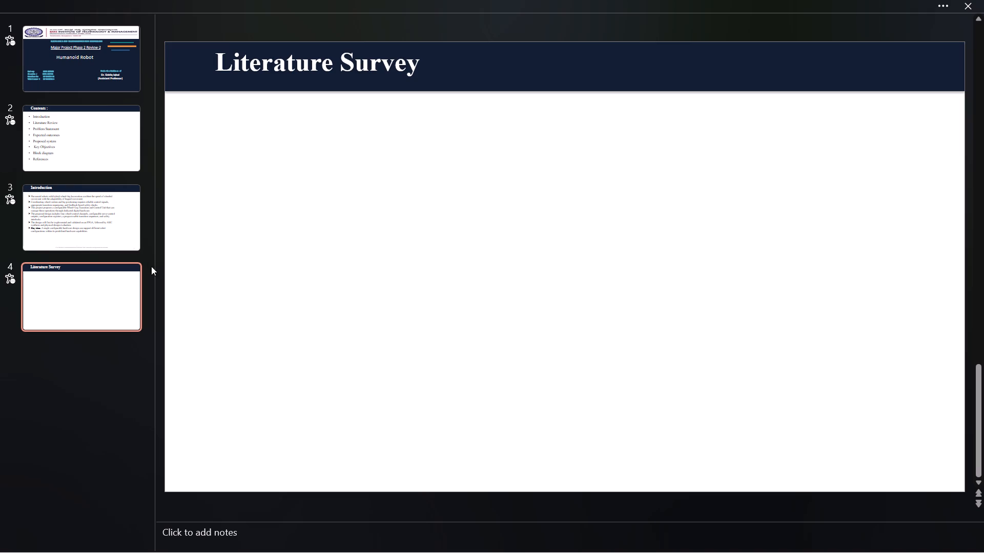
Review the title, Contents and Introduction slides of the NEW_ROBOT_UPDATED presentation.
drag(84, 221, 81, 227)
click(71, 151)
click(78, 64)
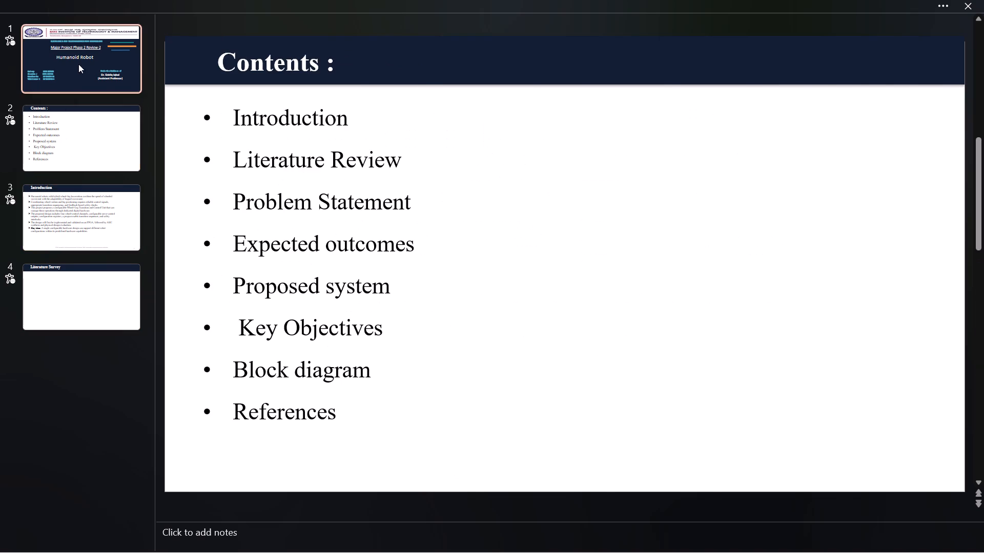
click(89, 224)
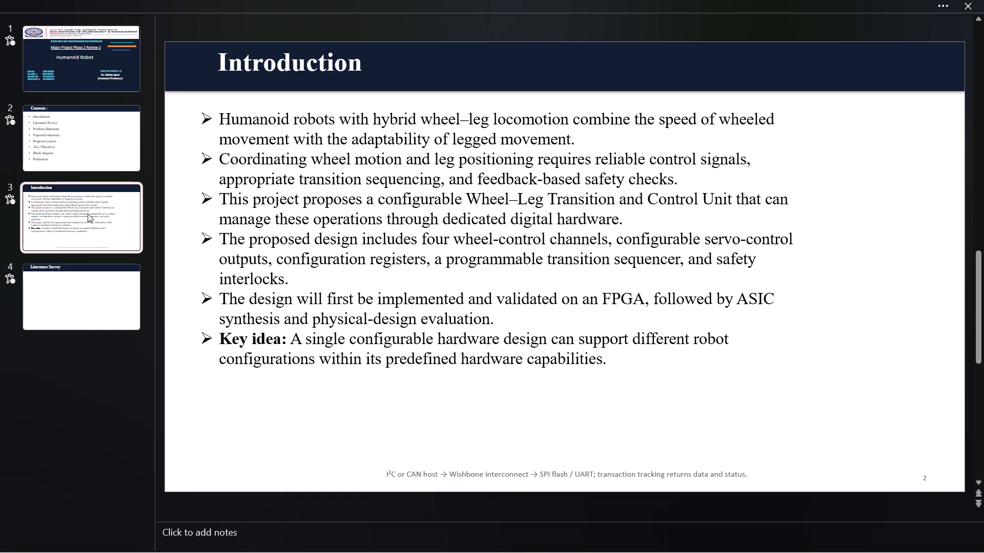
click(85, 148)
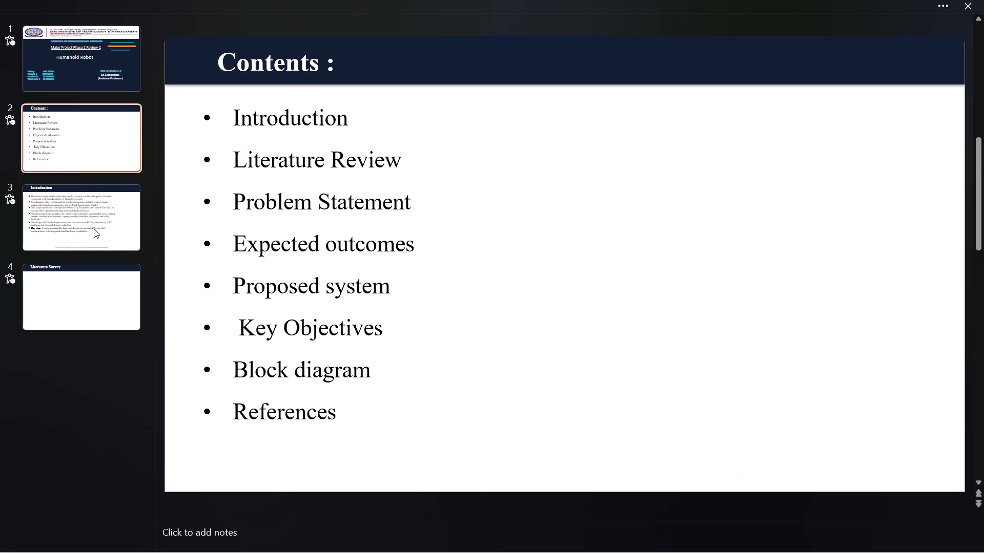
click(94, 235)
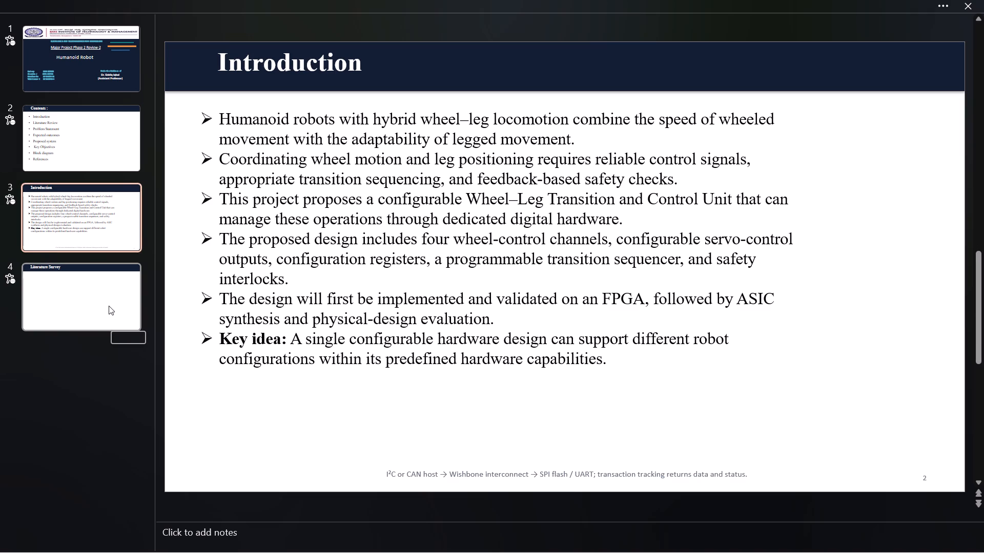
click(104, 316)
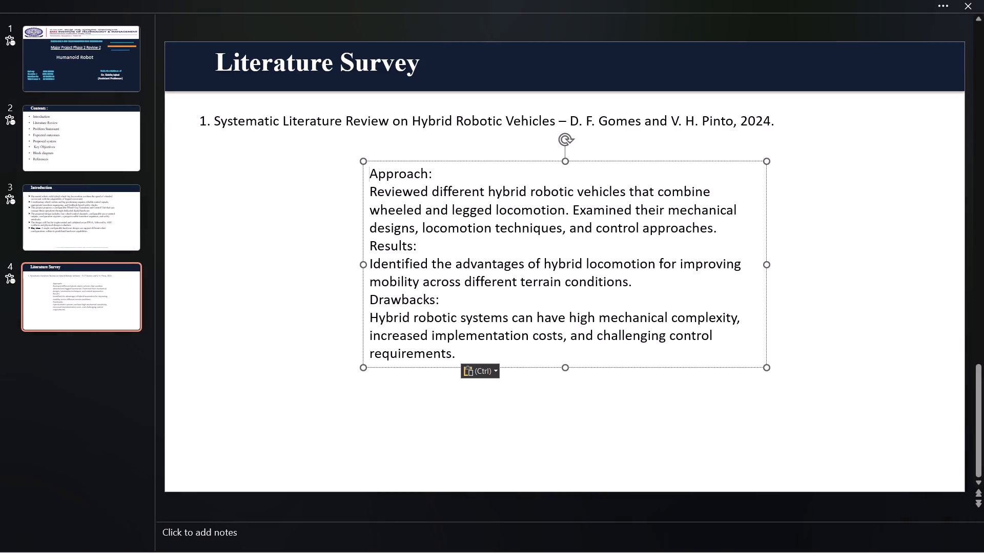
Move the pasted Approach, Results and Drawbacks text box directly below the entry 1 heading, roughly aligned with its left edge.
drag(367, 259, 351, 257)
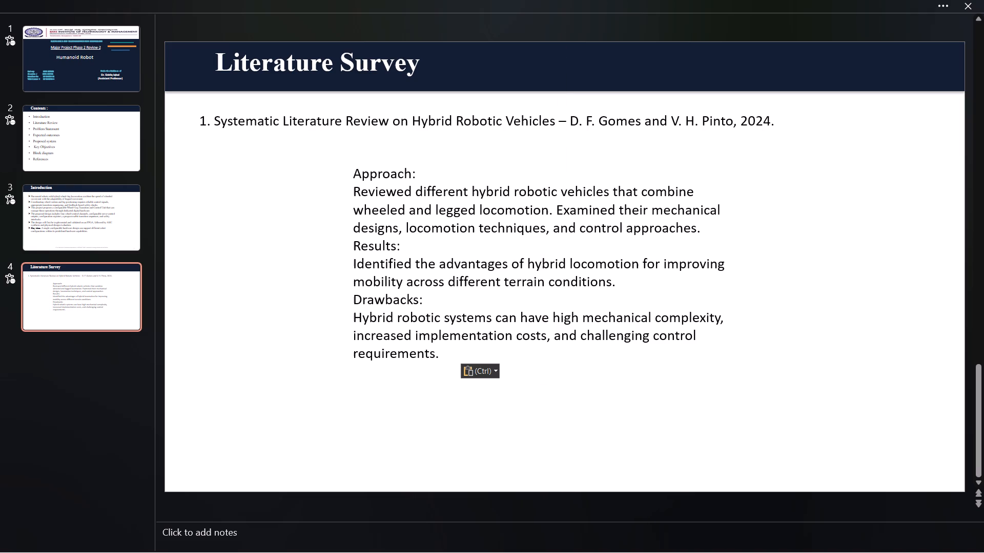
drag(351, 257, 216, 242)
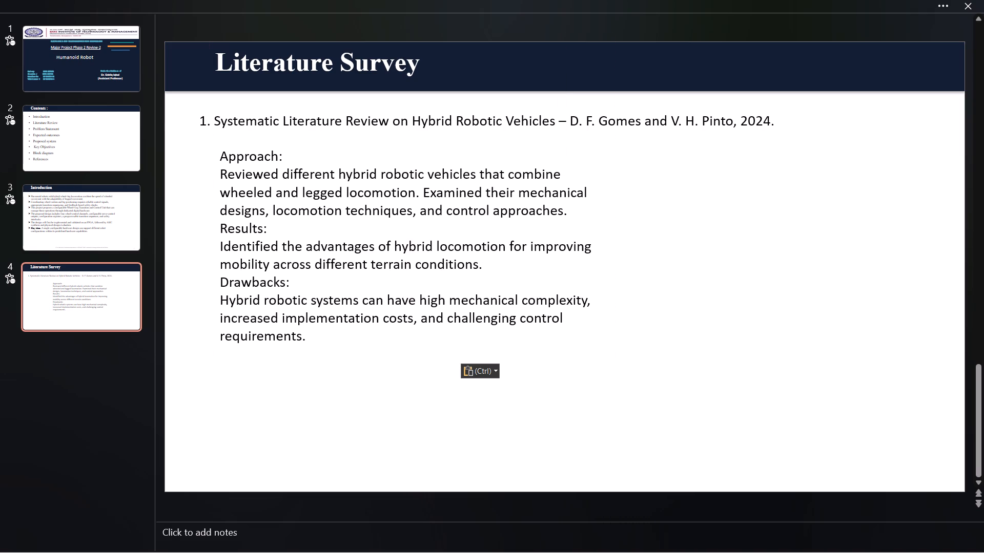
drag(216, 242, 201, 242)
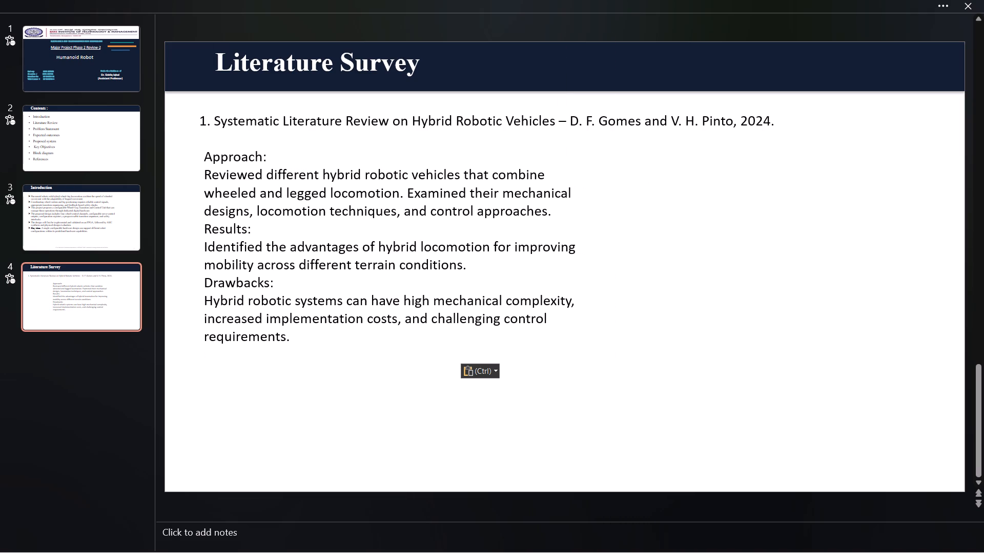
drag(201, 242, 207, 241)
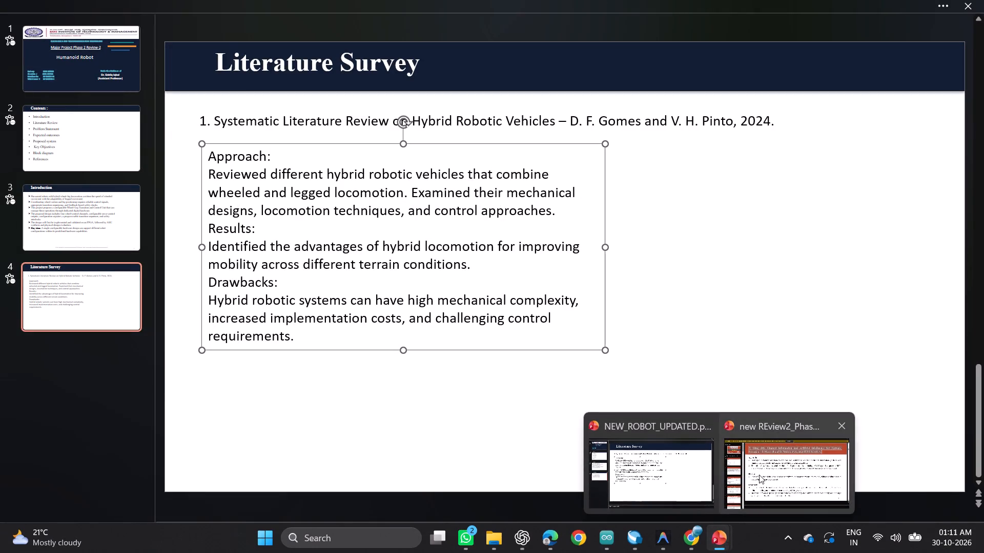
Switch to the new REview2_Phase2 reference deck and enable editing for it.
click(761, 470)
click(265, 242)
click(226, 152)
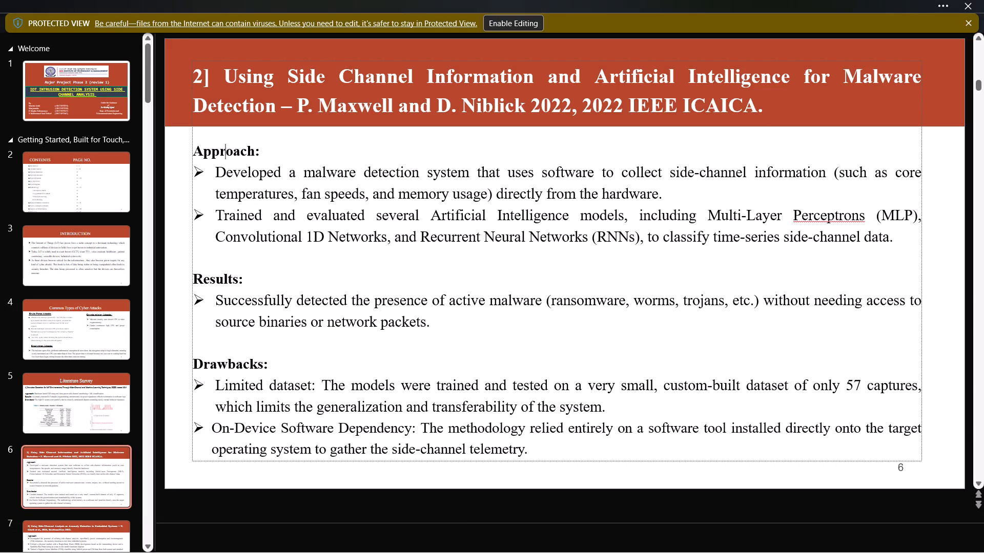
click(948, 3)
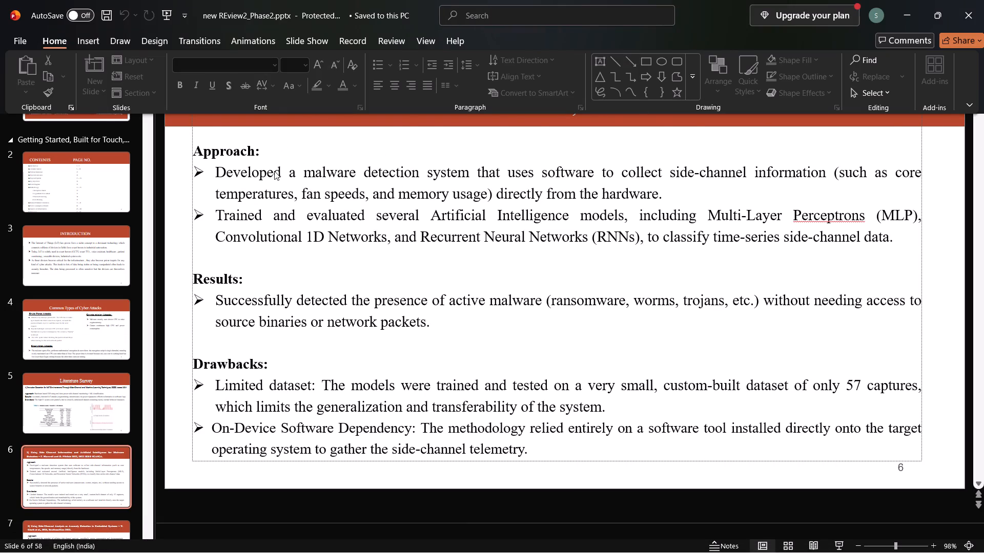
click(434, 219)
click(528, 22)
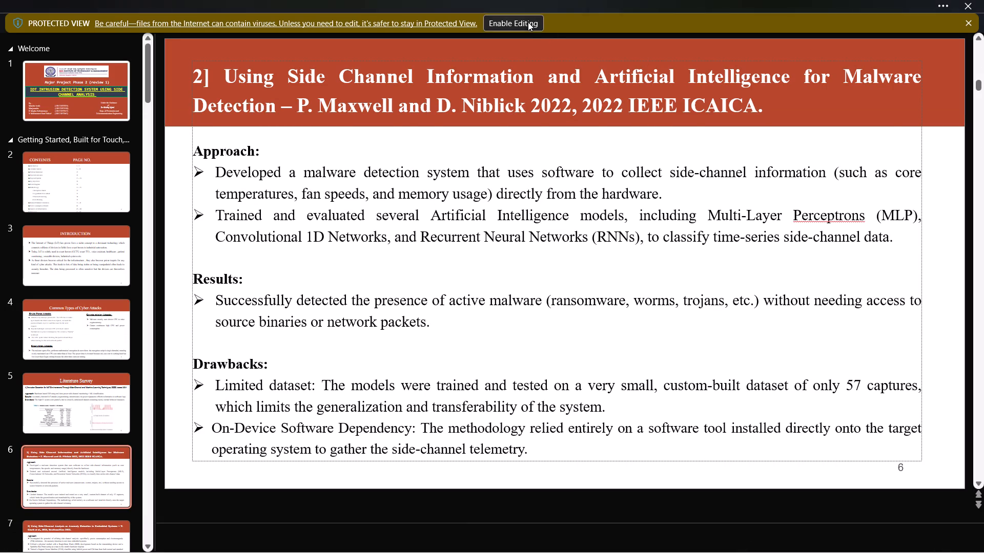
Check the font and size of the body text and the heading on slide 6 of the reference deck.
click(348, 174)
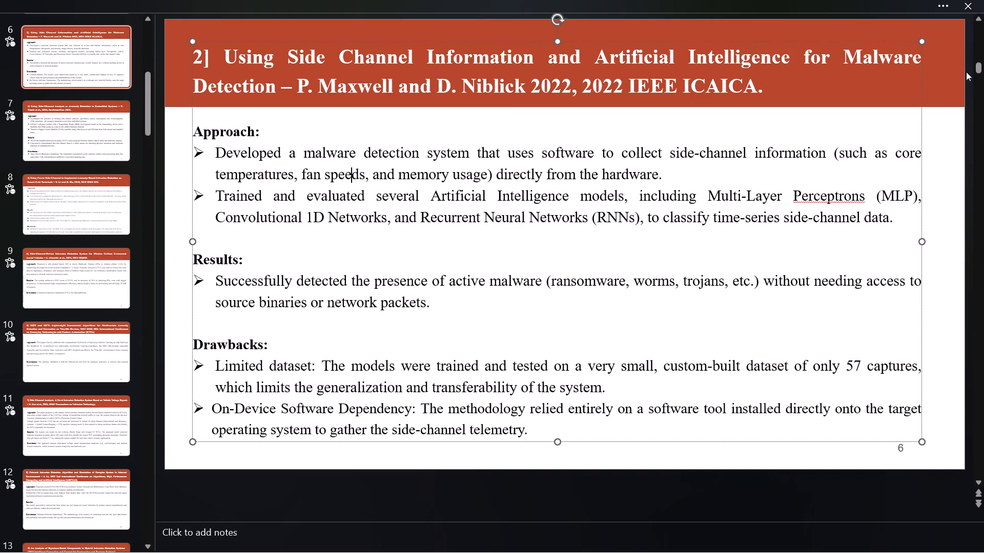
click(941, 0)
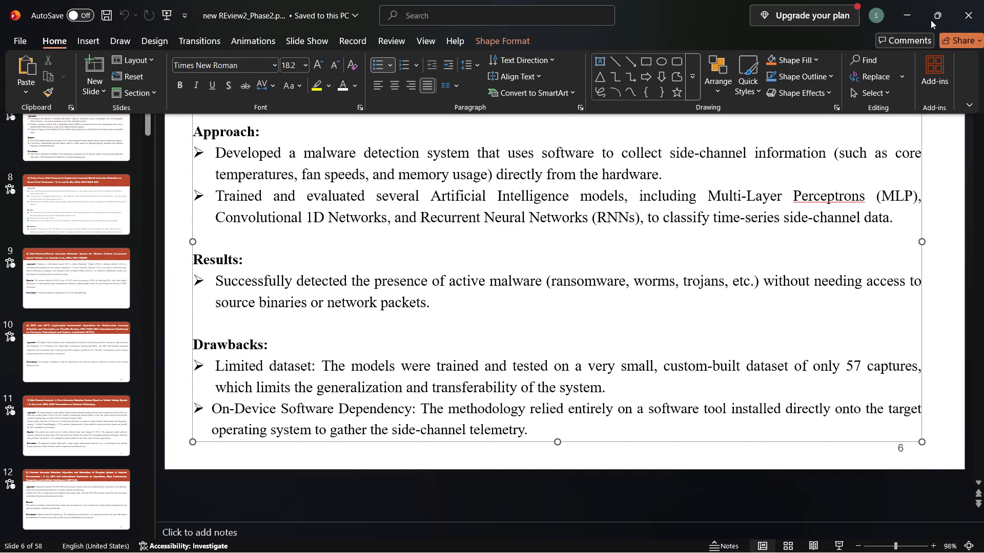
click(435, 270)
click(345, 100)
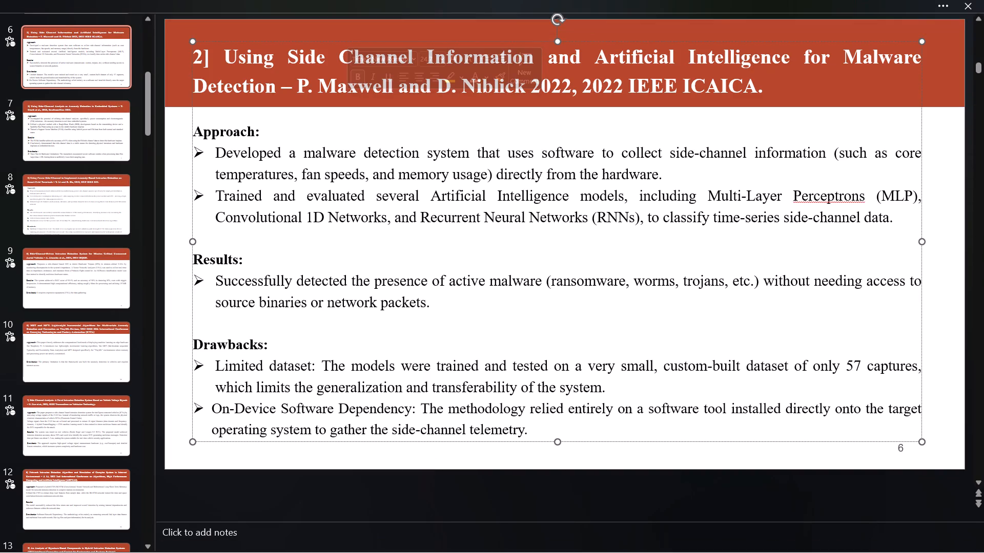
click(946, 7)
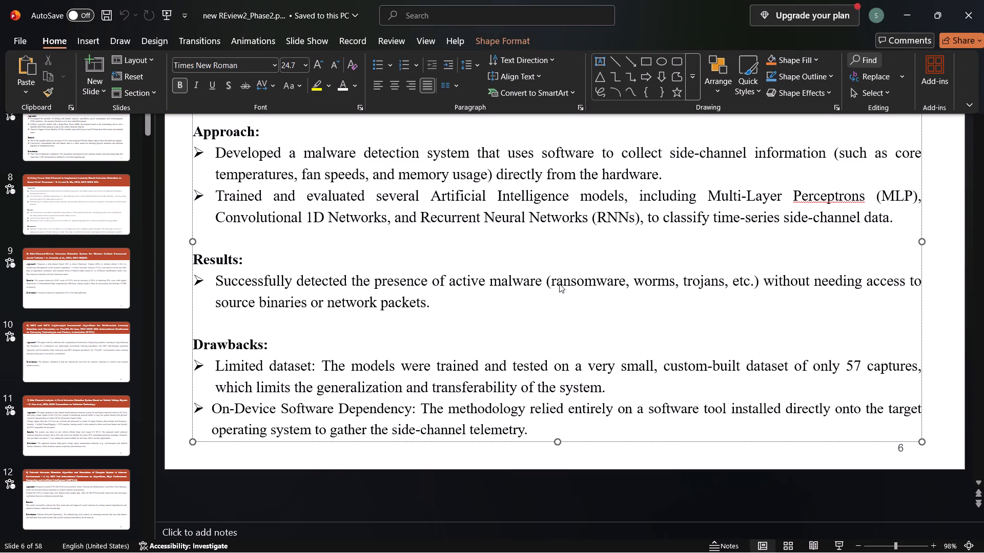
click(559, 284)
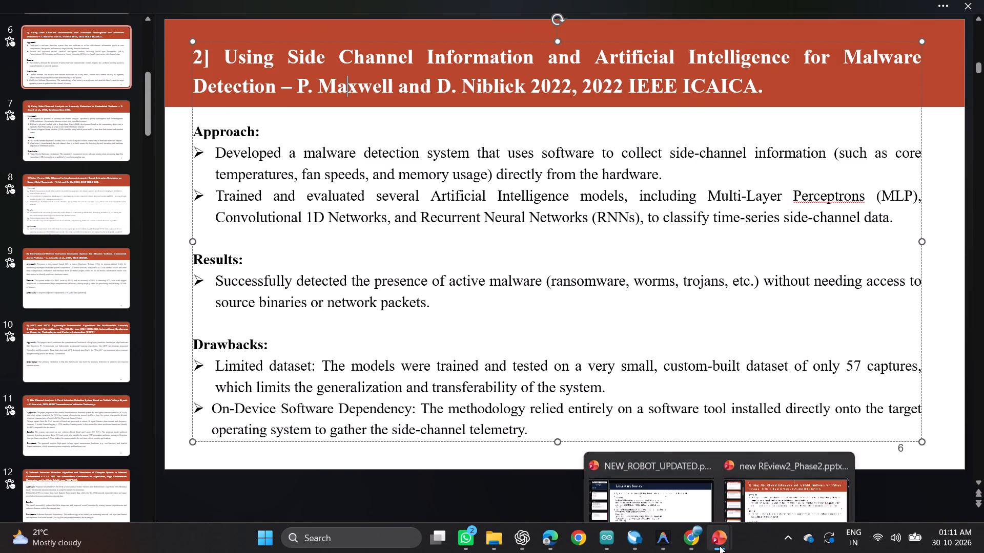
Switch to the NEW_ROBOT_UPDATED deck and set the entry 1 heading on the Literature Survey slide to font size 24.
click(678, 482)
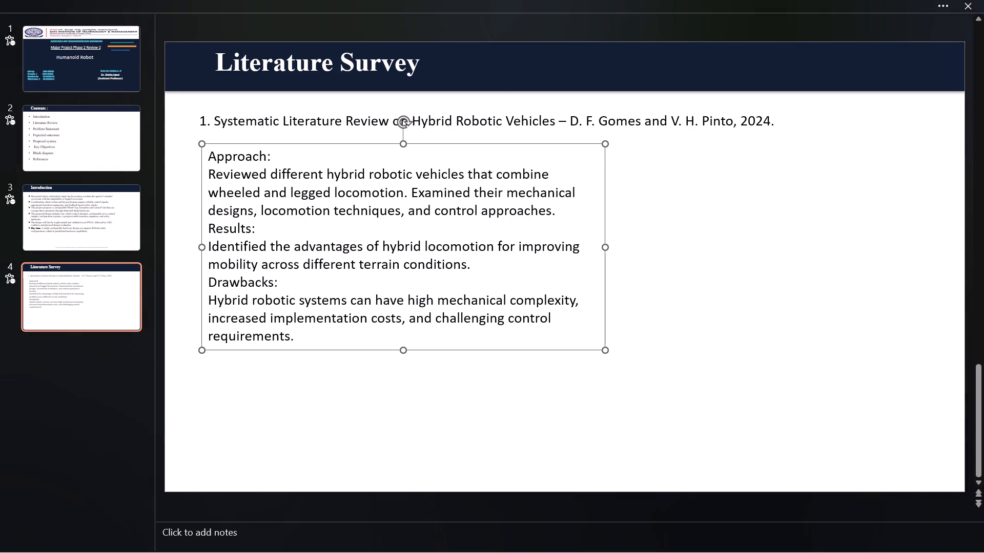
click(332, 125)
key(ctrl+a)
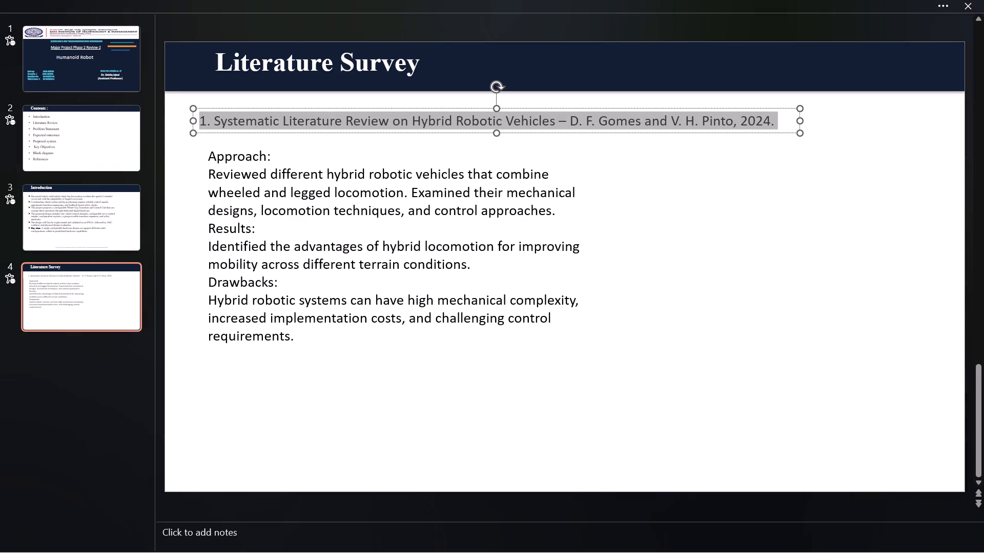
click(945, 3)
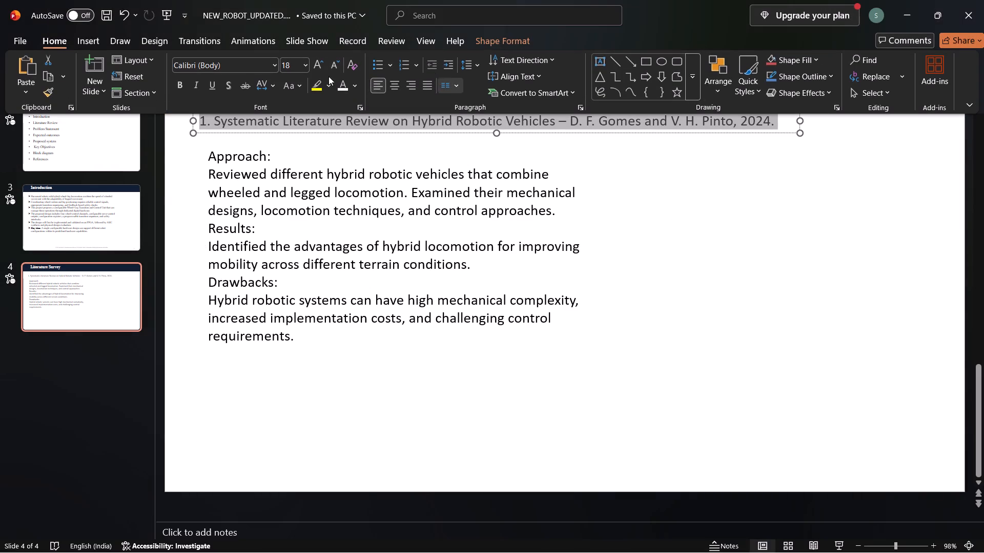
click(306, 65)
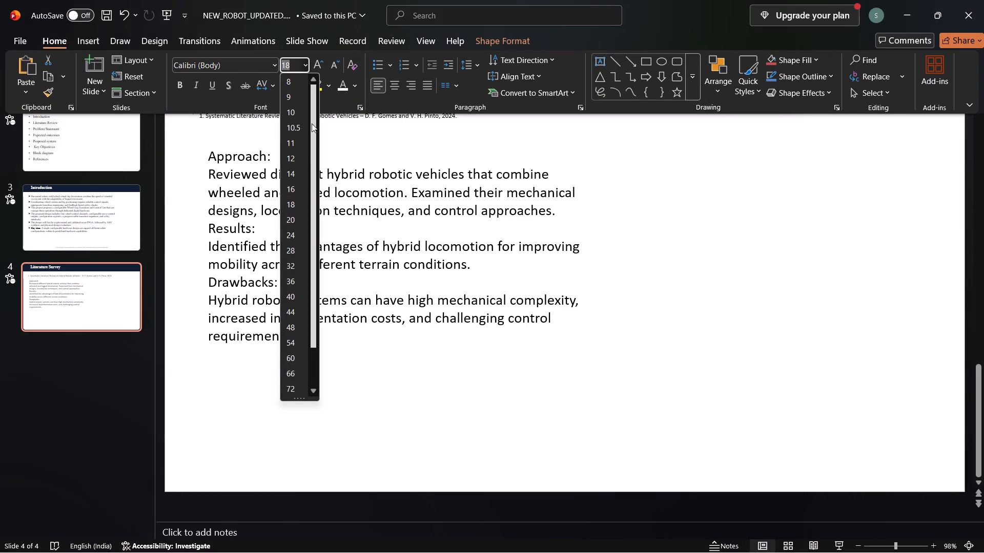
click(294, 230)
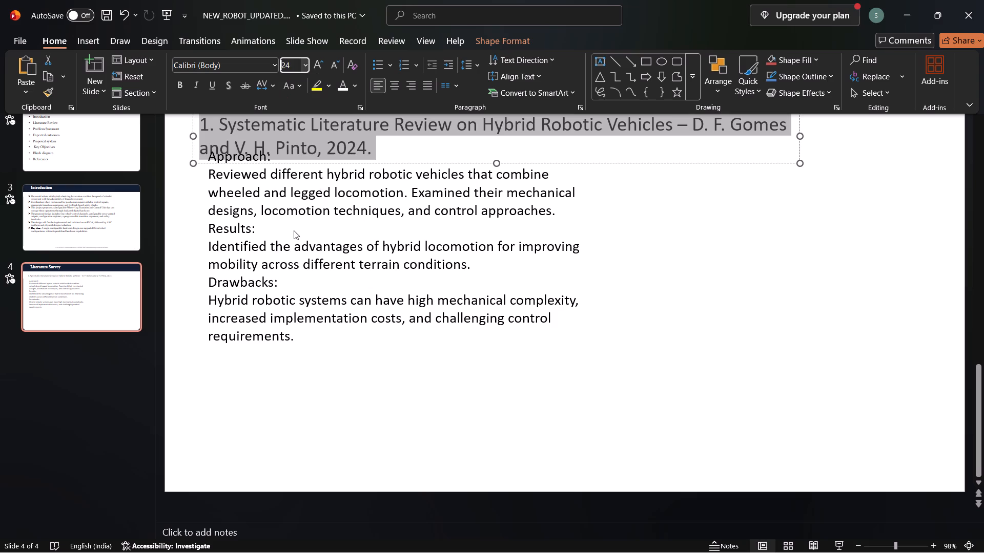
click(567, 349)
Move the Approach, Results and Drawbacks text box down so it sits just below the two-line entry 1 heading.
click(346, 237)
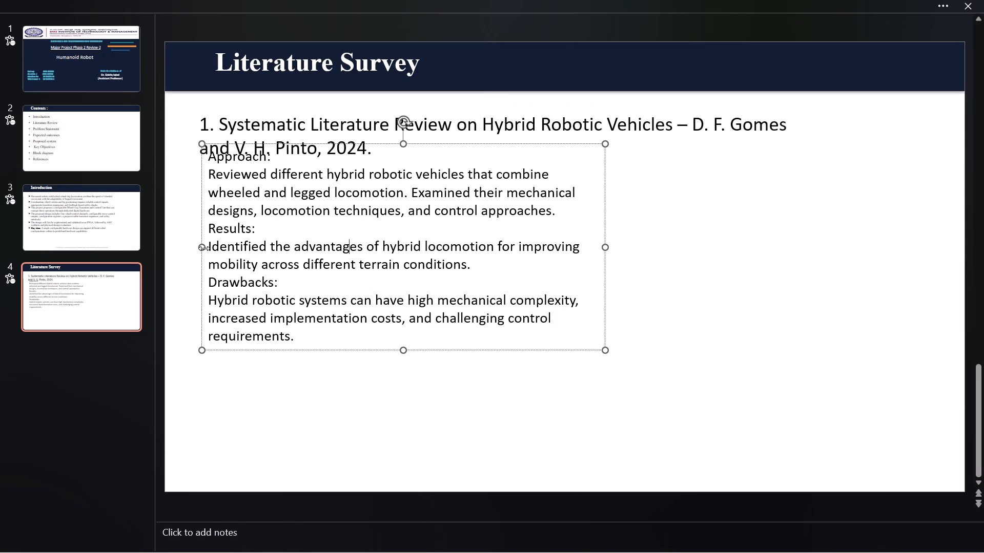
drag(207, 248, 203, 274)
Set all text in the Approach, Results and Drawbacks box to font size 20.
click(325, 263)
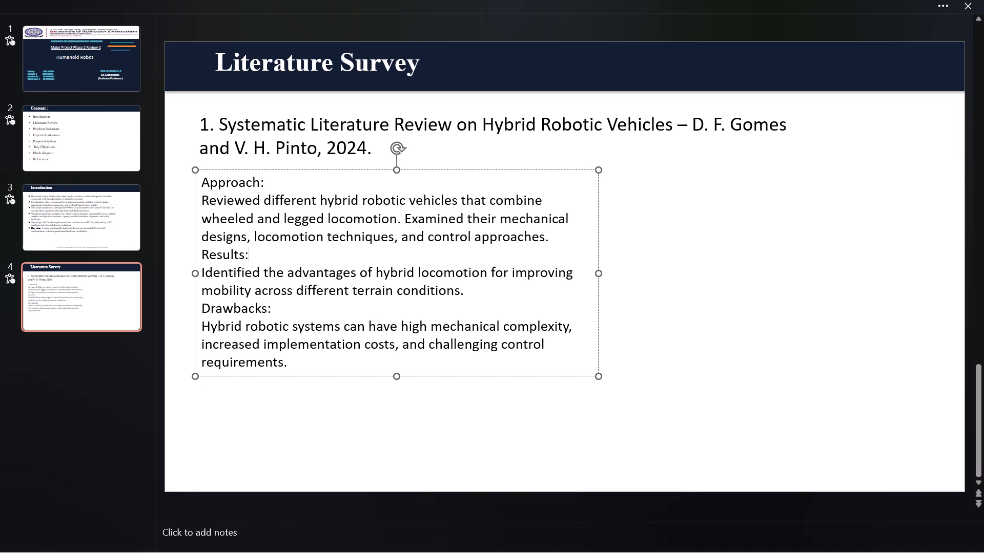
key(ctrl+a)
click(947, 5)
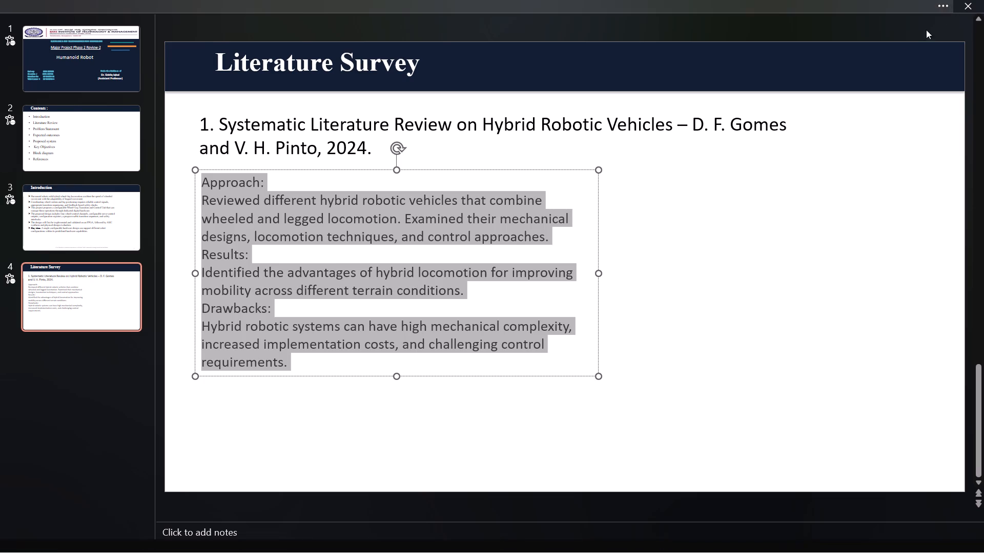
click(307, 65)
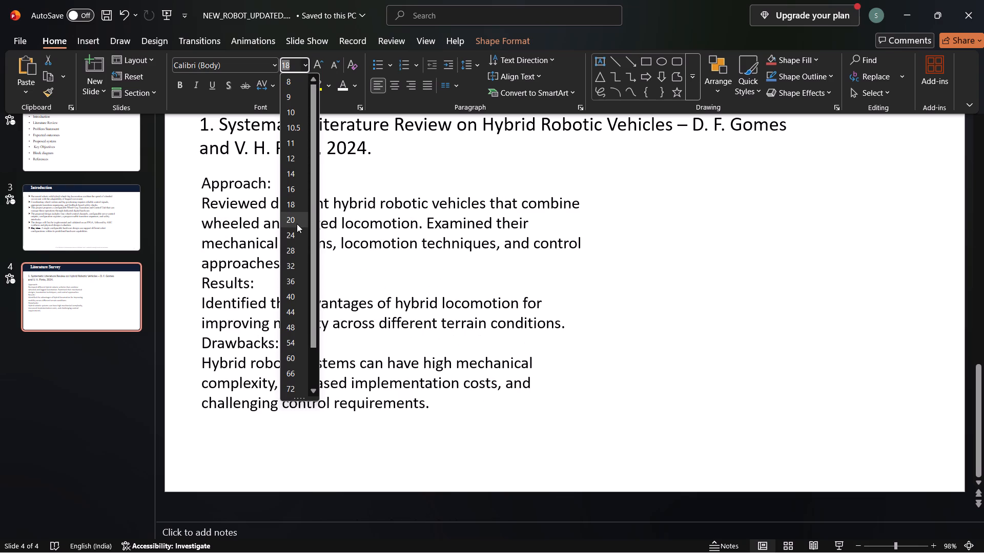
click(297, 224)
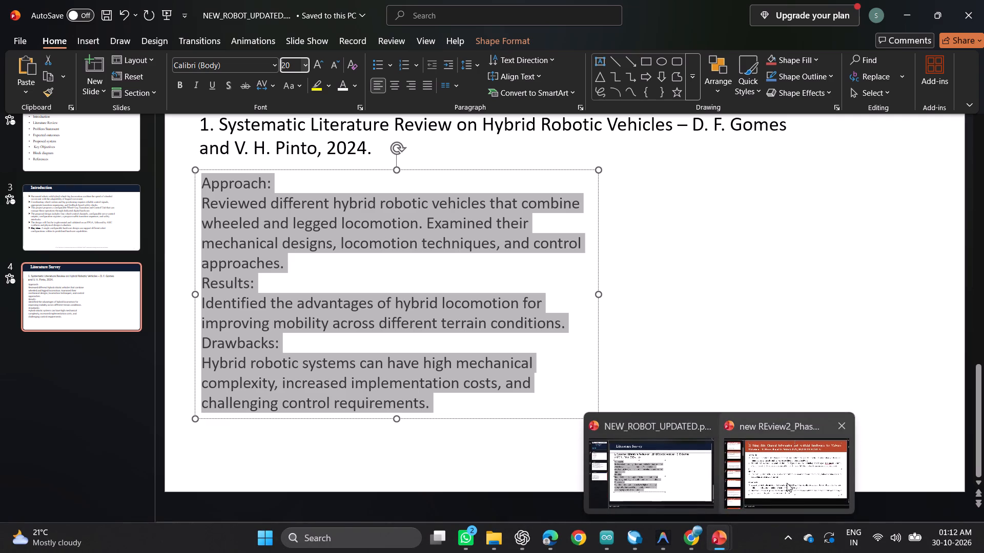
Switch to the reference deck and examine the heading and body text formatting on its Literature Survey slides, including entry 1 on slide 5.
click(787, 483)
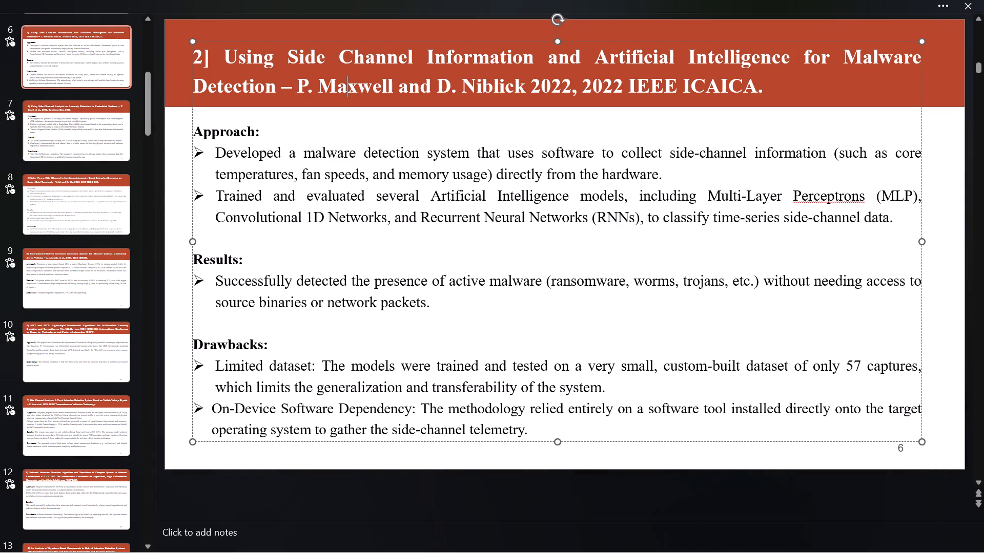
click(219, 135)
click(944, 5)
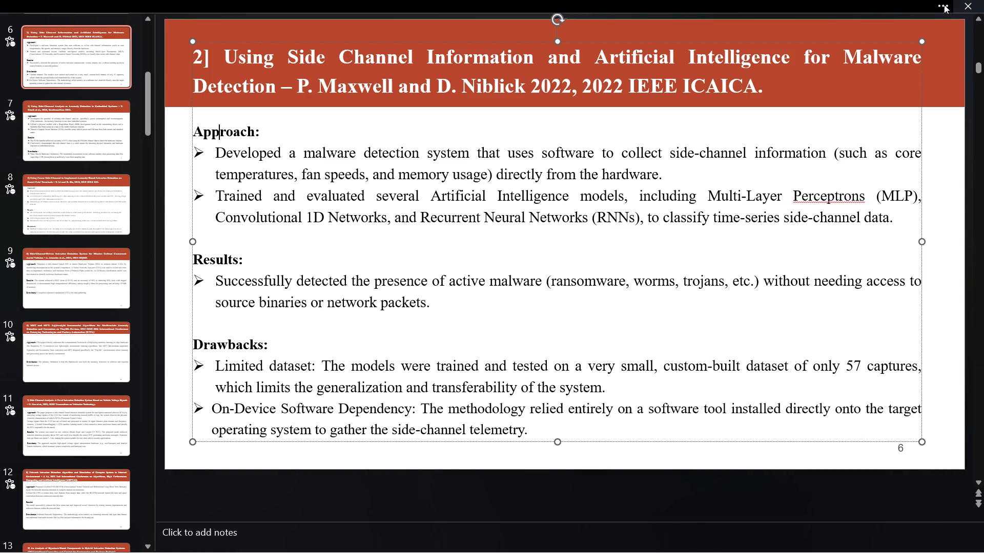
click(670, 252)
click(42, 133)
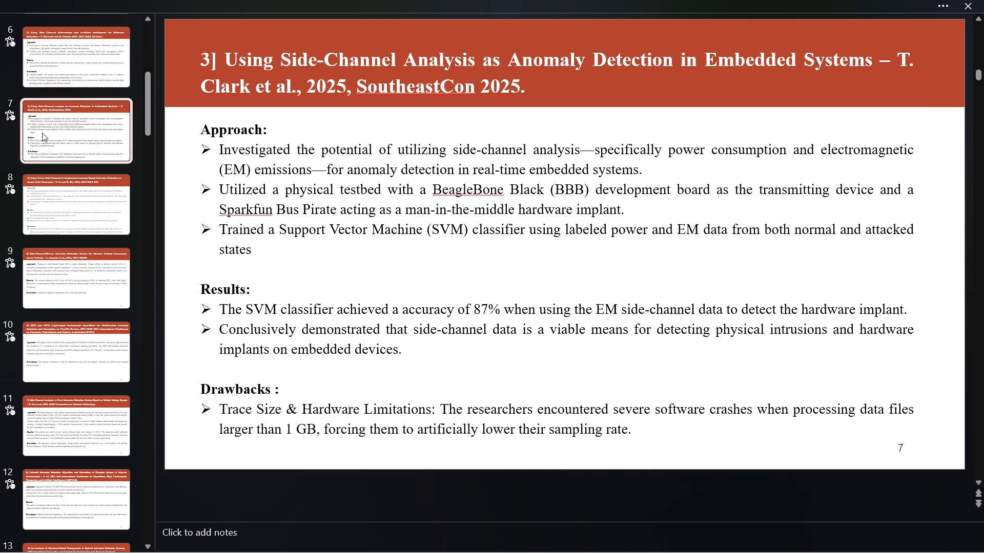
click(71, 71)
scroll(70, 111, up, 3)
click(68, 101)
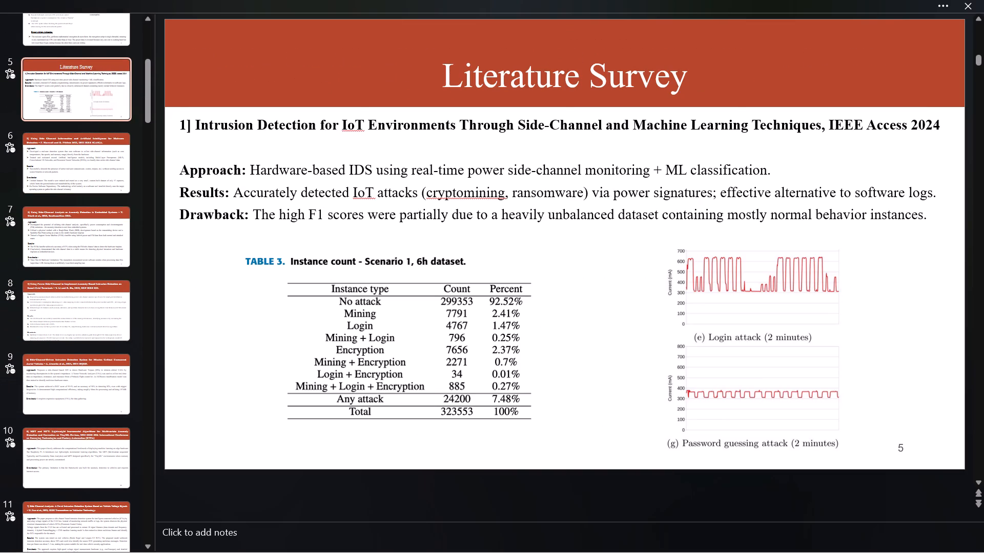
click(310, 130)
click(946, 3)
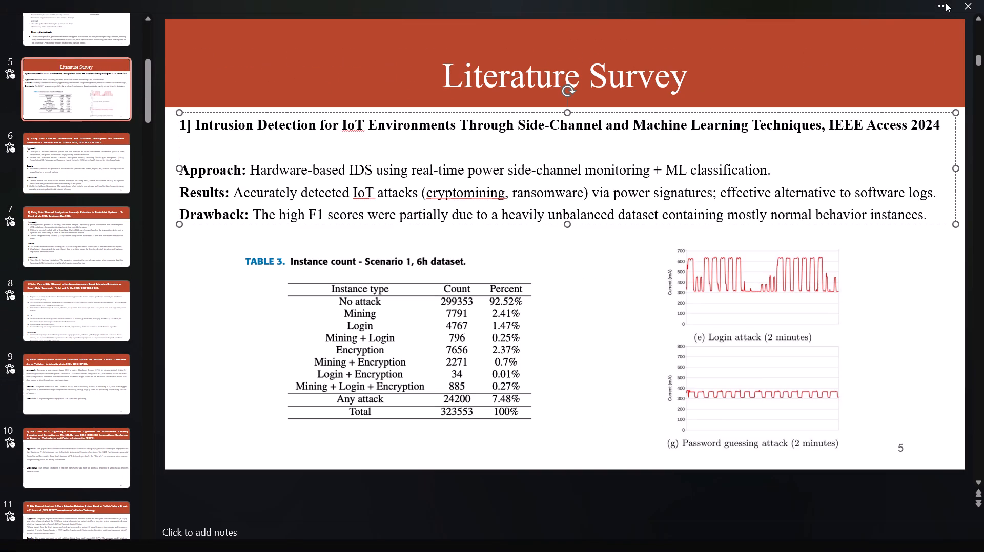
click(591, 243)
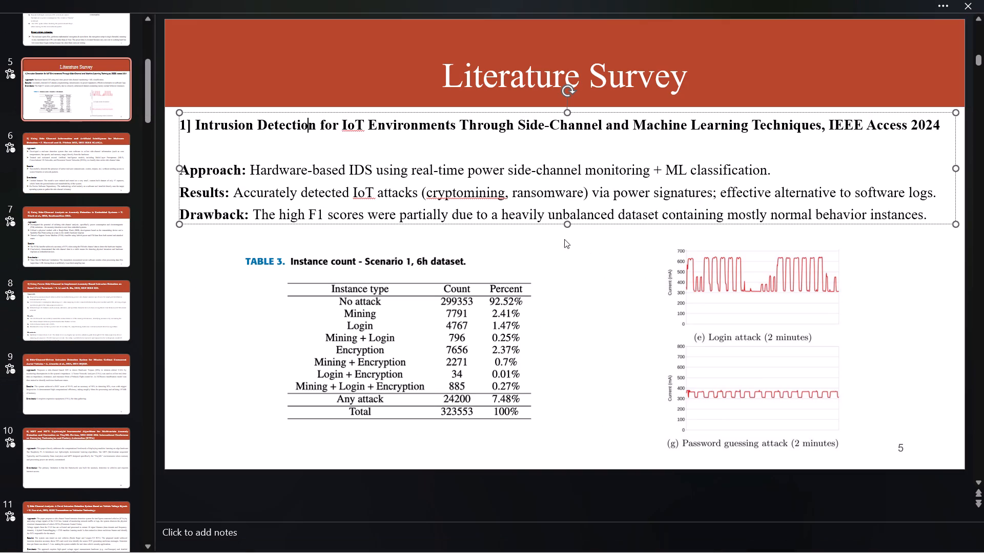
click(546, 198)
click(946, 9)
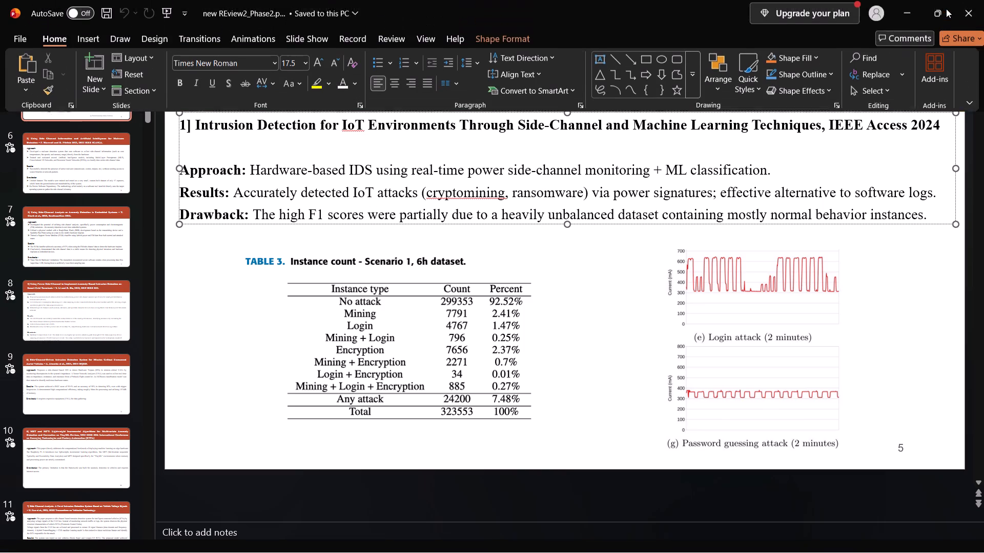
click(470, 358)
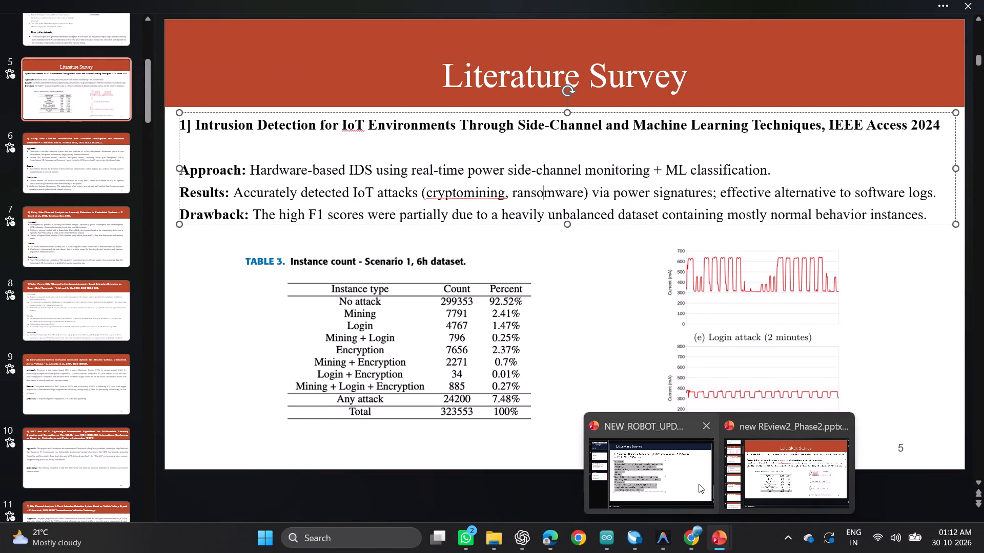
Switch back to the NEW_ROBOT_UPDATED deck and check the font and size of the entry 1 heading.
click(693, 484)
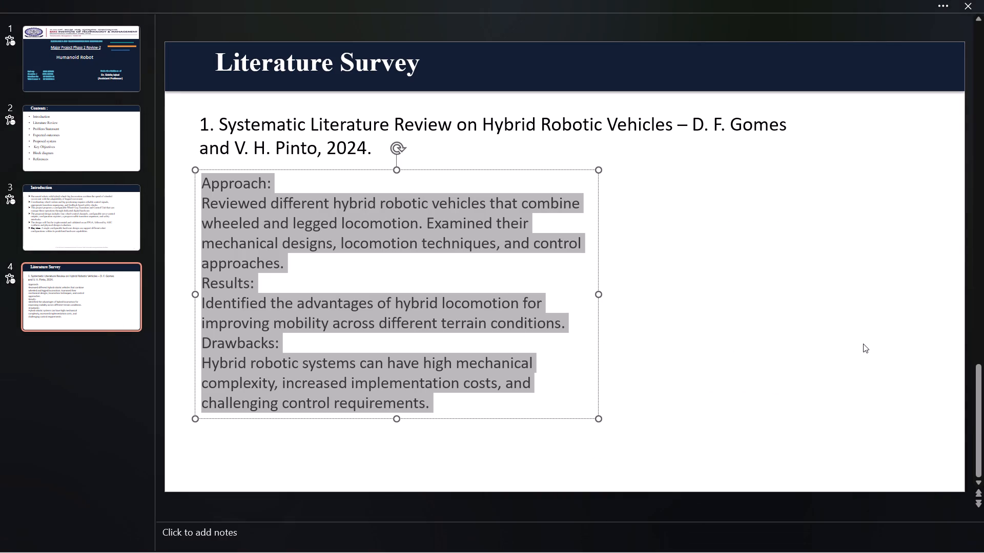
click(863, 344)
click(413, 125)
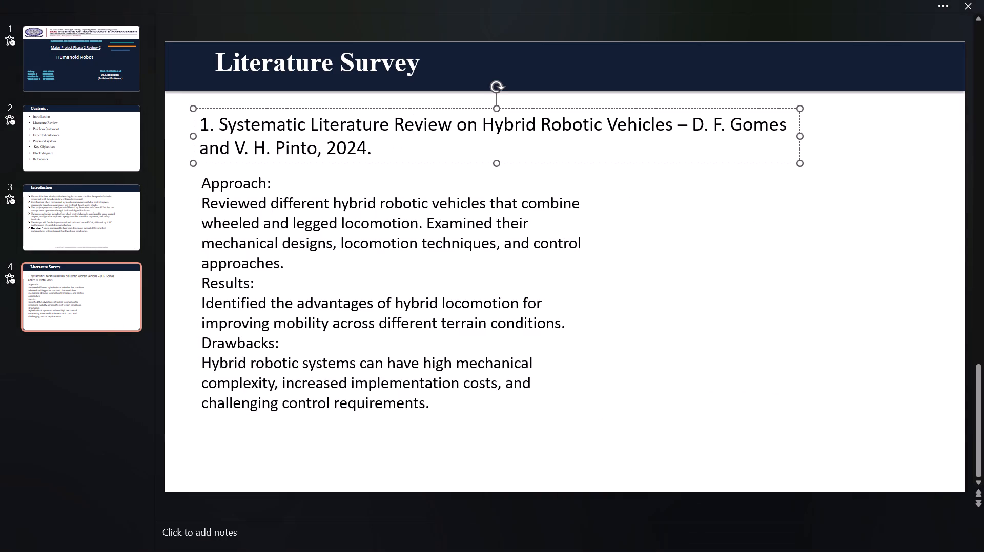
click(945, 7)
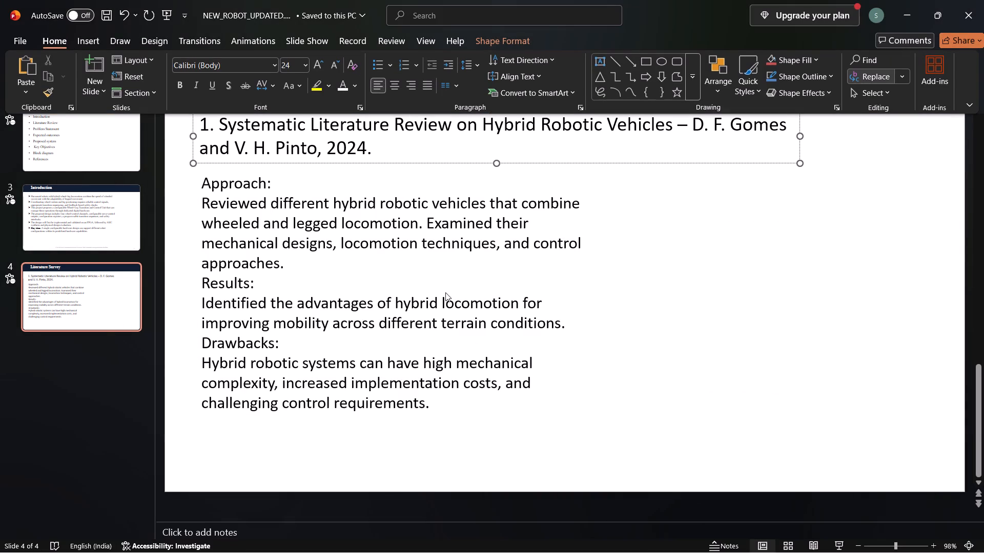
click(403, 355)
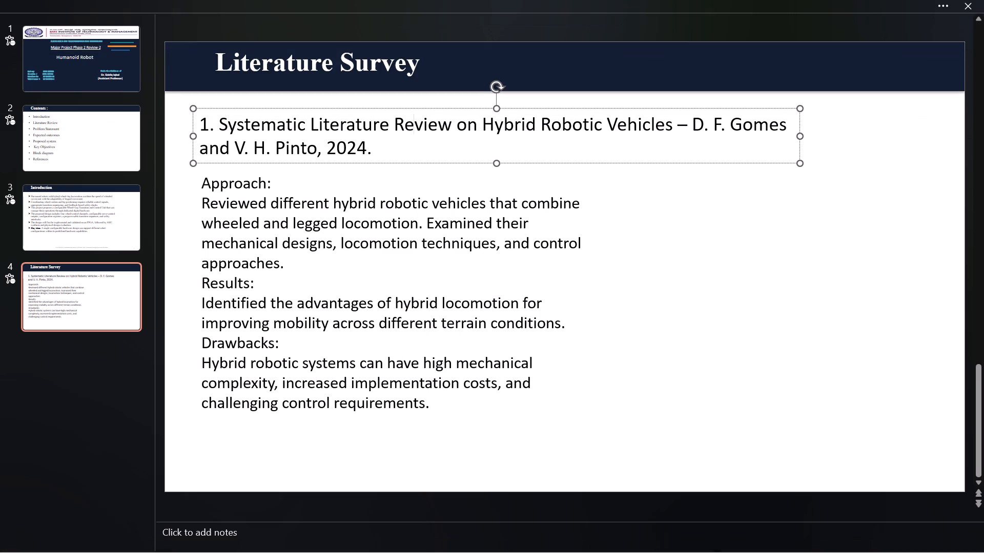
Widen the Approach, Results and Drawbacks text box until its right edge nearly lines up with the entry 1 heading box.
key(ctrl+a)
drag(403, 366, 414, 363)
key(ctrl+a)
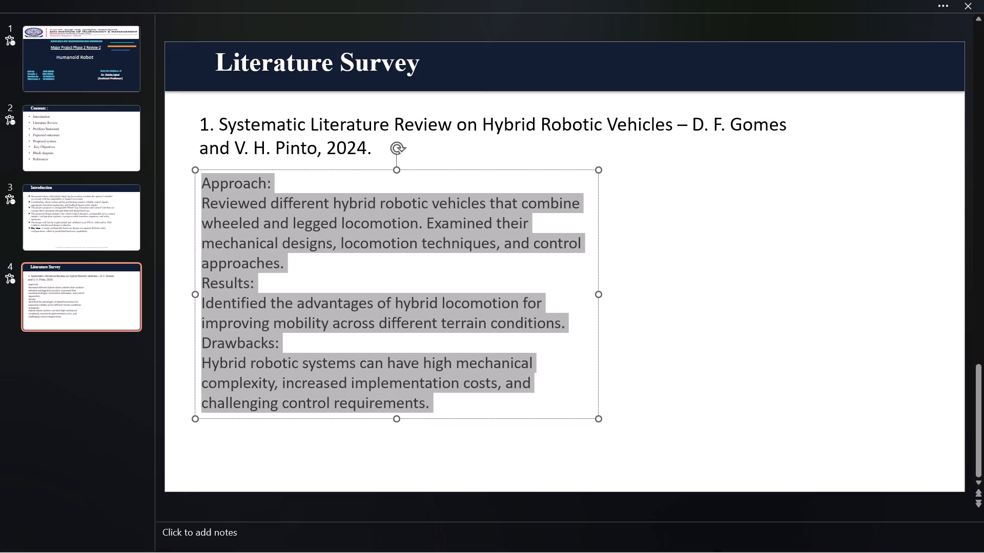
drag(599, 295, 668, 308)
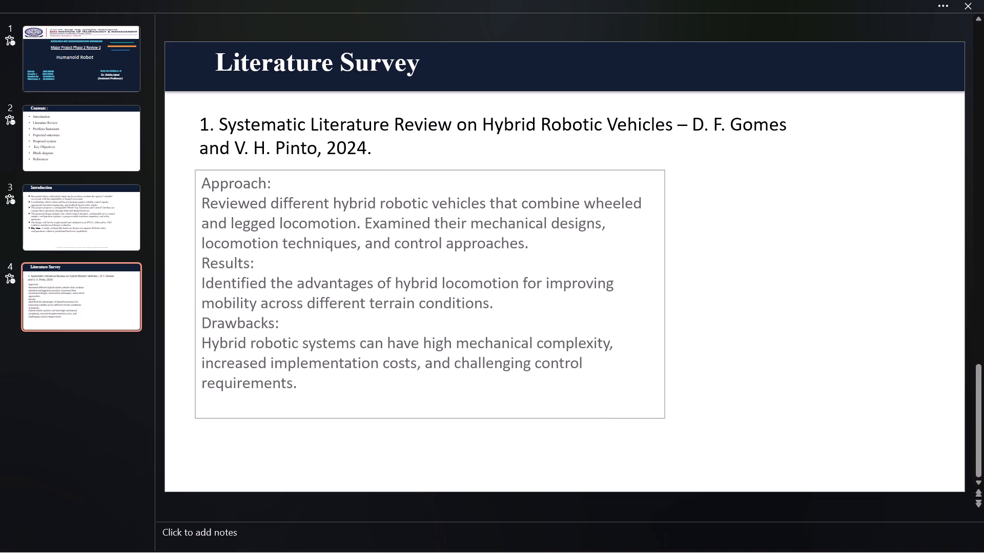
drag(668, 308, 783, 345)
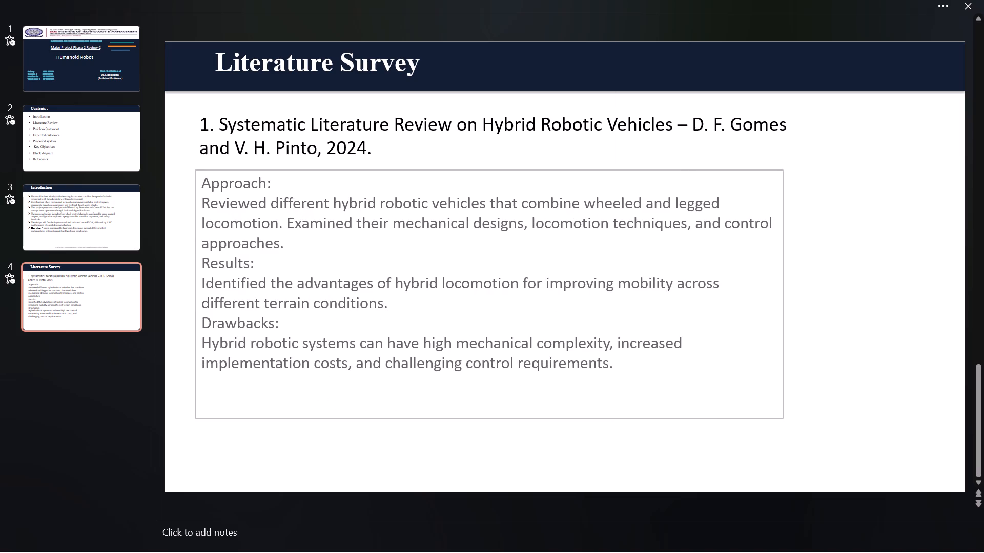
drag(783, 345, 785, 345)
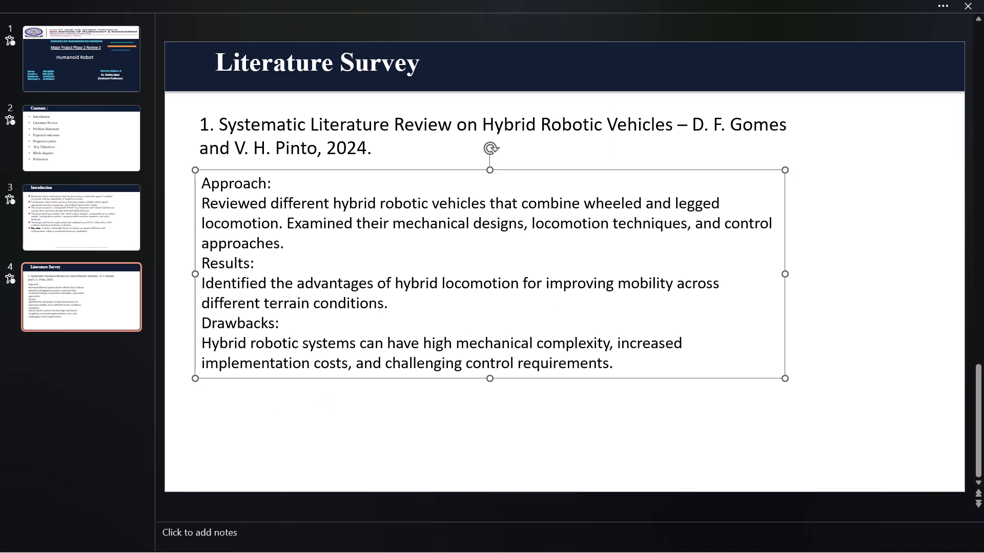
click(614, 490)
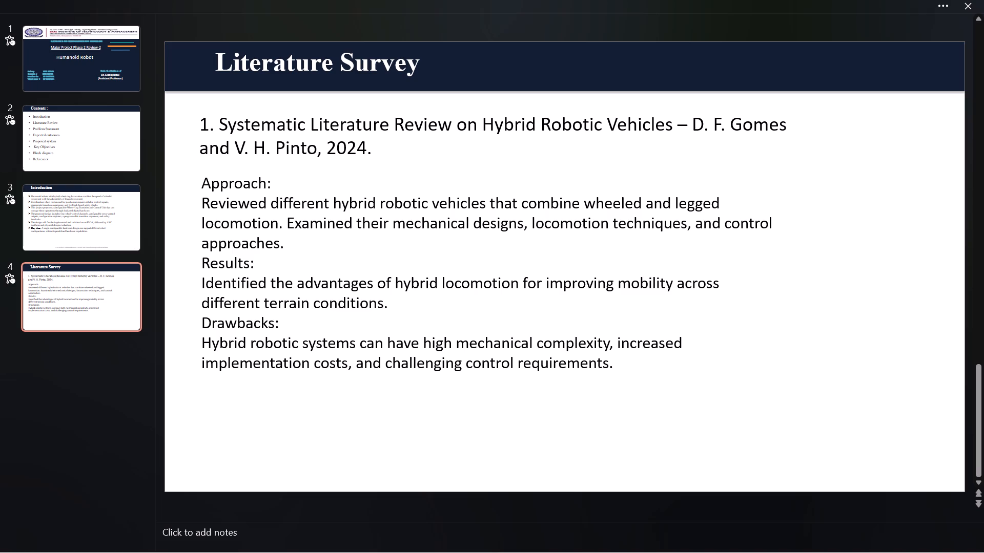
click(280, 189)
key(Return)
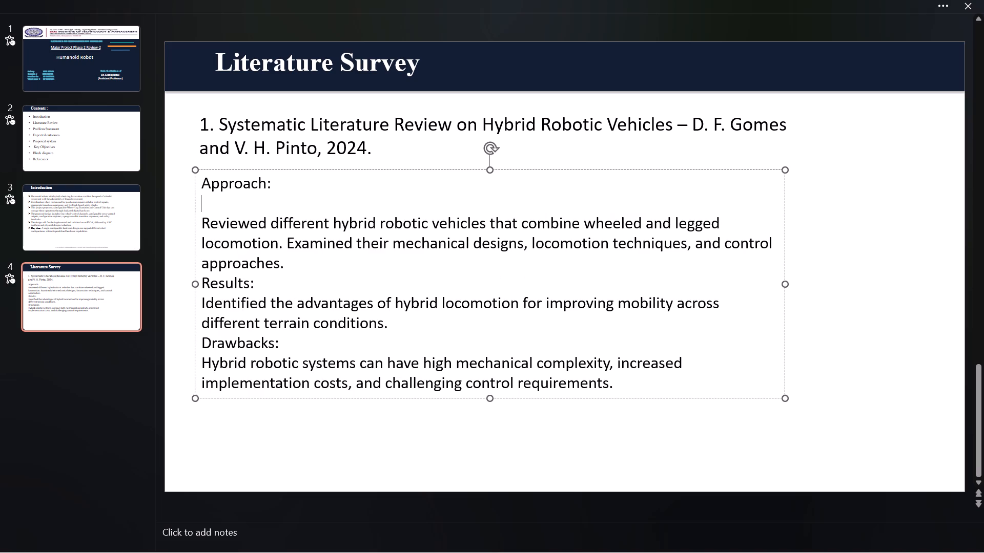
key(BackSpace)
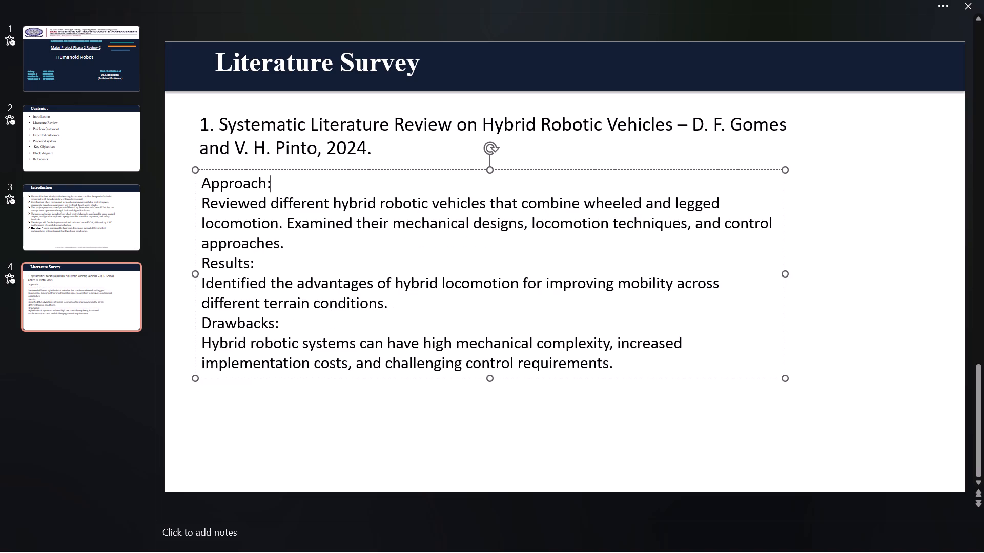
Insert a blank line between the Approach label and its paragraph in the entry 1 text box.
click(203, 202)
key(Return)
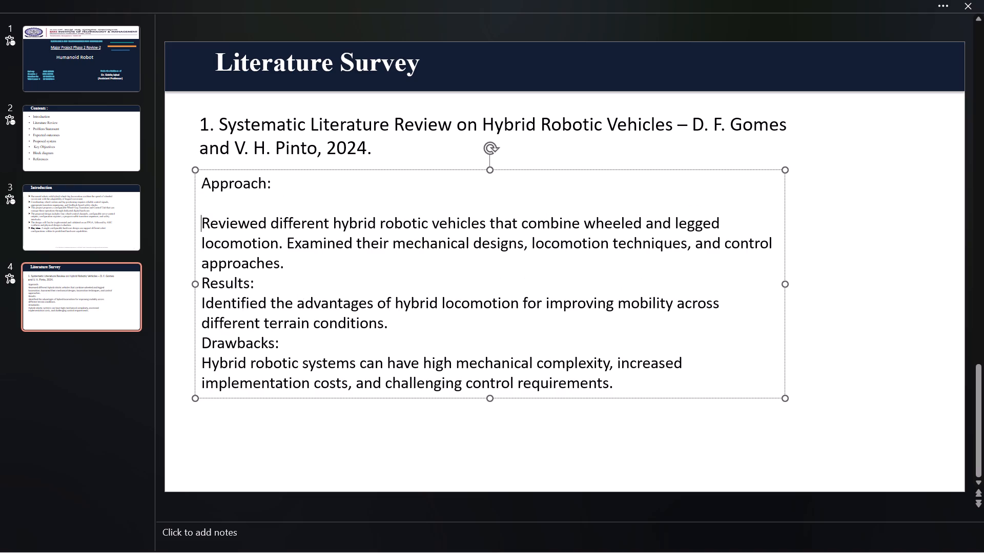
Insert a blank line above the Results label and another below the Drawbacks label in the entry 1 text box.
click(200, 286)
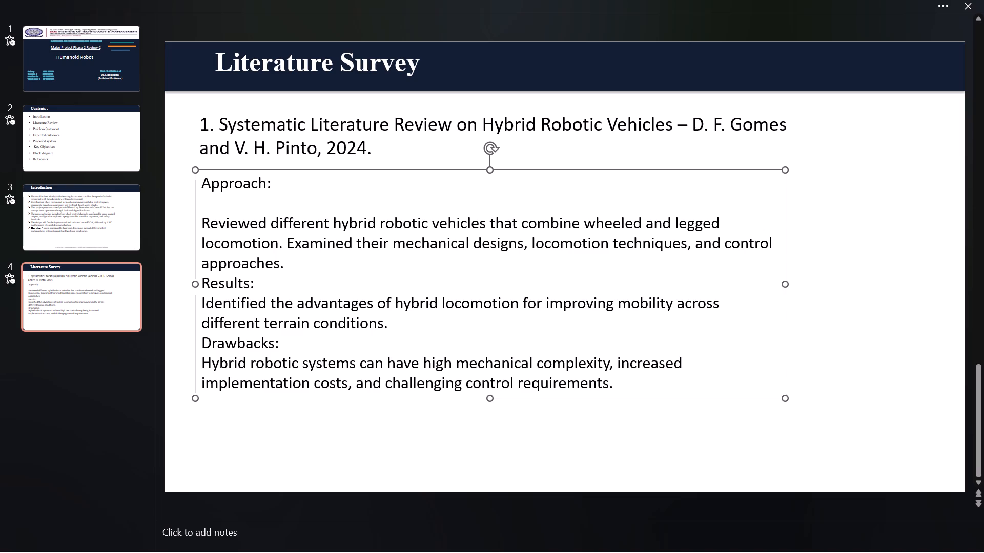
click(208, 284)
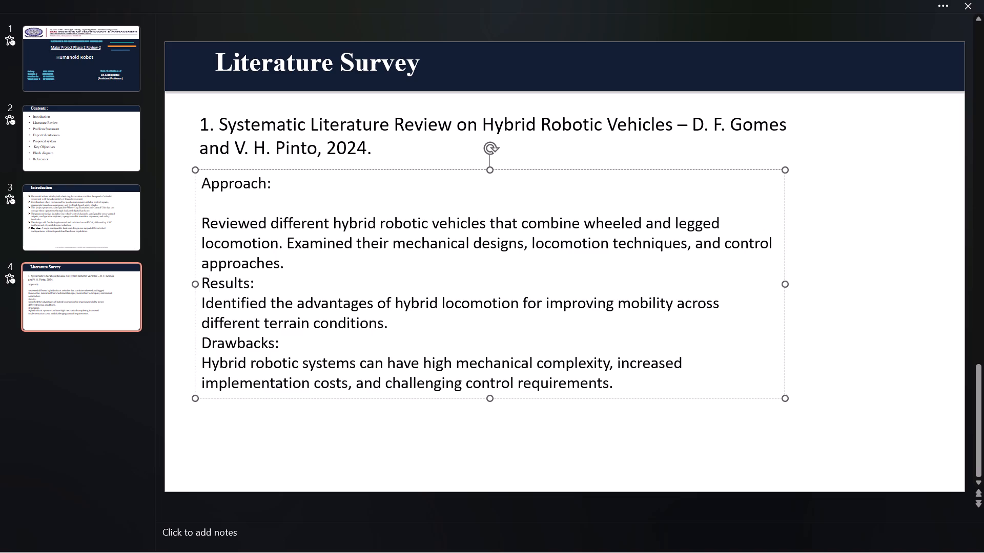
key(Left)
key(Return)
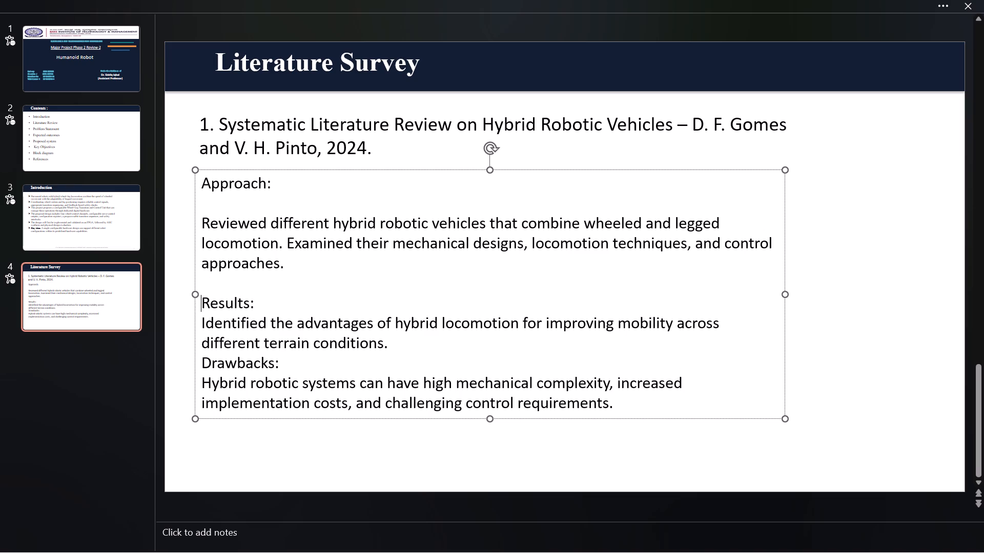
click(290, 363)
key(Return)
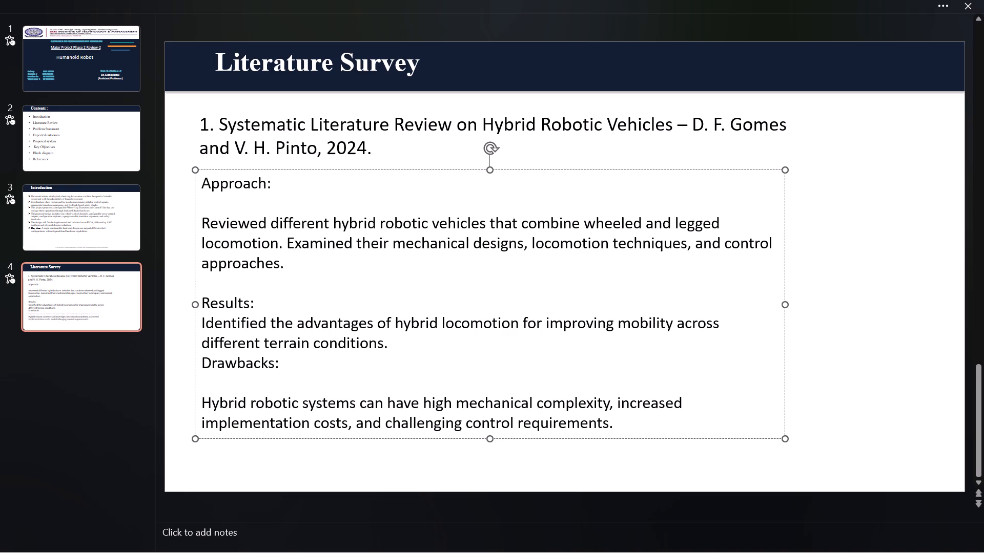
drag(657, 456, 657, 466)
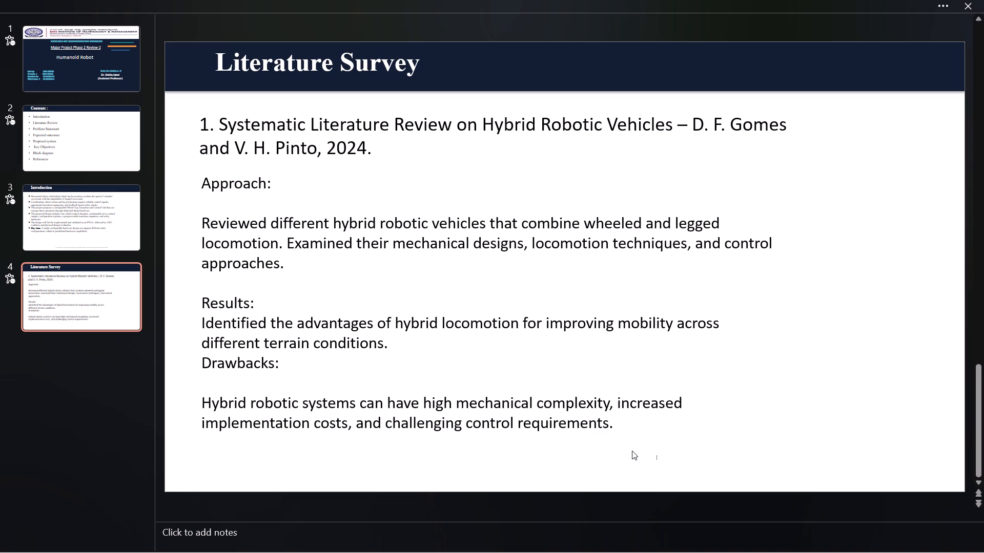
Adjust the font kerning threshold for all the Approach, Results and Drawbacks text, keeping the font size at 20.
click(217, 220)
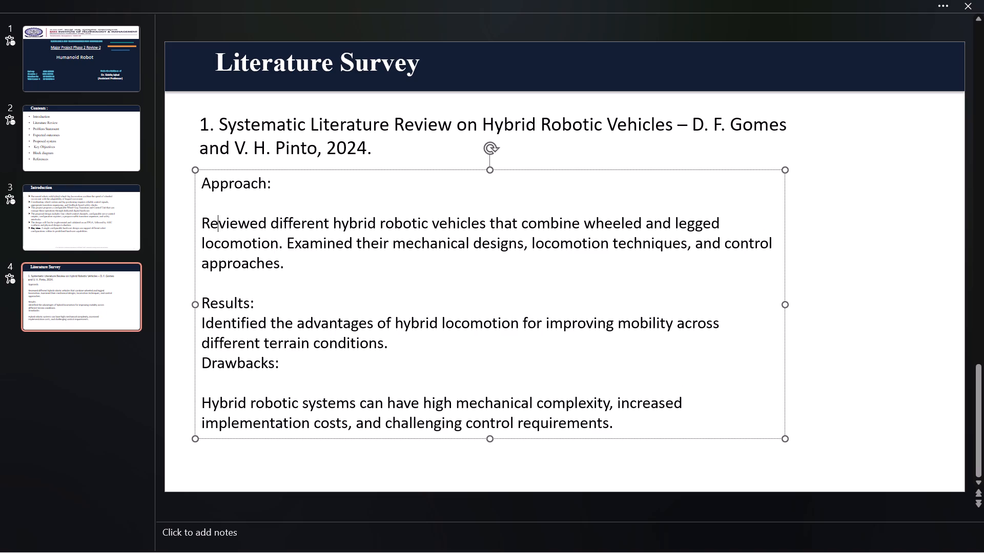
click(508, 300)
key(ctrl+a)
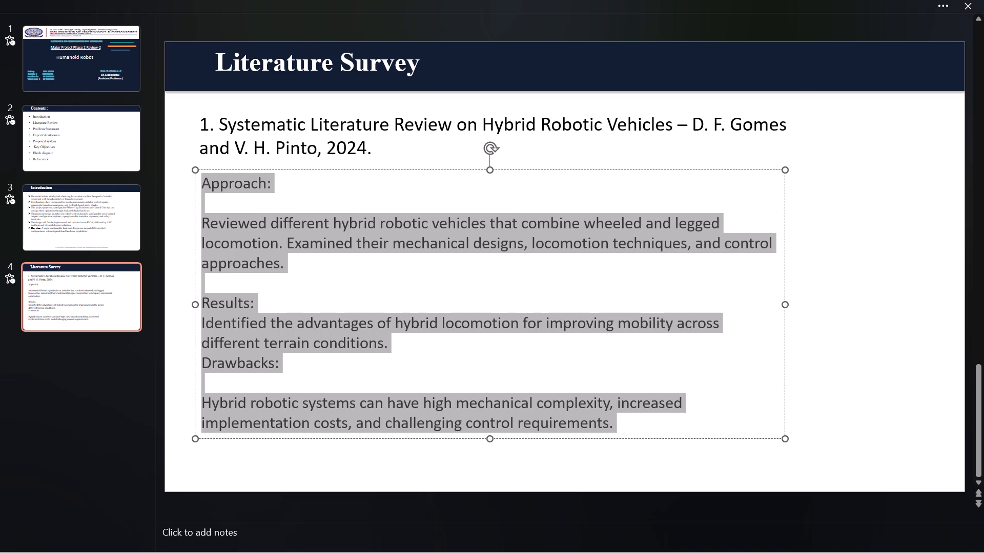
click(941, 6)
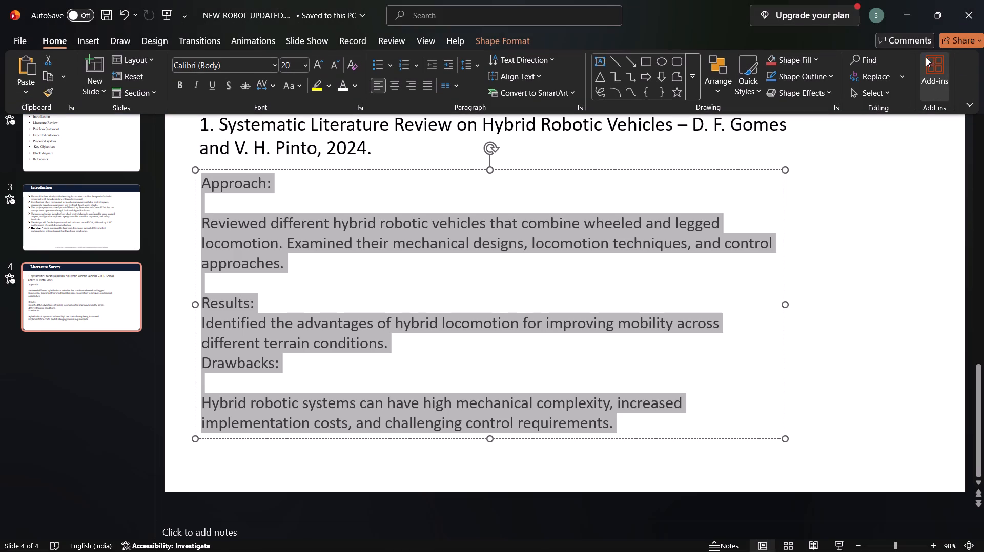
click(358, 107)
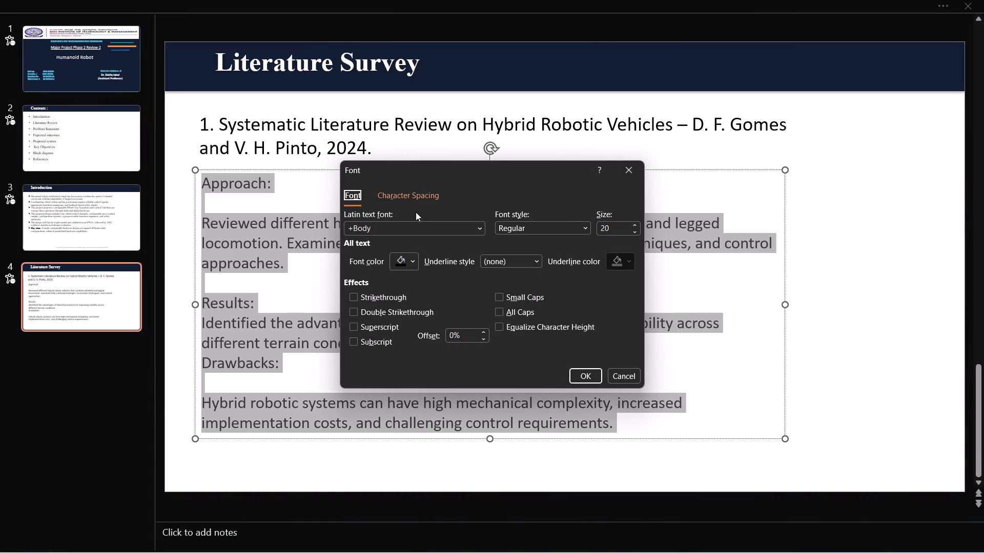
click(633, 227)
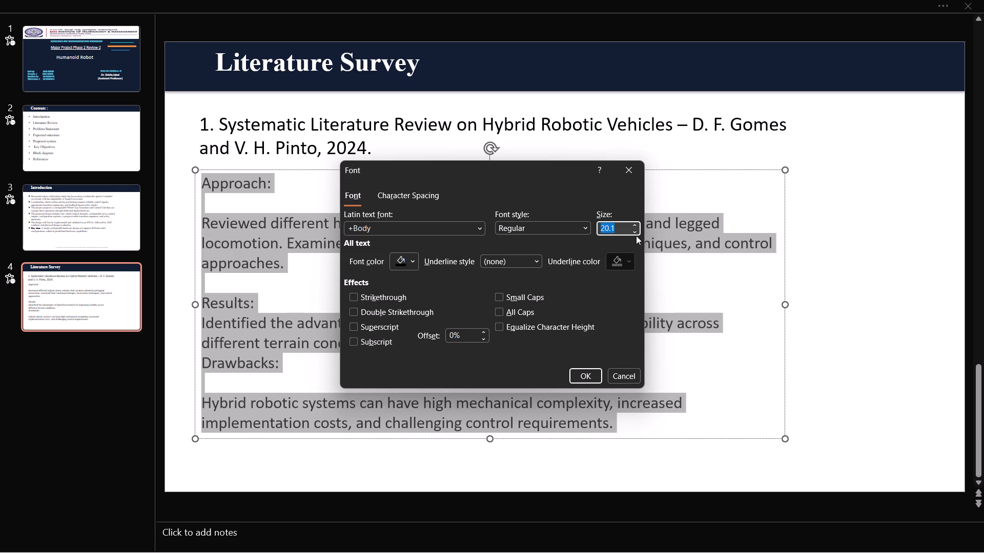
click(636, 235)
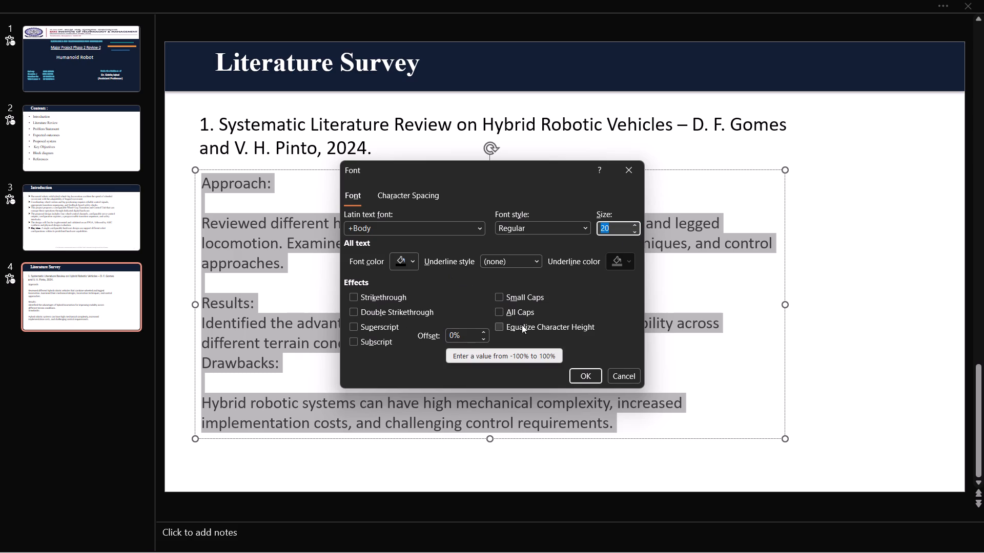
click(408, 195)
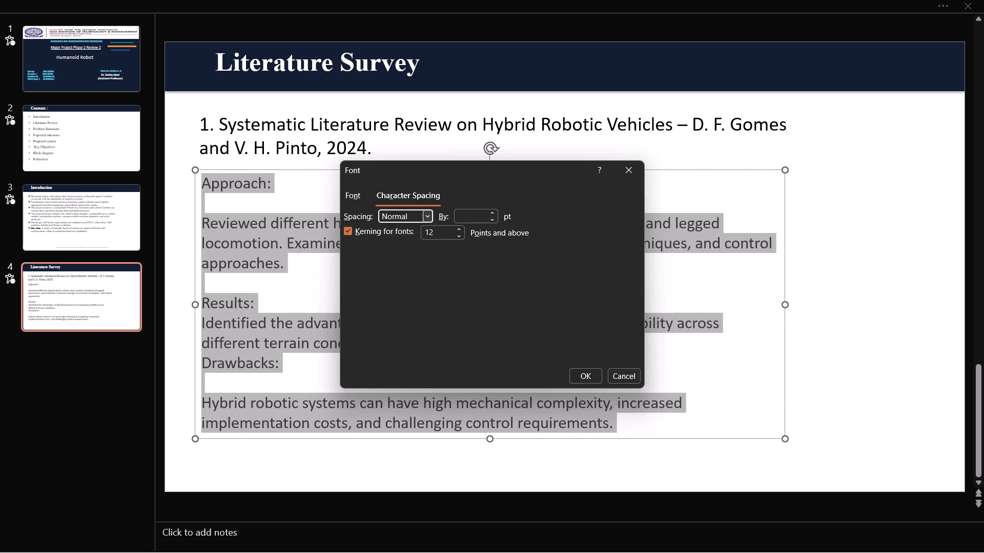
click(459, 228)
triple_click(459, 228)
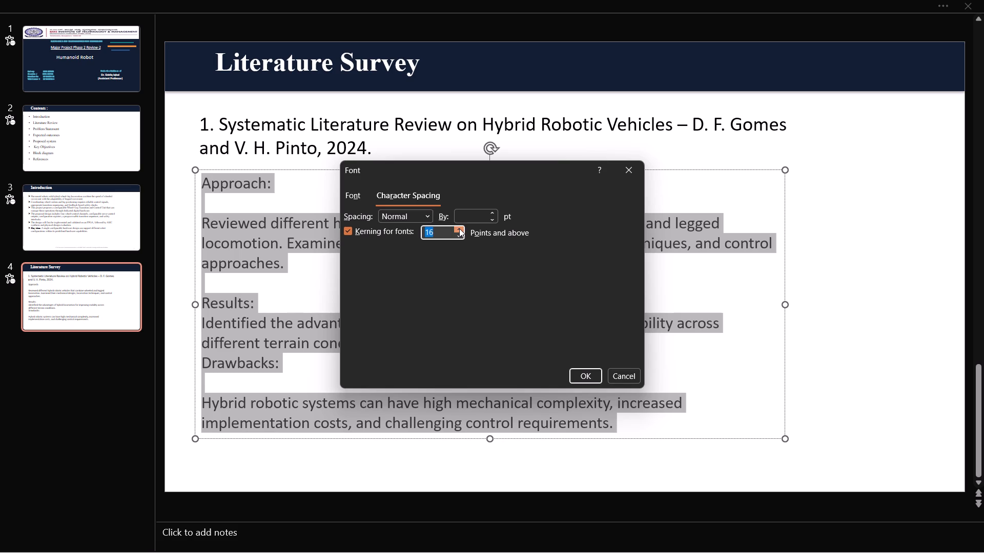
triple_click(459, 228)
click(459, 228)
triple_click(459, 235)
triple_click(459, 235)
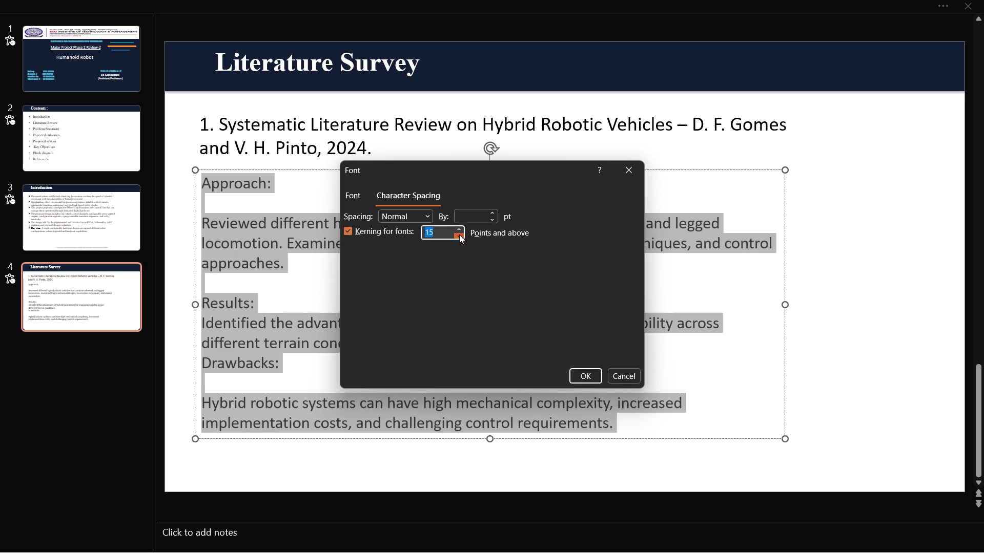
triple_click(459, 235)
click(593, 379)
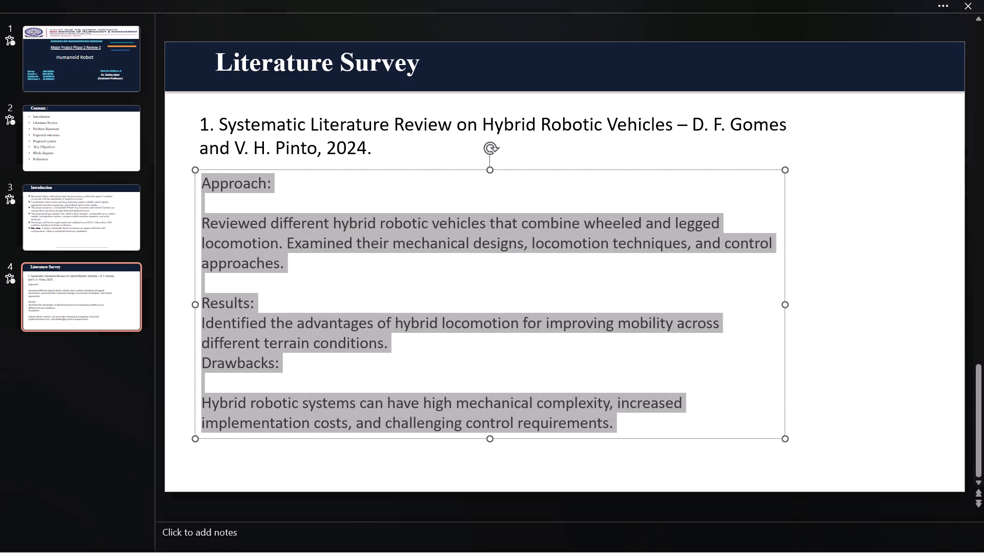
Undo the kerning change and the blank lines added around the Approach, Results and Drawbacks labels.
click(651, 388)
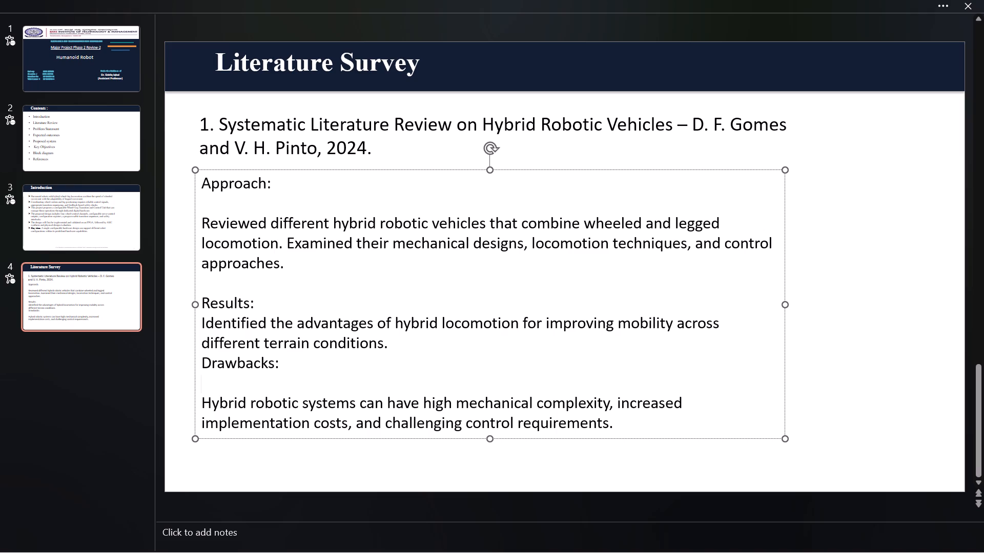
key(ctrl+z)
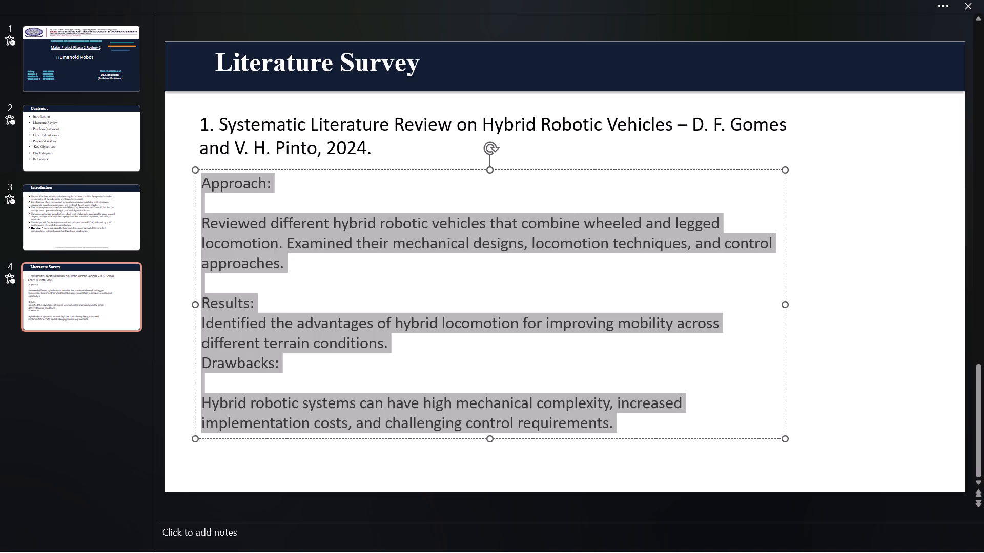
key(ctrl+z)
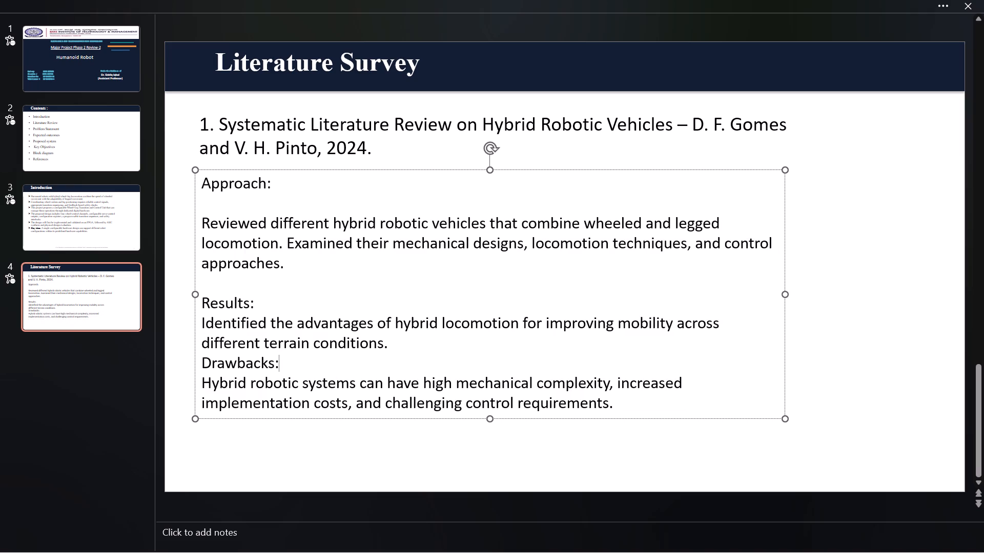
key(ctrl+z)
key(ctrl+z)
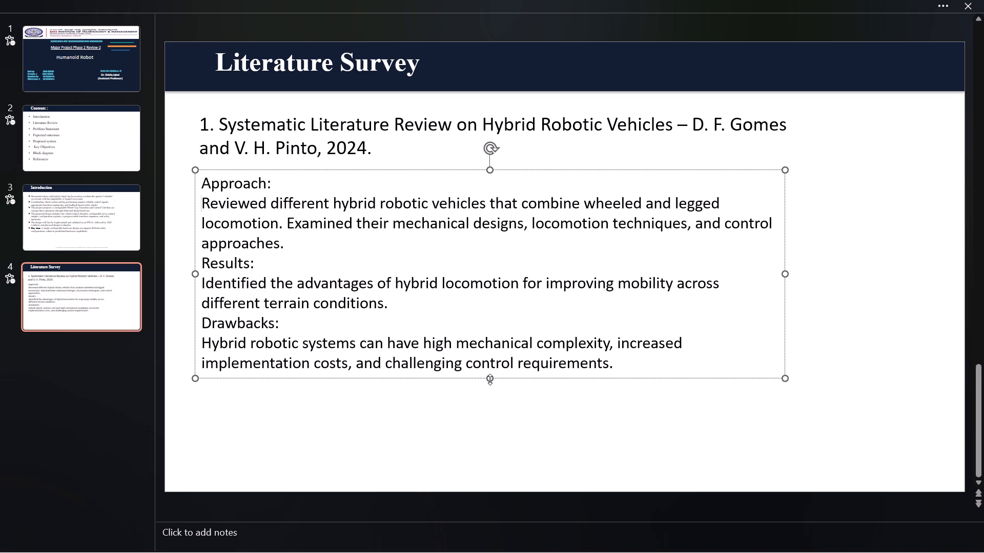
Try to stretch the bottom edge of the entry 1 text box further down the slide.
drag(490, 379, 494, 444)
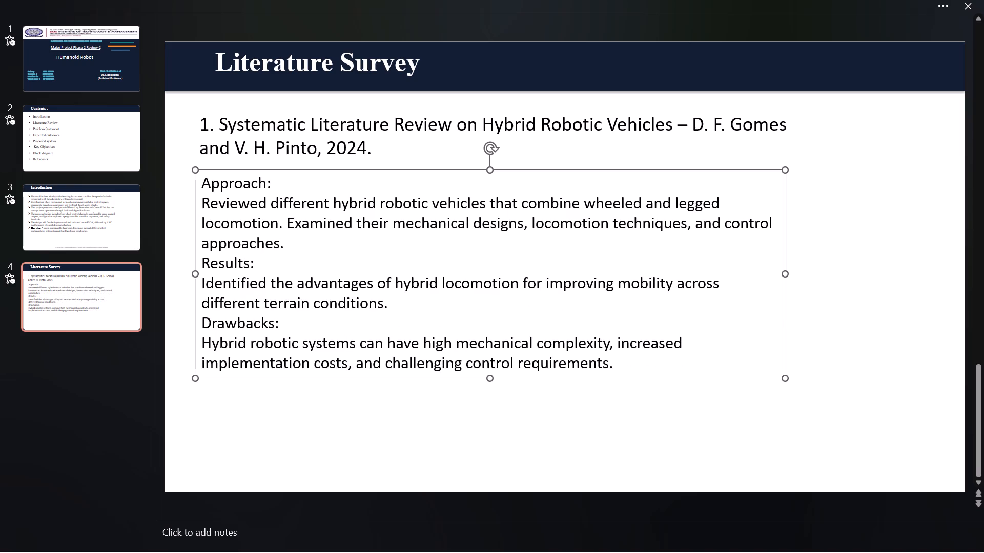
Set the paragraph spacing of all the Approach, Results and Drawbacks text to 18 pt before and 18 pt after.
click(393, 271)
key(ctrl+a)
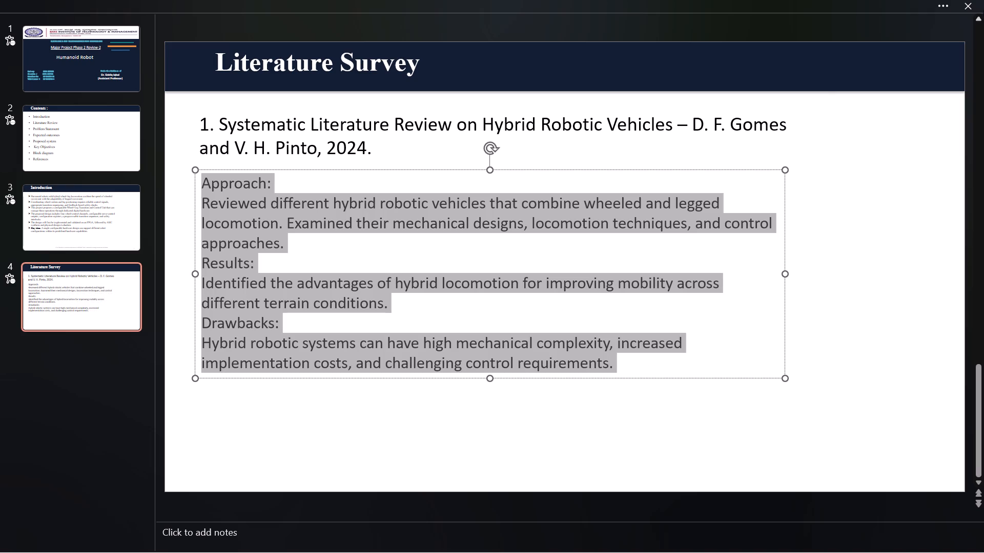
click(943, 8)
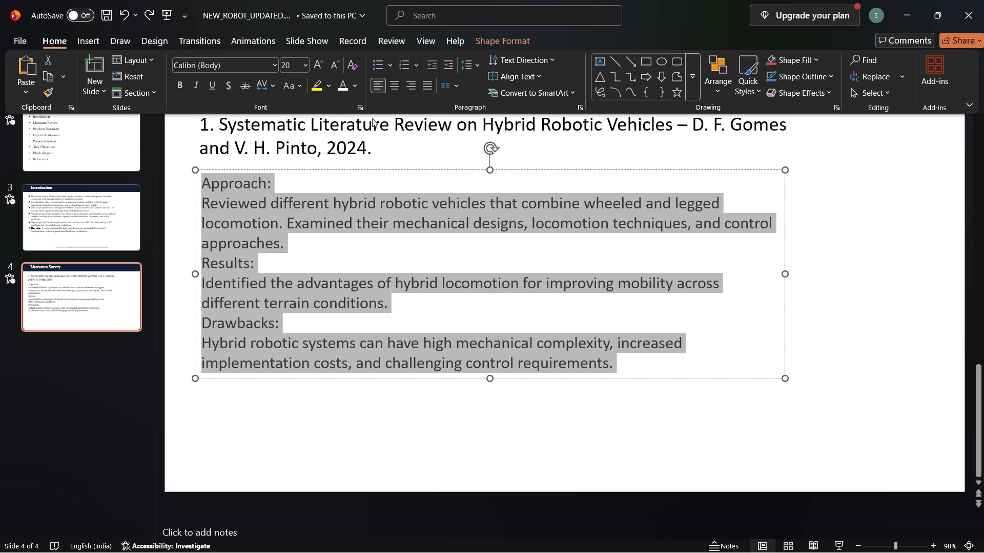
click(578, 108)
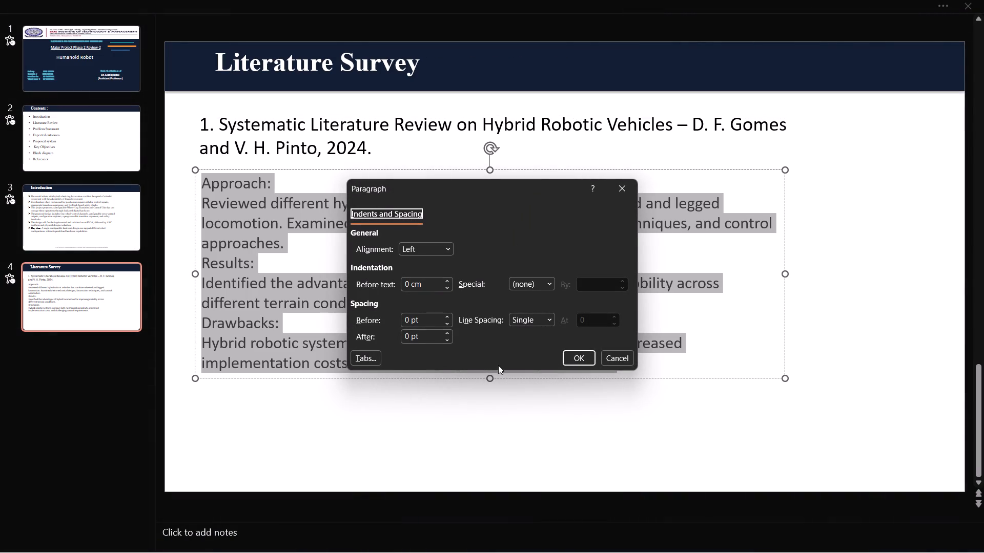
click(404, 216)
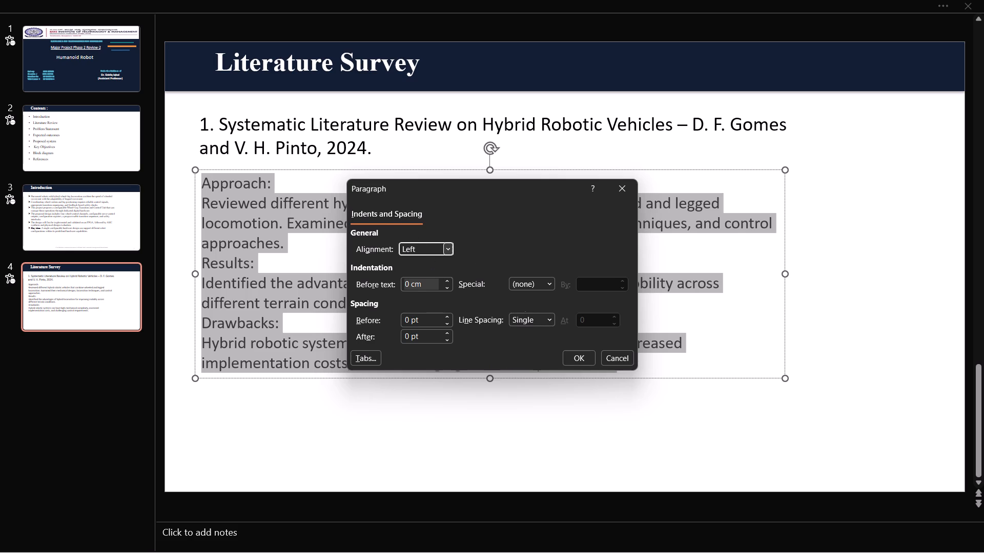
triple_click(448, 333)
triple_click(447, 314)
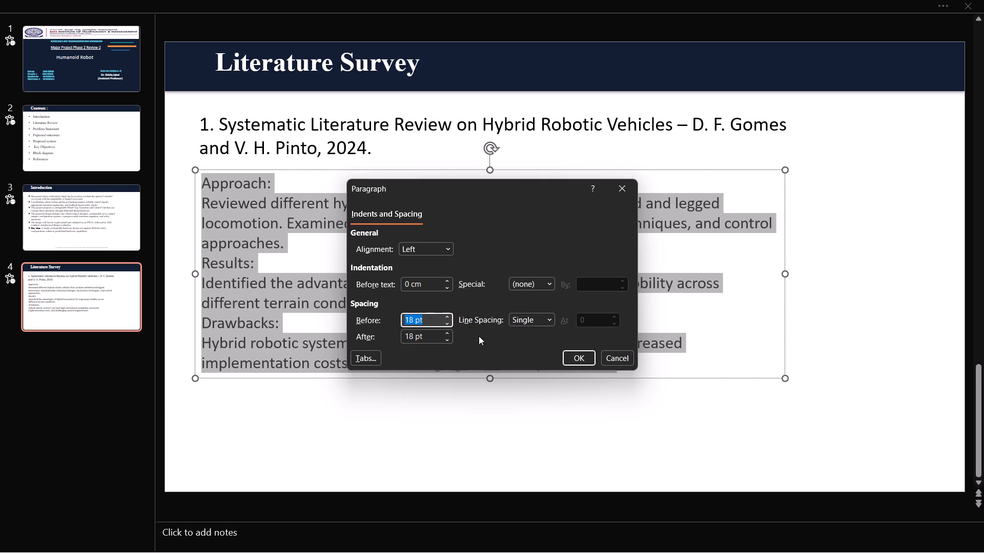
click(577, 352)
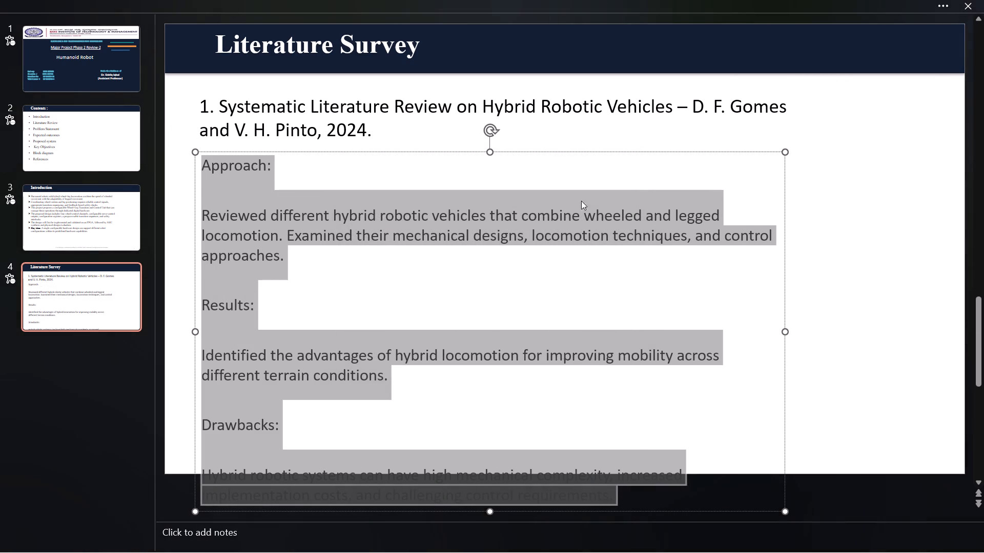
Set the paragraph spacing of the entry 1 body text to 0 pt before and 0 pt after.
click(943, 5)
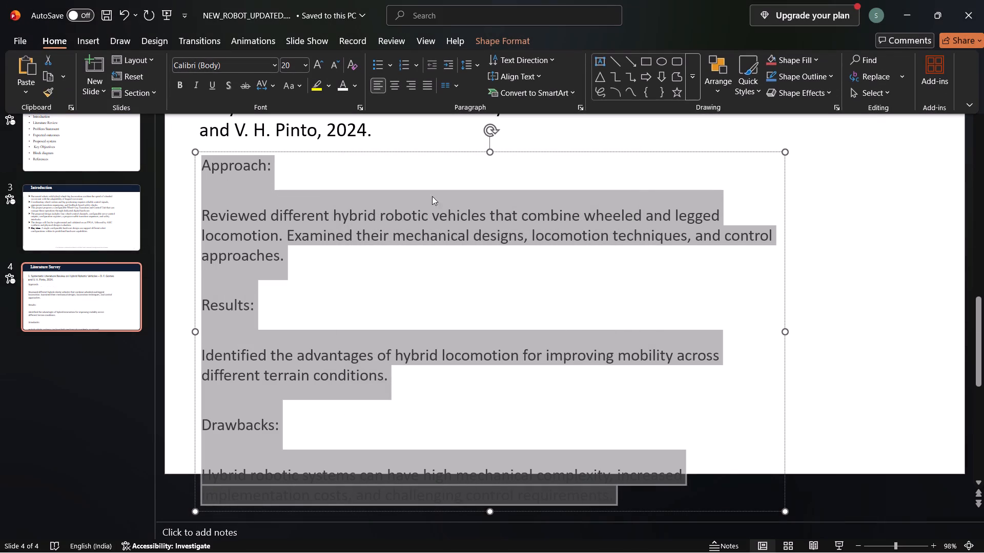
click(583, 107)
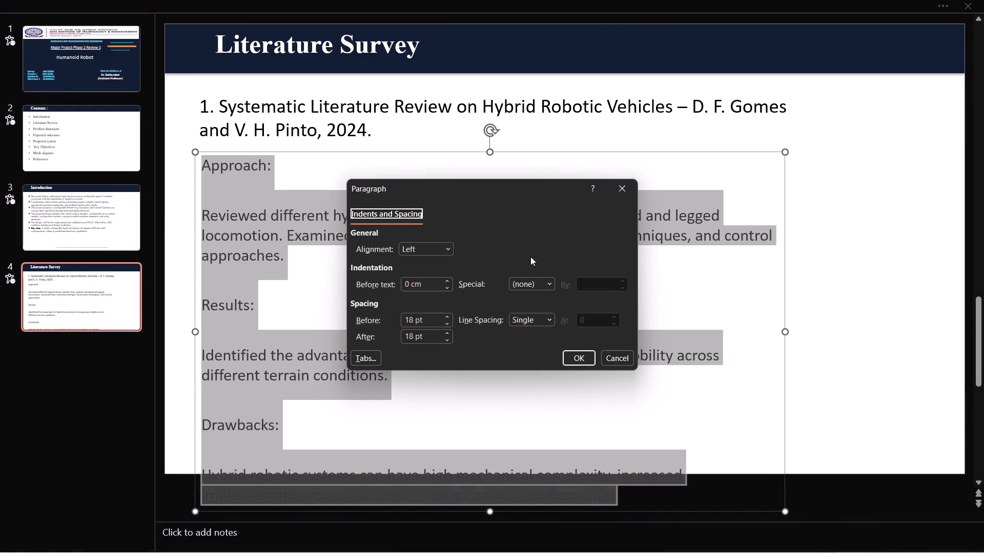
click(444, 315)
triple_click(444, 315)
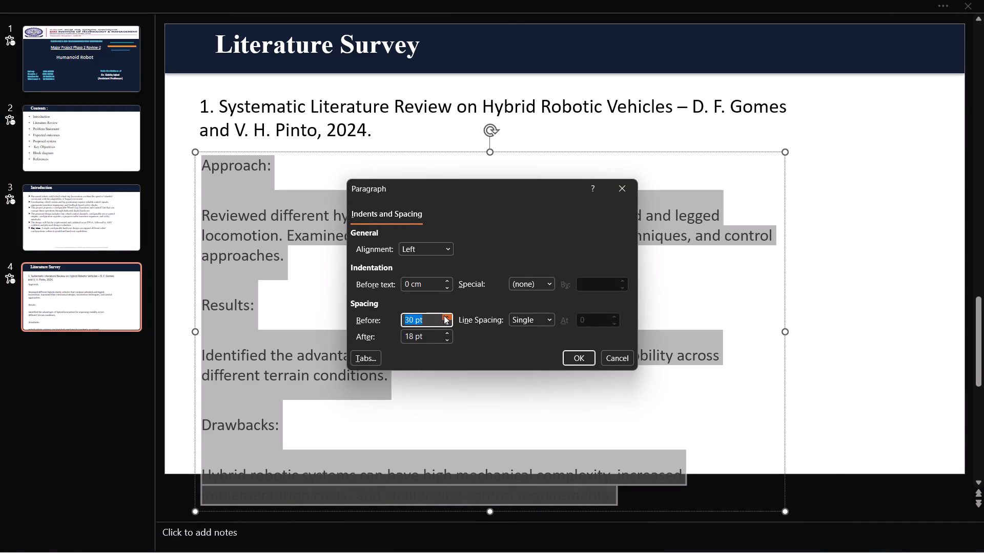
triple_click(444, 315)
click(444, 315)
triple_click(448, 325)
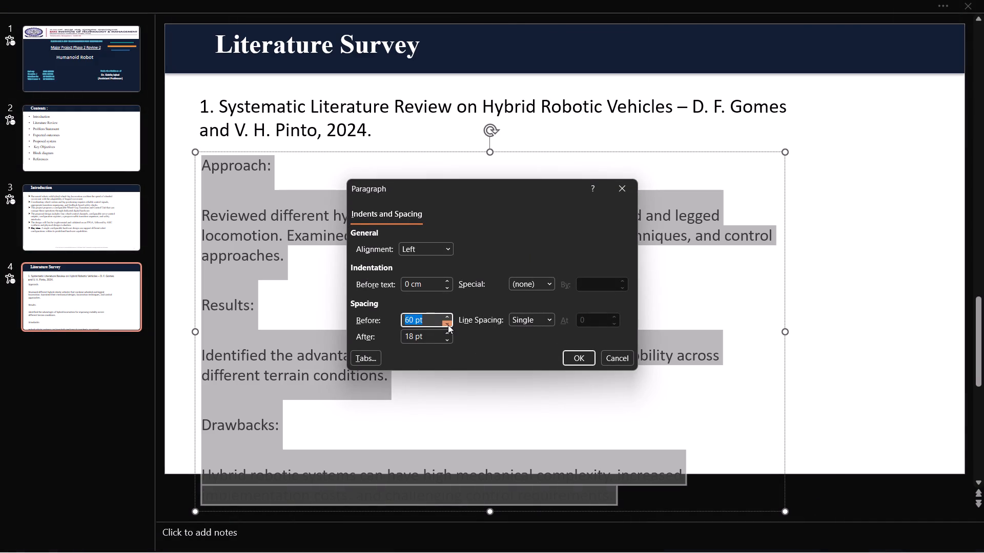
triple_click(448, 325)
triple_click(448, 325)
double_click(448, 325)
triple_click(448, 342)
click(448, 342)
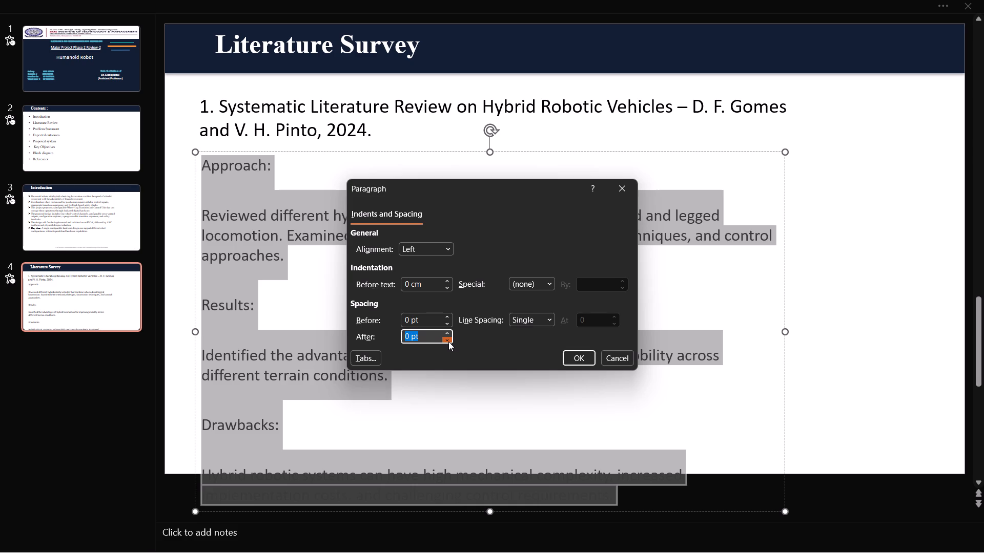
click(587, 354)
Insert blank lines below the Approach label, above Results, and above and below Drawbacks in the entry 1 body text.
click(443, 429)
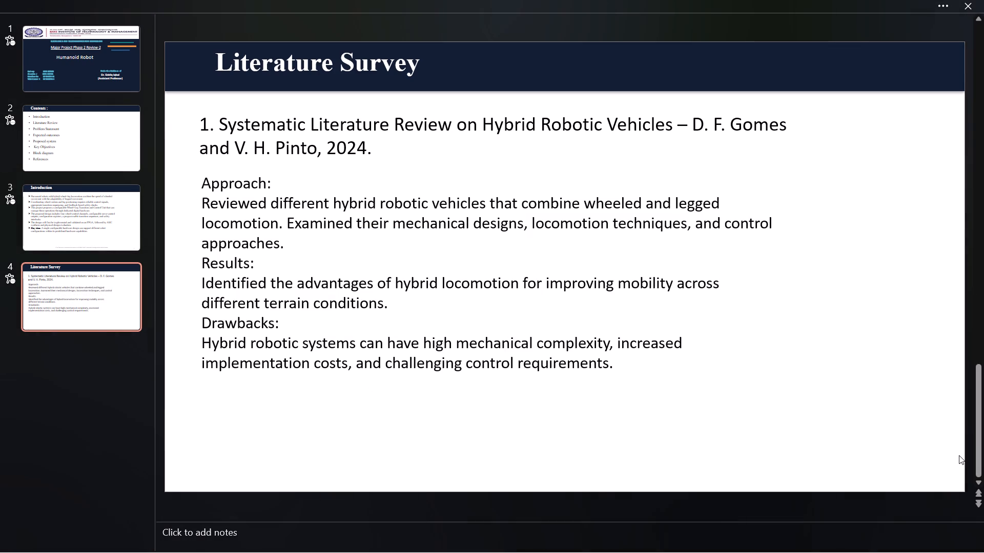
click(59, 158)
click(91, 225)
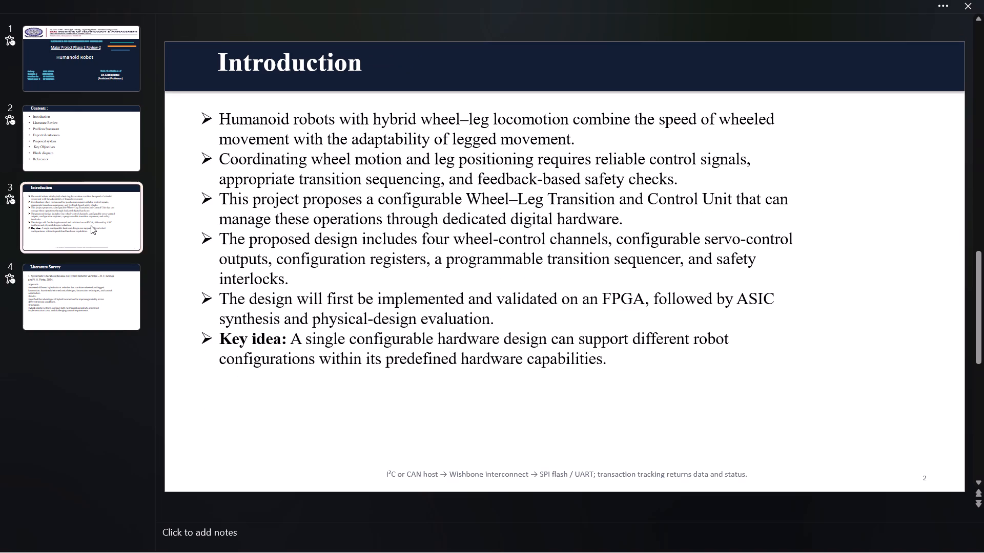
click(97, 300)
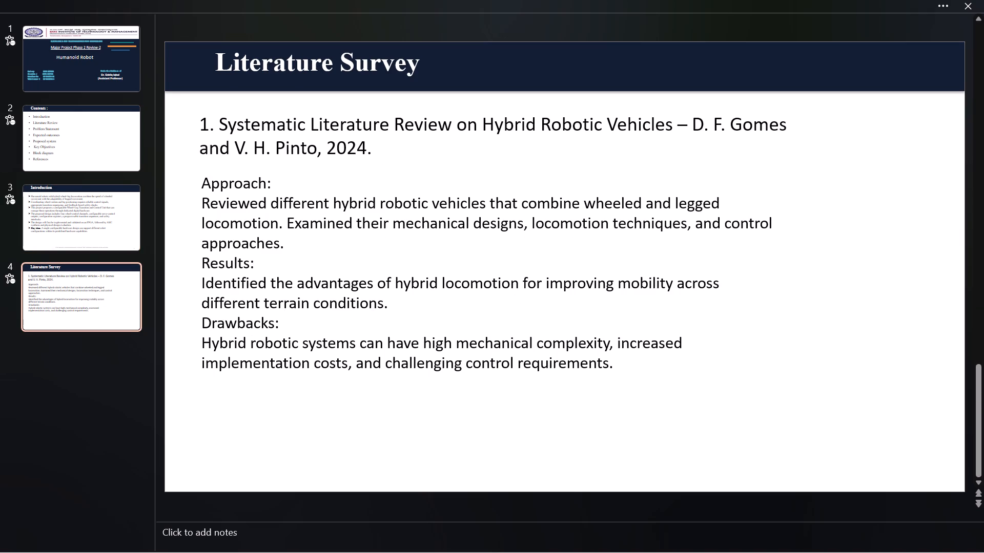
click(238, 211)
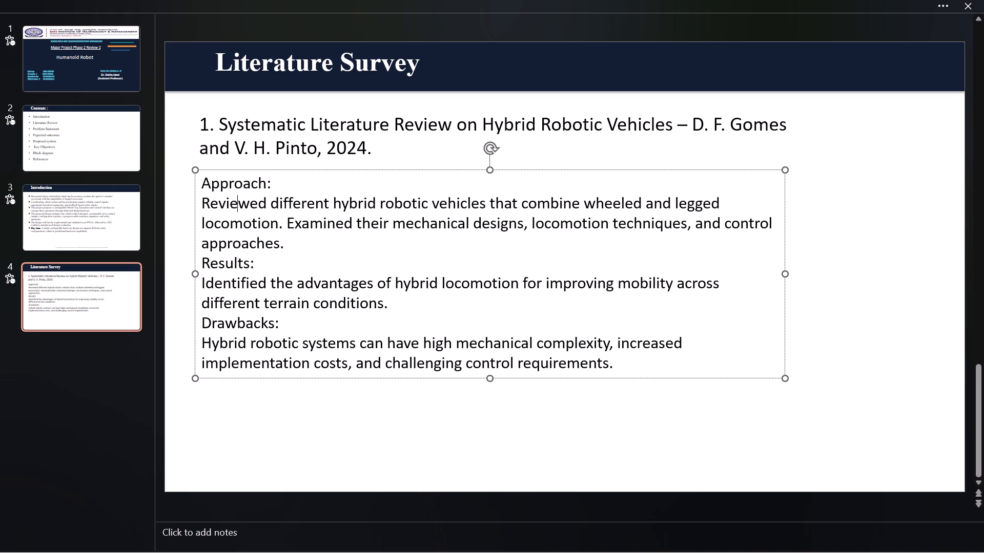
click(278, 193)
key(Return)
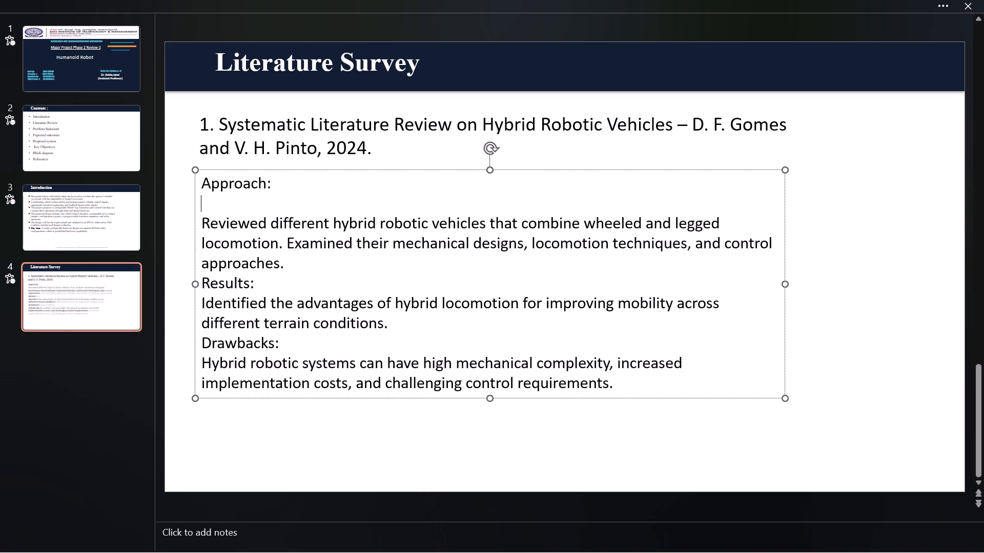
click(264, 280)
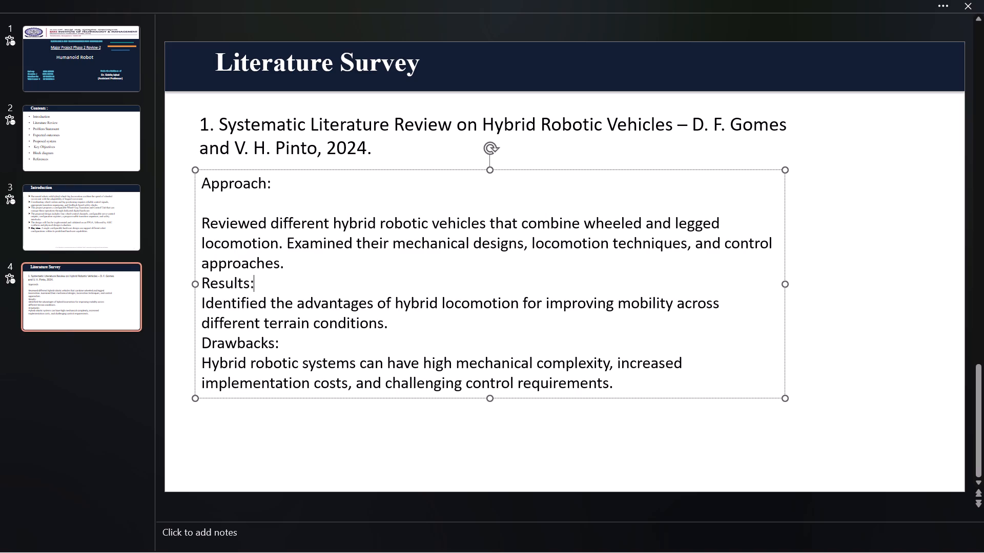
click(289, 272)
key(Return)
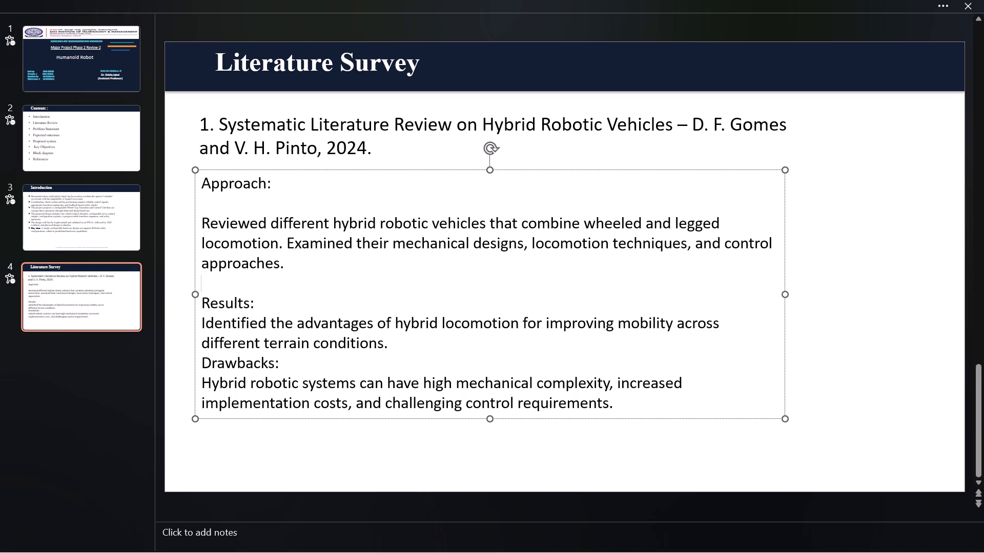
click(292, 364)
key(Return)
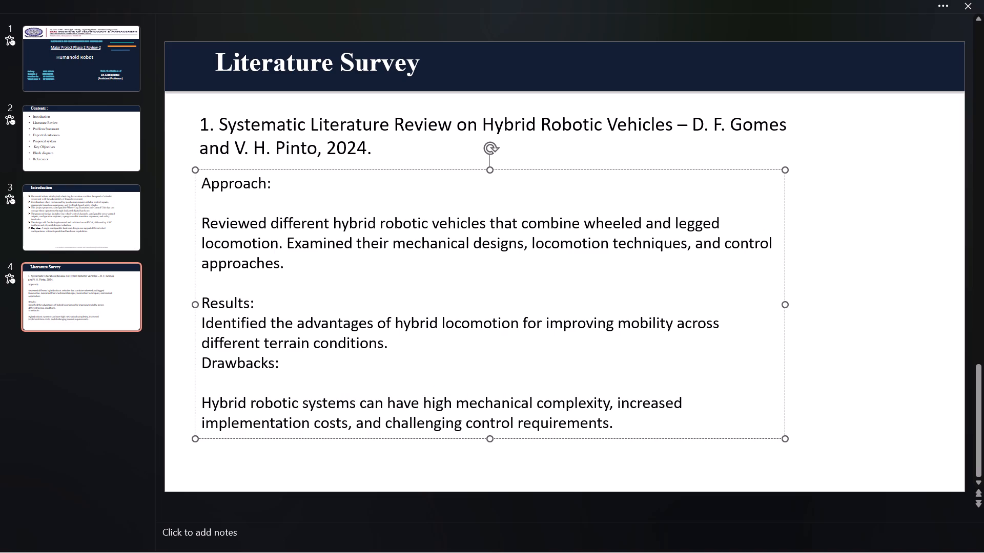
click(376, 346)
click(394, 351)
key(Return)
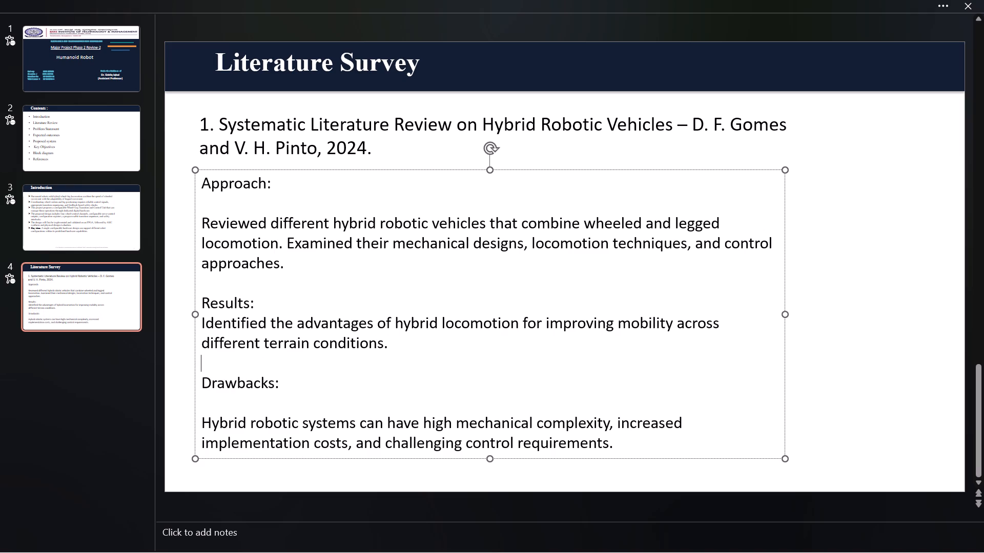
click(915, 402)
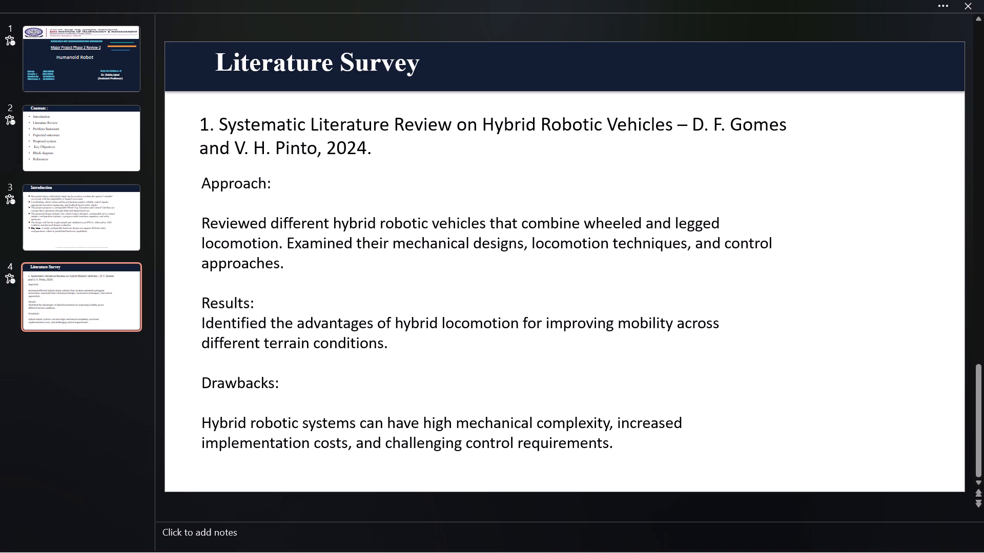
Nudge the entry 1 body text box sideways so its text lines up with the numbered paper heading above it.
drag(198, 182, 199, 178)
drag(199, 178, 193, 182)
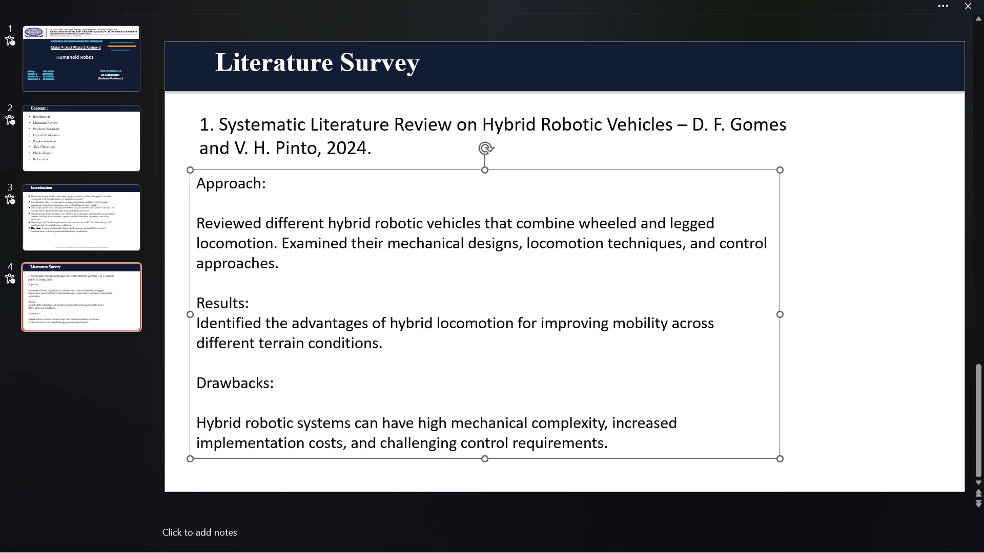
click(516, 302)
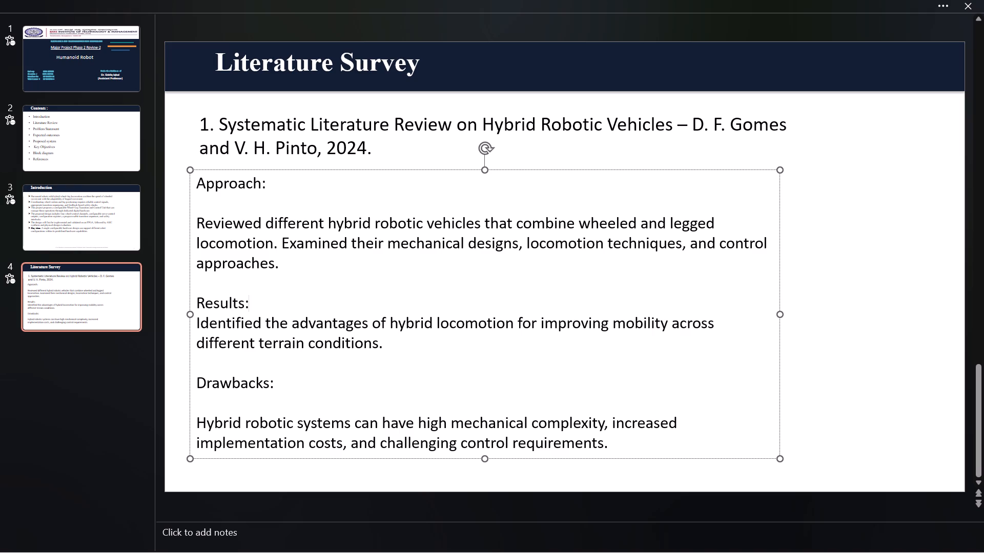
click(195, 185)
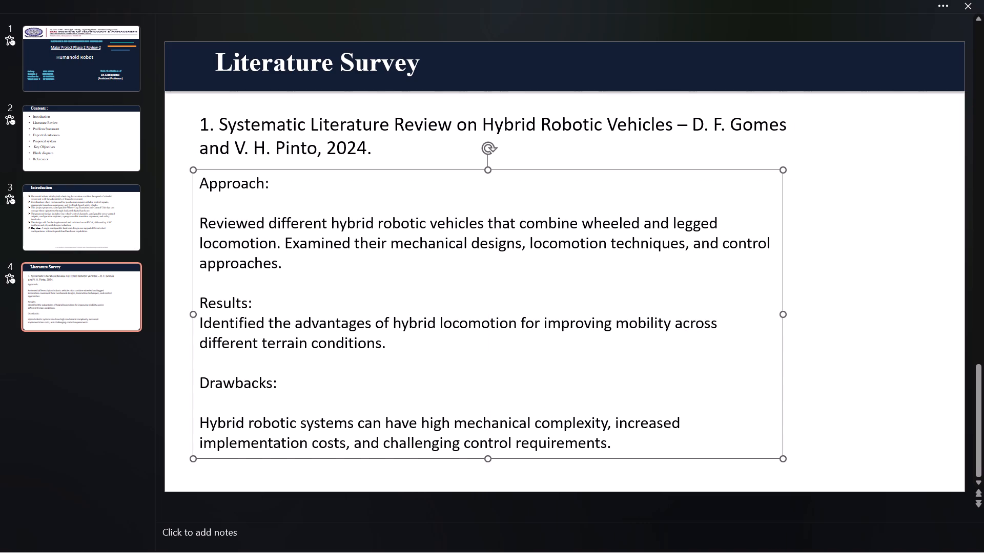
drag(369, 290, 365, 283)
Make the Approach, Results and Drawbacks labels bold in the entry 1 text.
click(272, 203)
click(273, 192)
drag(273, 192, 240, 192)
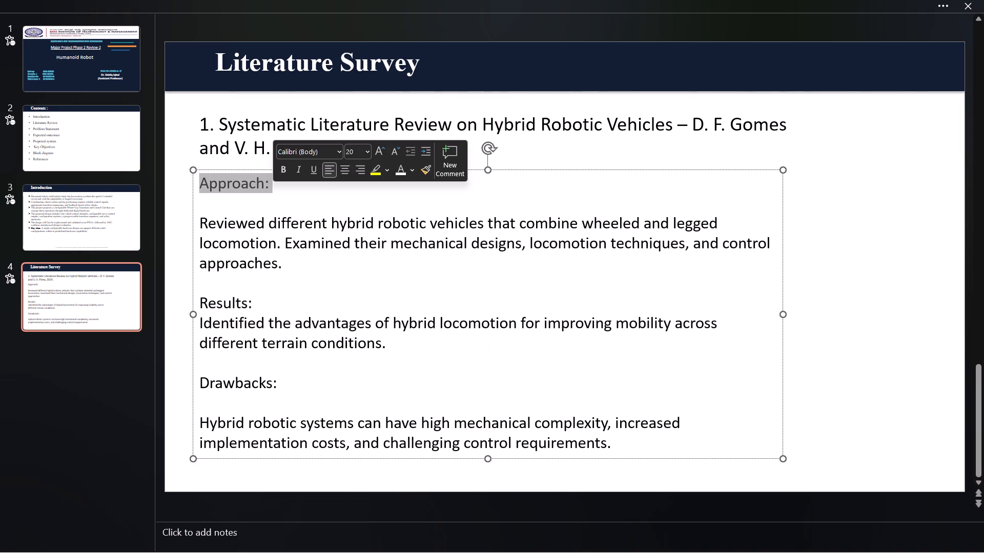
drag(240, 192, 226, 194)
key(ctrl+b)
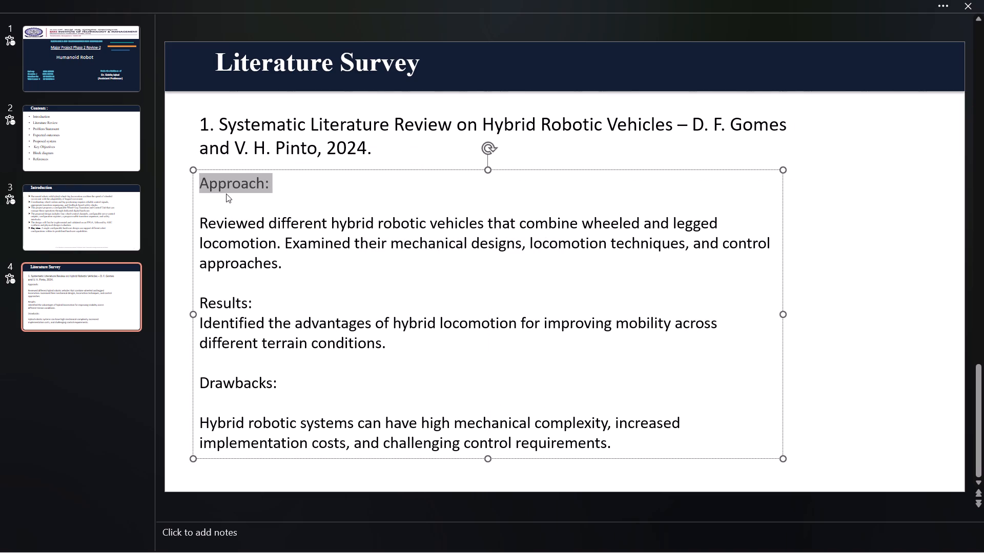
drag(260, 306, 195, 306)
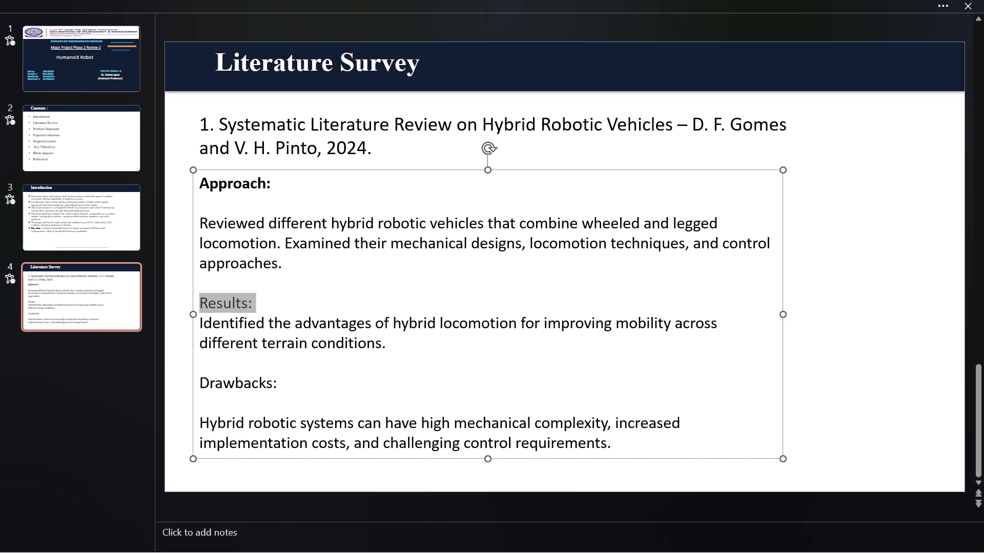
key(ctrl+b)
drag(282, 379, 279, 384)
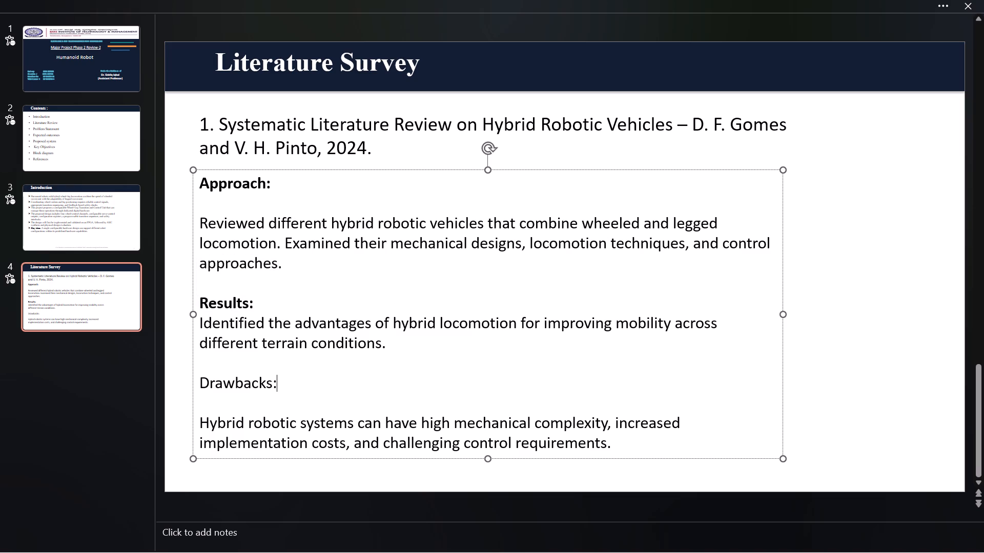
drag(279, 384, 217, 385)
key(ctrl+b)
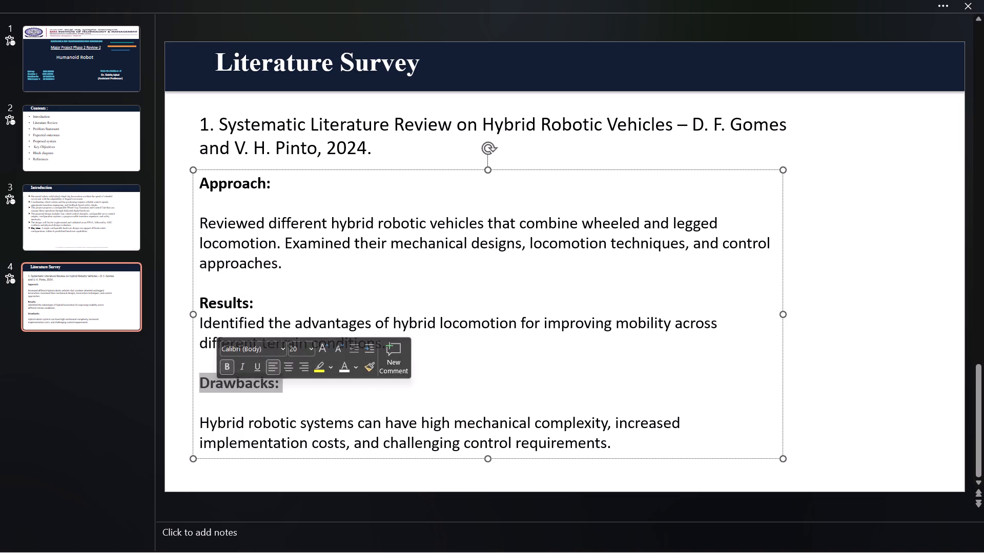
Remove the blank lines directly below the Drawbacks and Approach labels.
click(364, 395)
key(BackSpace)
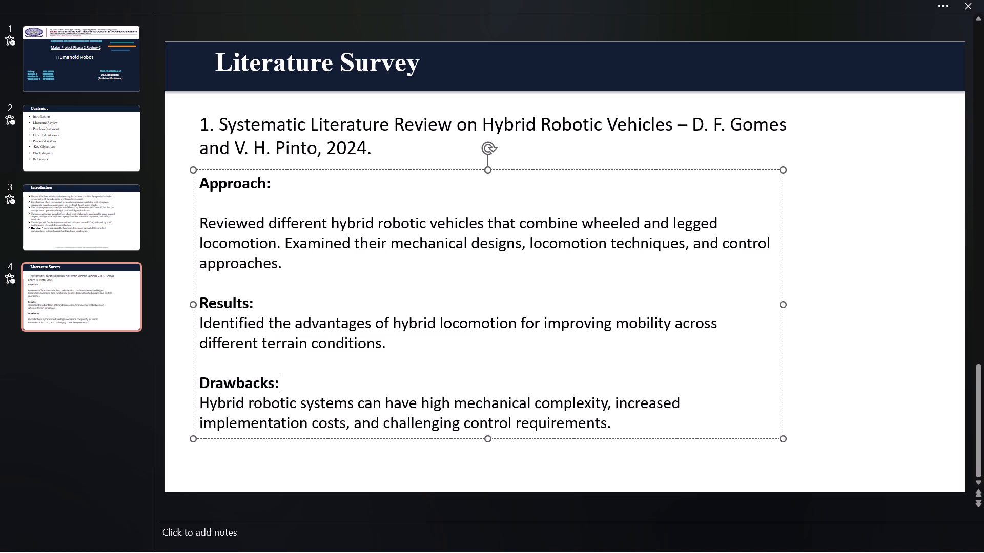
click(219, 204)
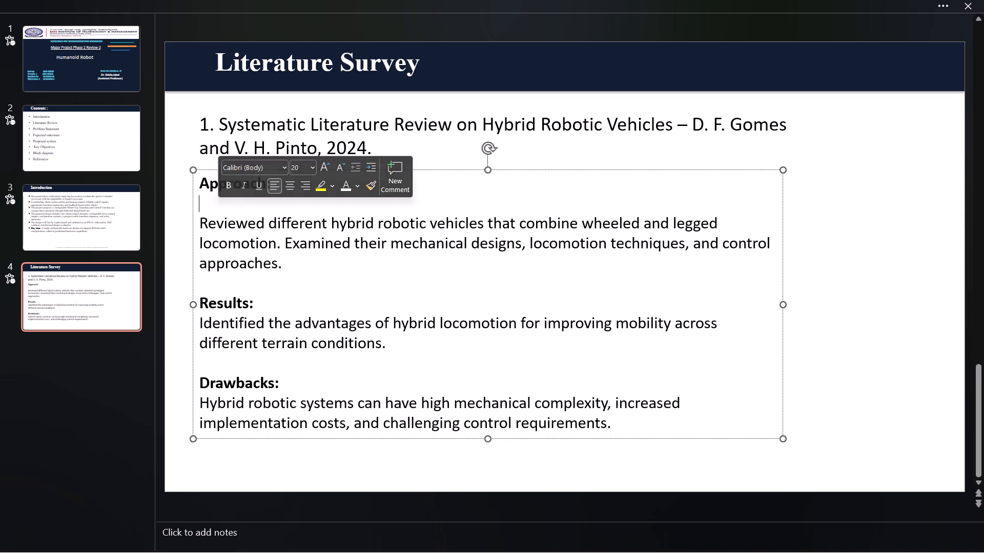
key(BackSpace)
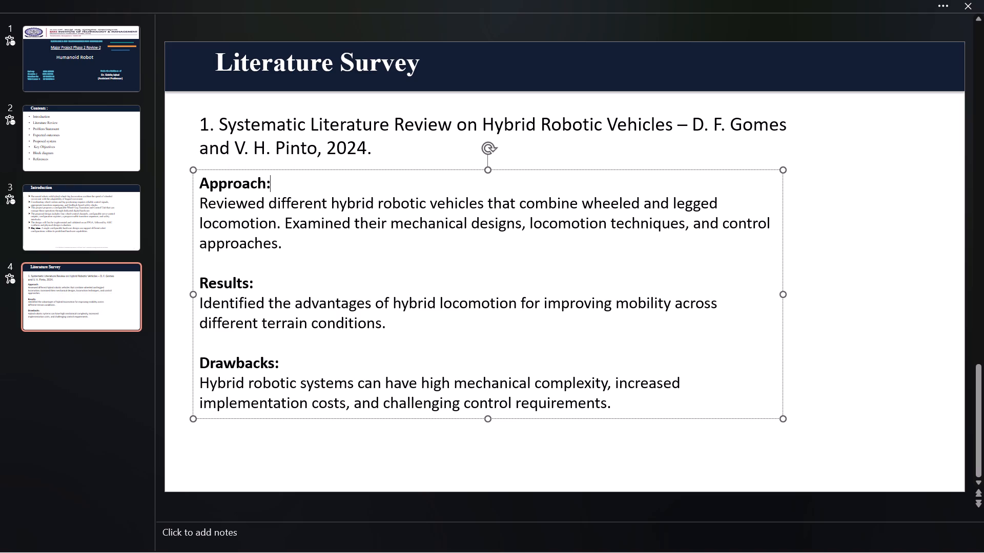
click(845, 379)
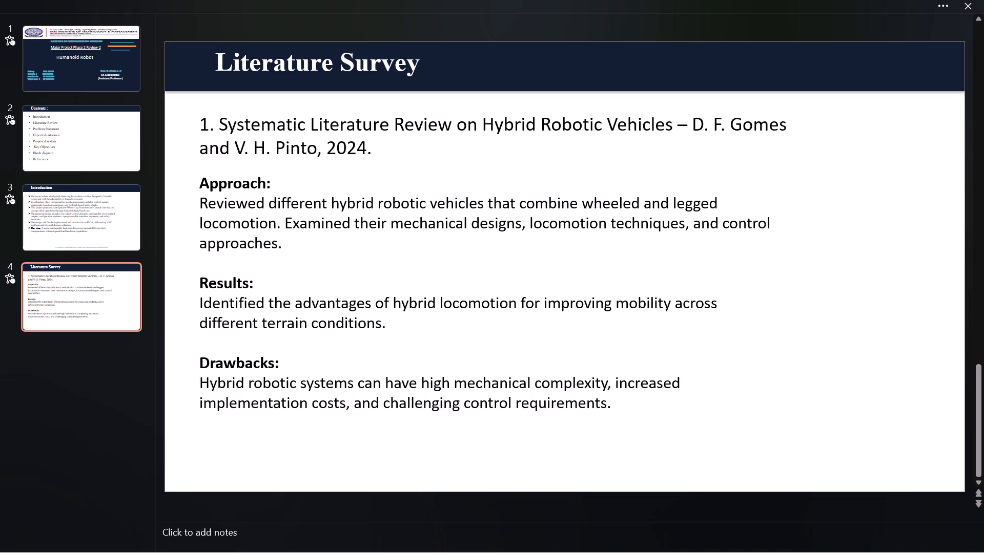
Make the whole entry 1 paper heading bold.
click(357, 144)
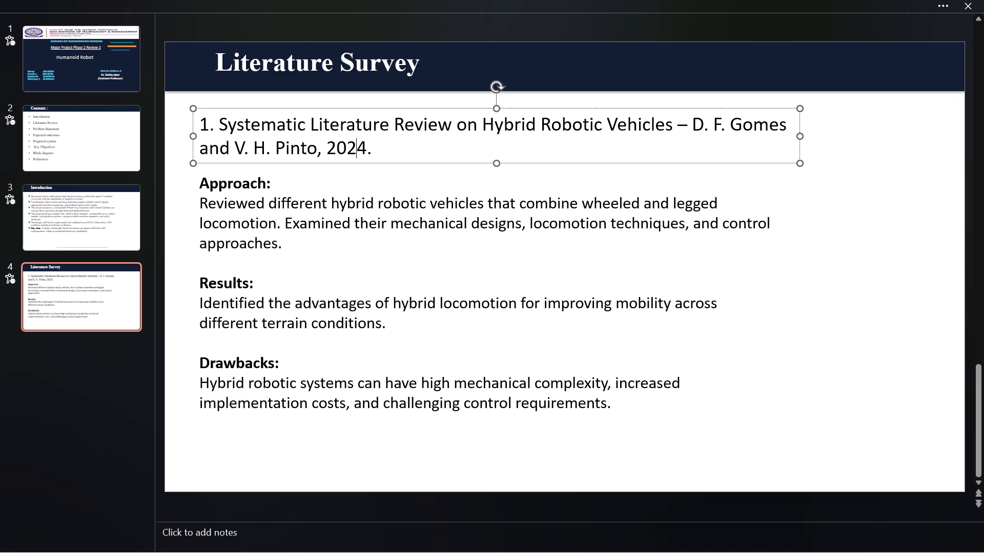
key(ctrl+a)
key(ctrl+b)
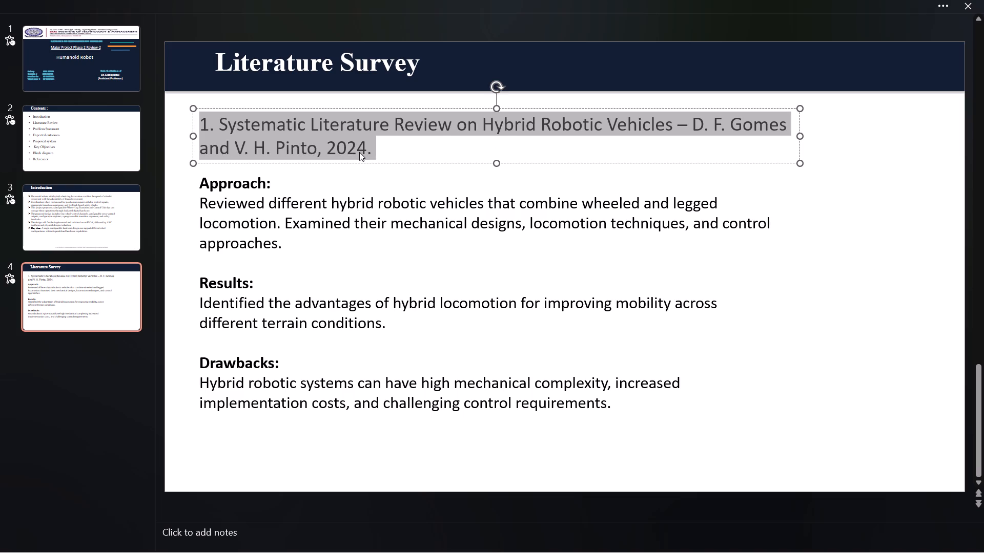
click(753, 296)
drag(893, 355, 891, 350)
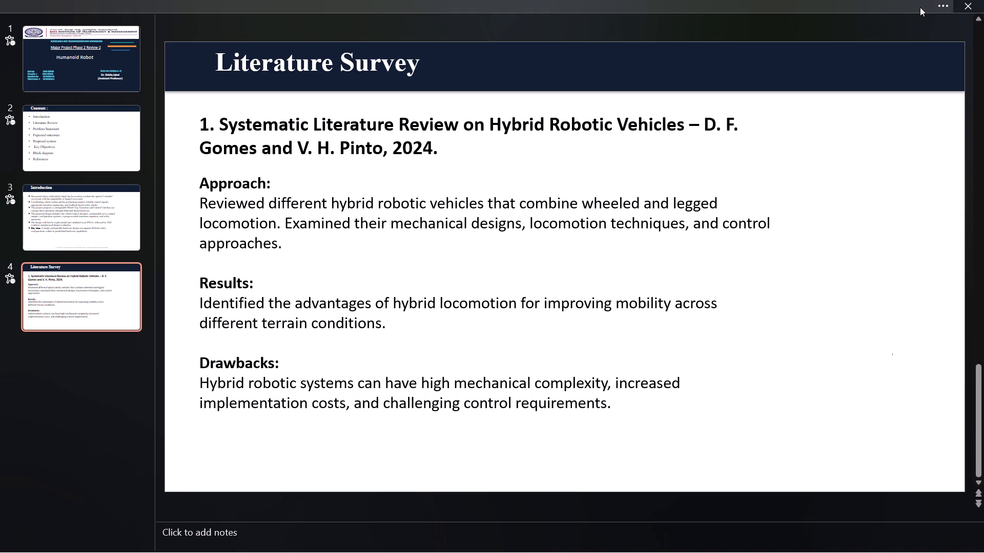
Add a new blank slide after slide 4.
click(941, 3)
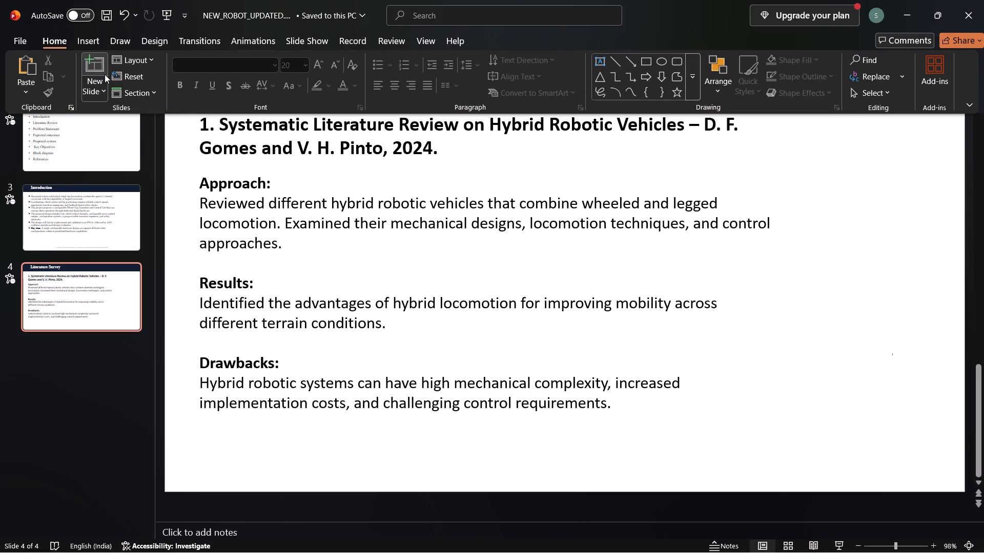
click(92, 71)
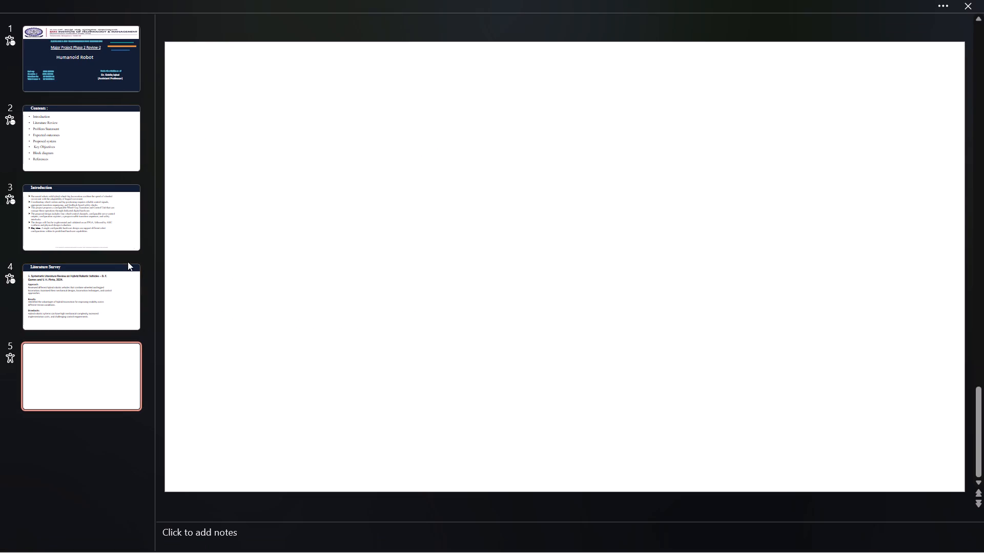
Copy the navy header bar from the Literature Survey slide onto blank slide 5.
drag(102, 295, 102, 302)
click(121, 298)
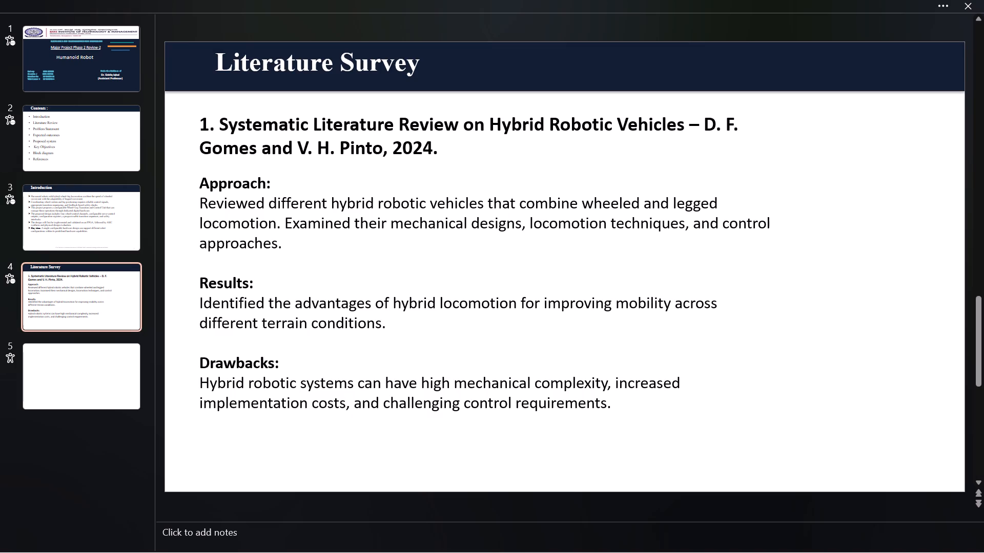
click(532, 70)
drag(730, 64, 730, 69)
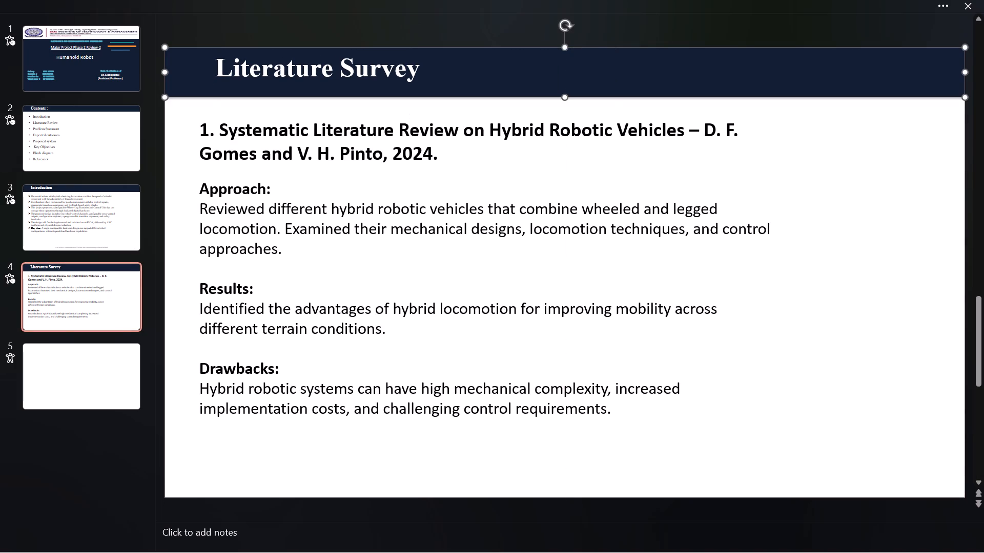
key(ctrl+c)
click(86, 376)
key(ctrl+v)
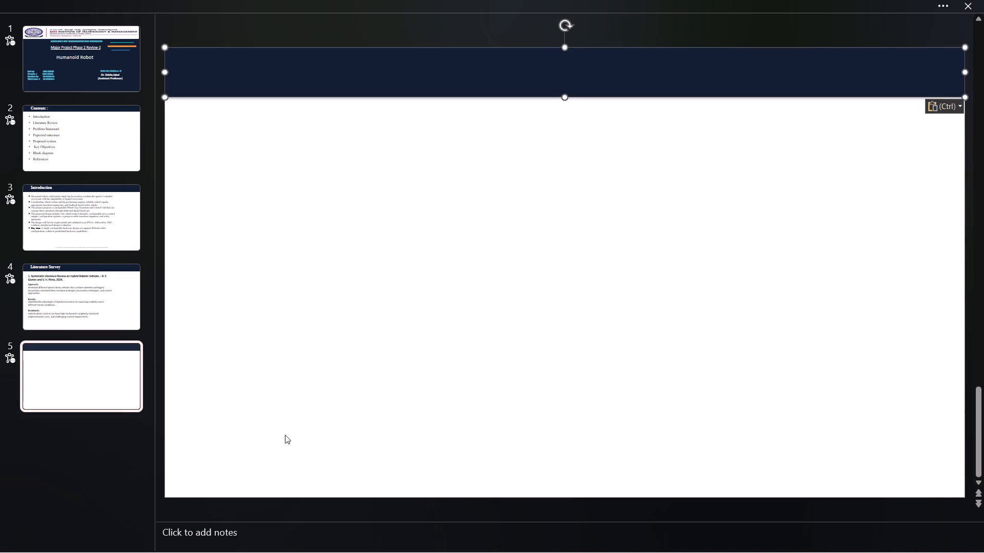
click(381, 389)
Copy the Literature Survey title text from slide 4 onto slide 5 and place it inside the navy header bar.
click(64, 314)
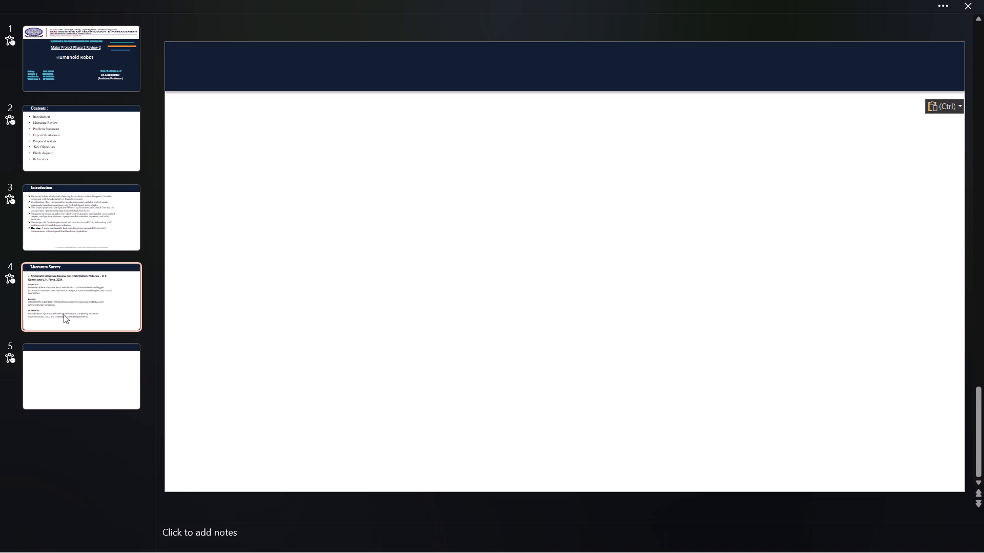
click(339, 70)
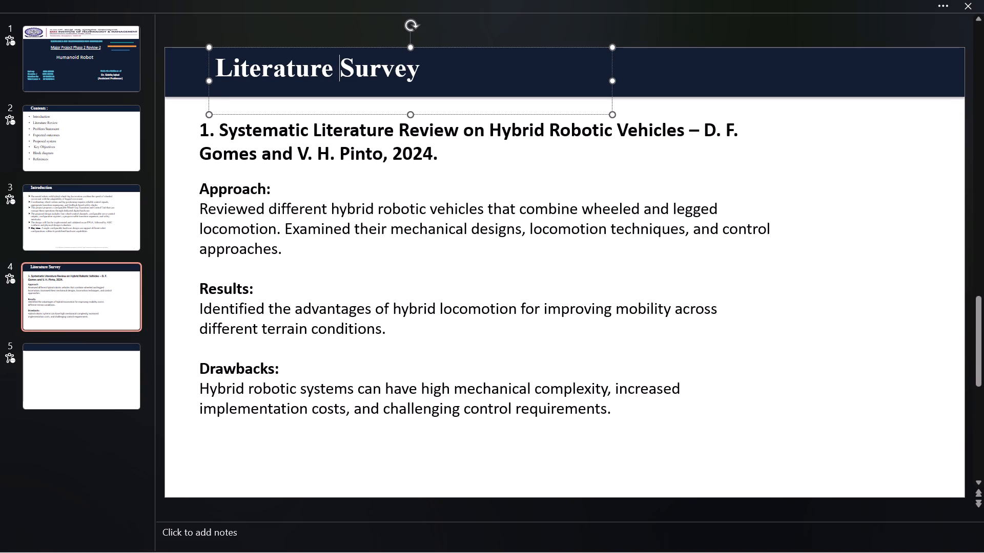
key(ctrl+a)
key(ctrl+c)
click(81, 409)
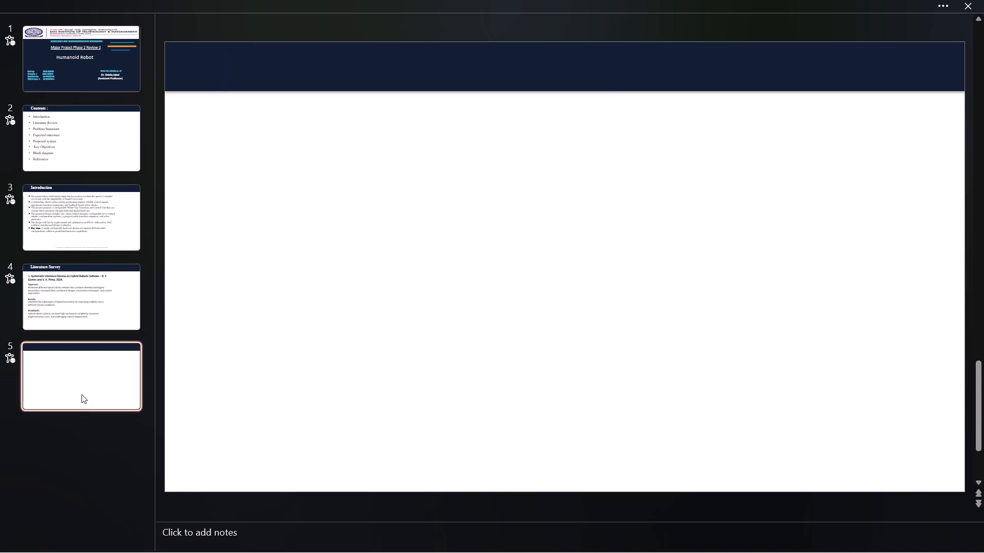
key(ctrl+v)
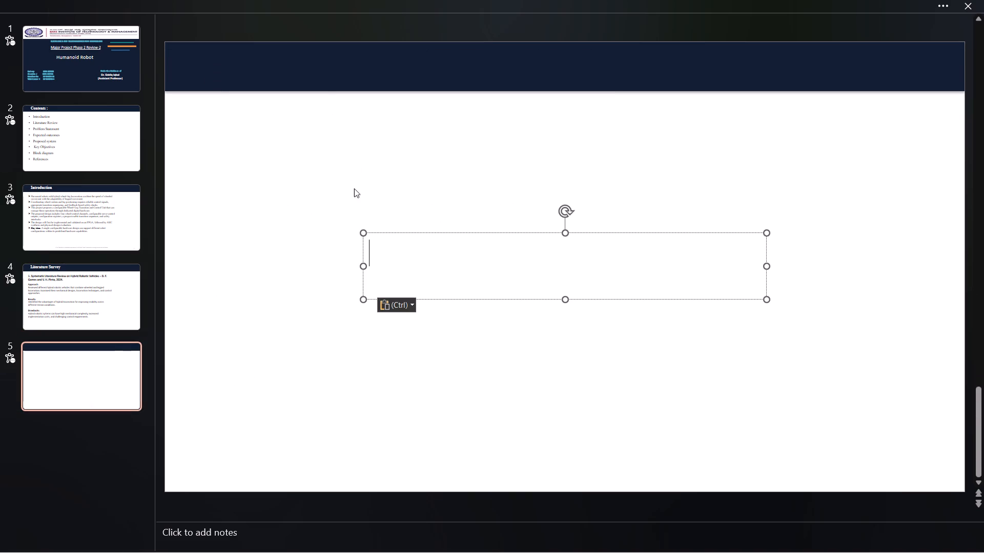
drag(458, 298, 440, 252)
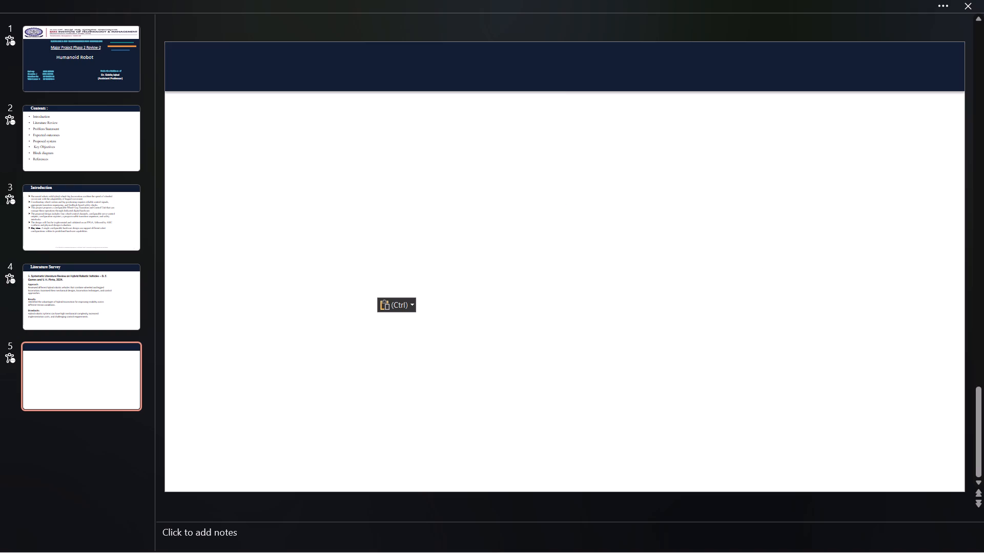
drag(440, 252, 306, 110)
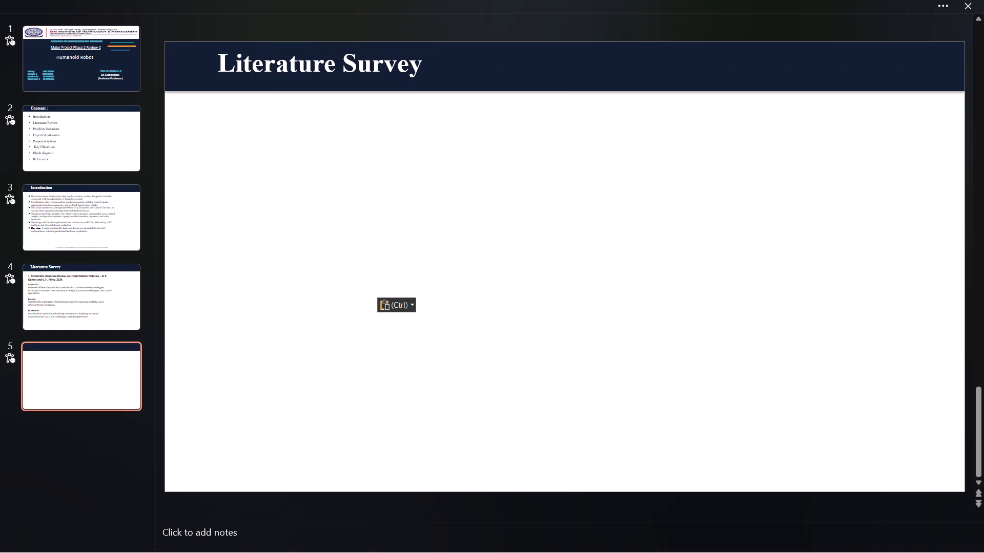
drag(306, 110, 303, 110)
click(423, 76)
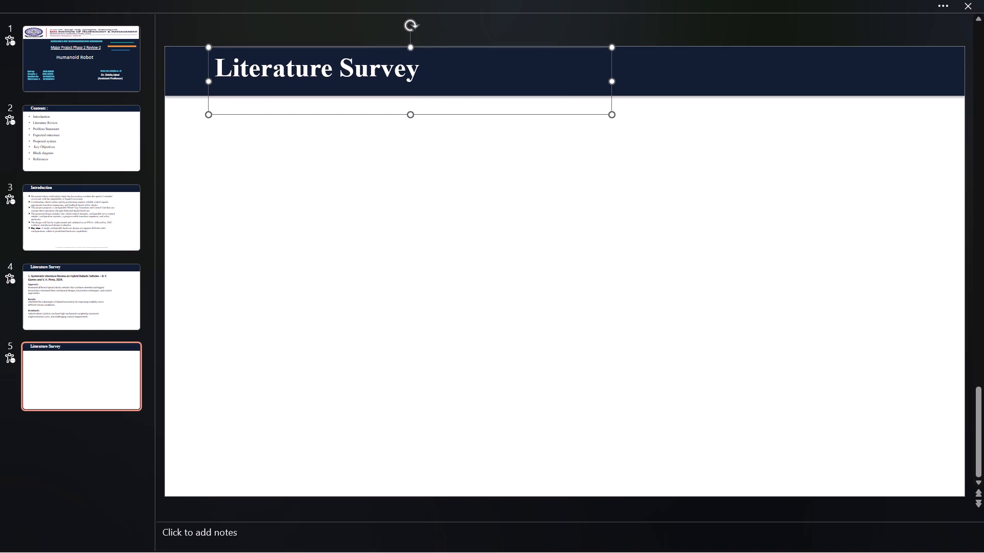
click(411, 69)
key(ctrl+a)
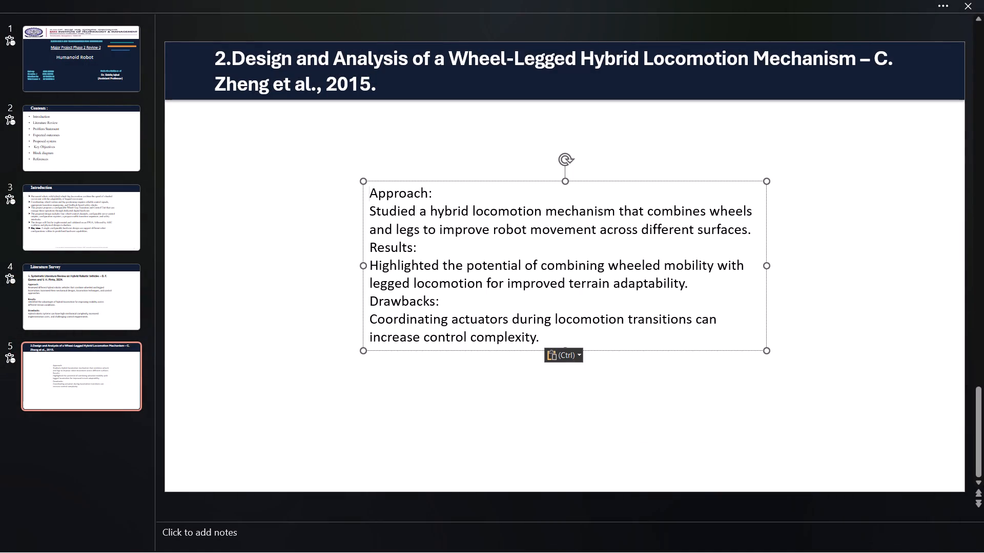
Move slide 5's Approach, Results and Drawbacks text box up below the header, aligning its left edge with the paper heading.
drag(475, 348, 312, 286)
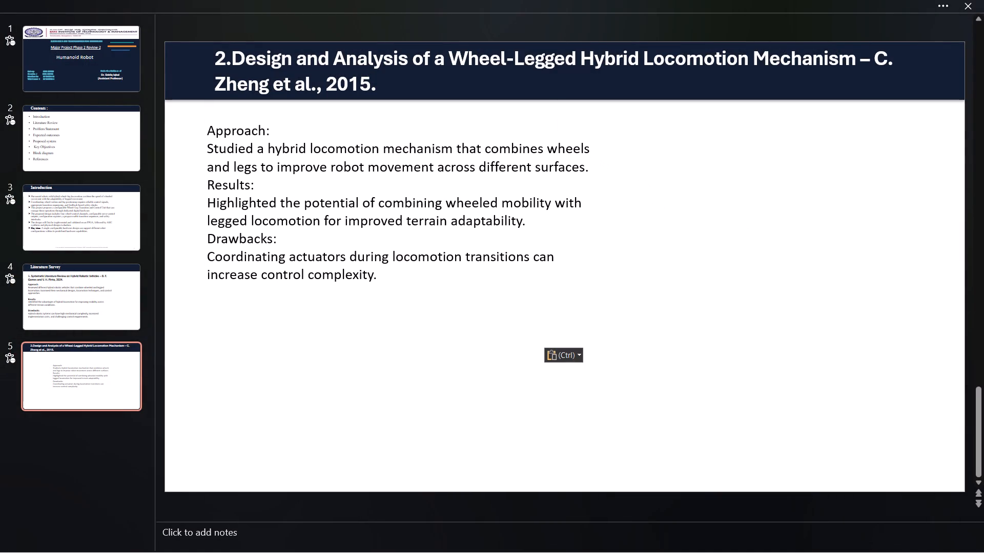
drag(312, 286, 317, 303)
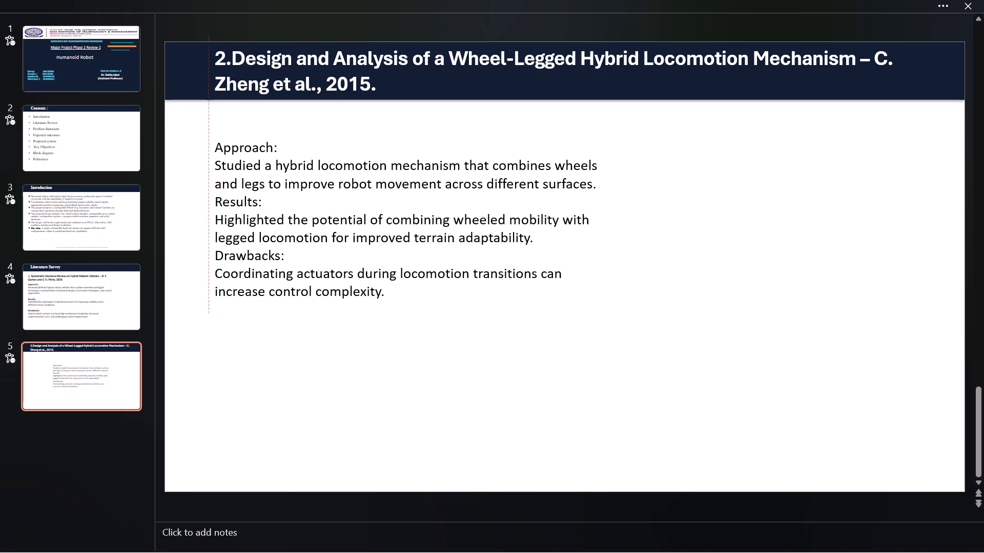
Set all the Approach, Results and Drawbacks text on slide 5 to font size 24.
click(389, 252)
key(ctrl+a)
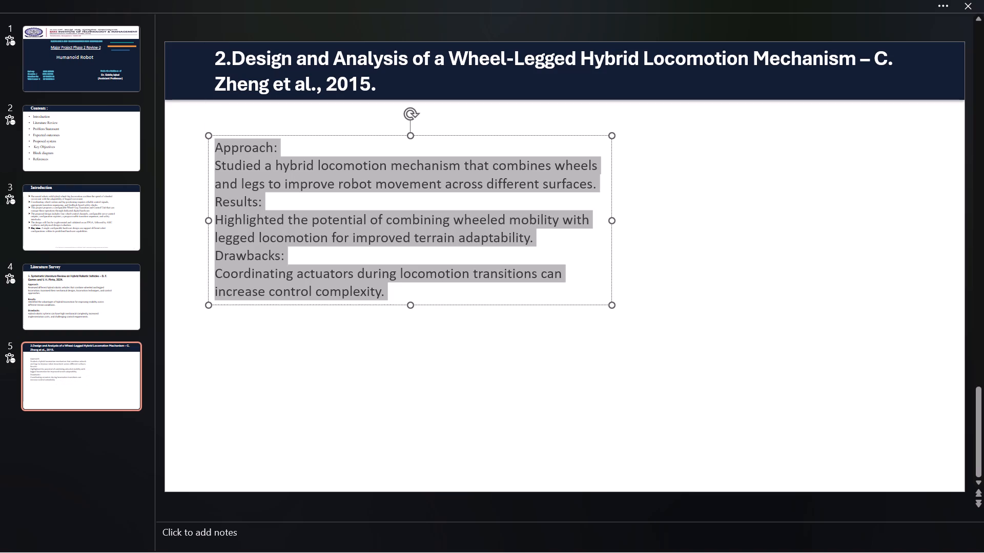
click(941, 9)
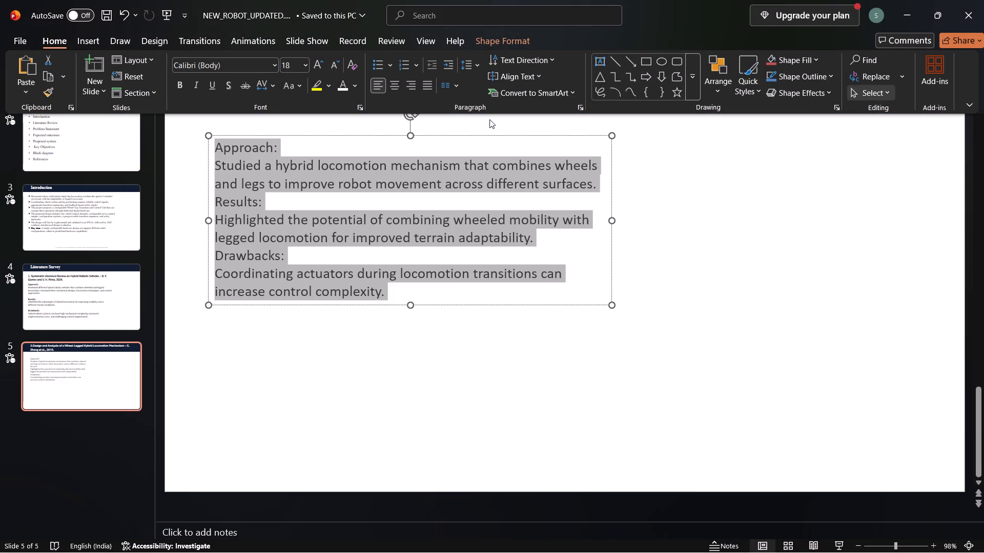
click(305, 65)
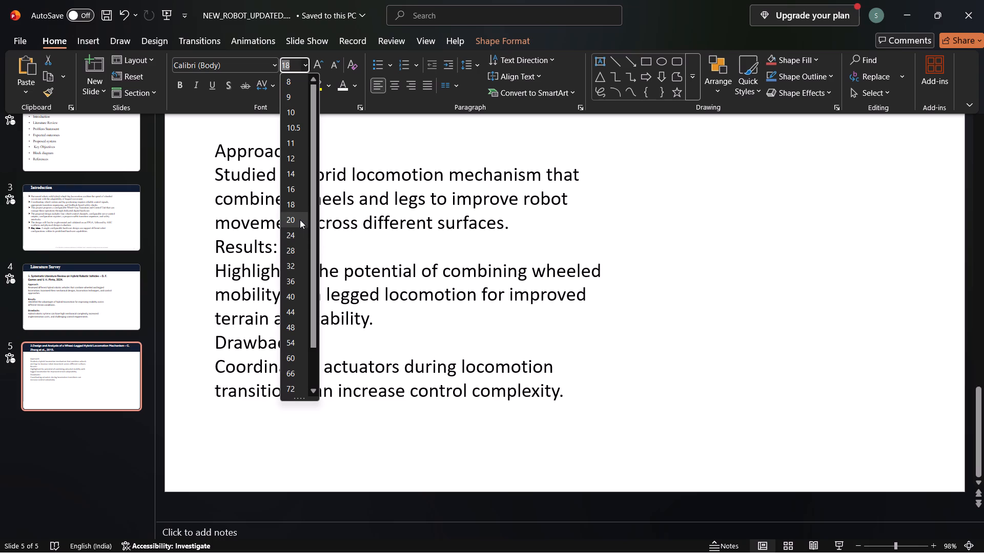
click(300, 233)
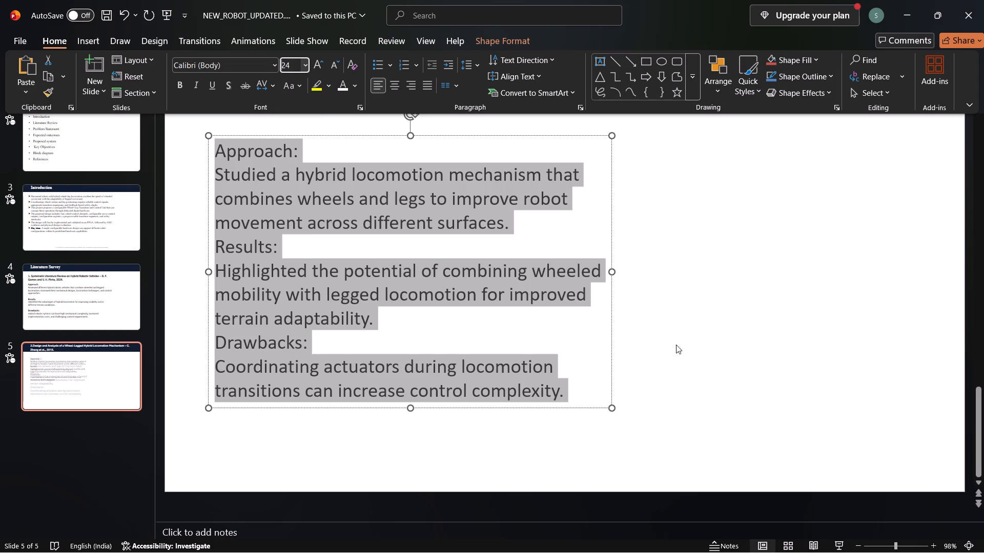
click(803, 318)
Widen slide 5's body text box rightward until the Results paragraph fits on two lines.
drag(738, 317, 742, 323)
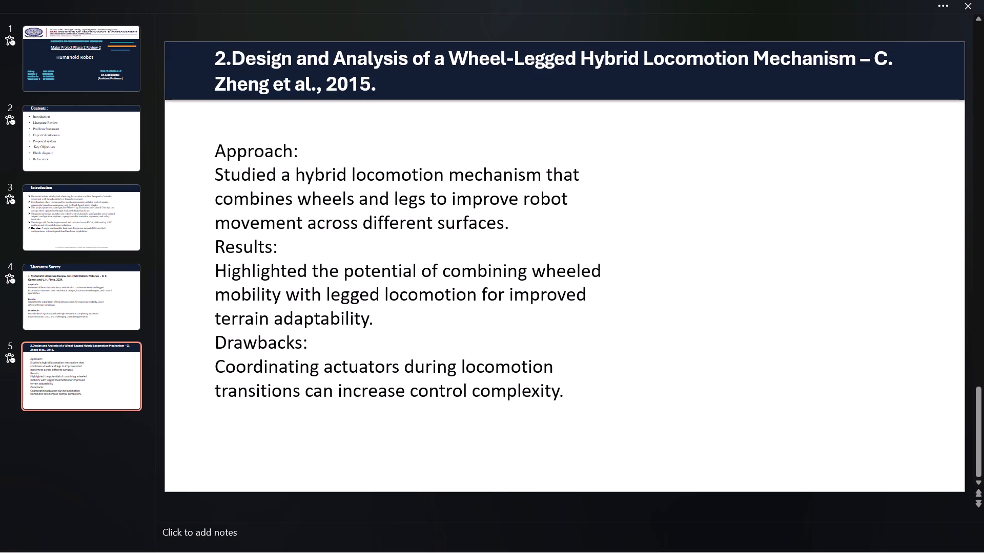
click(706, 355)
click(659, 297)
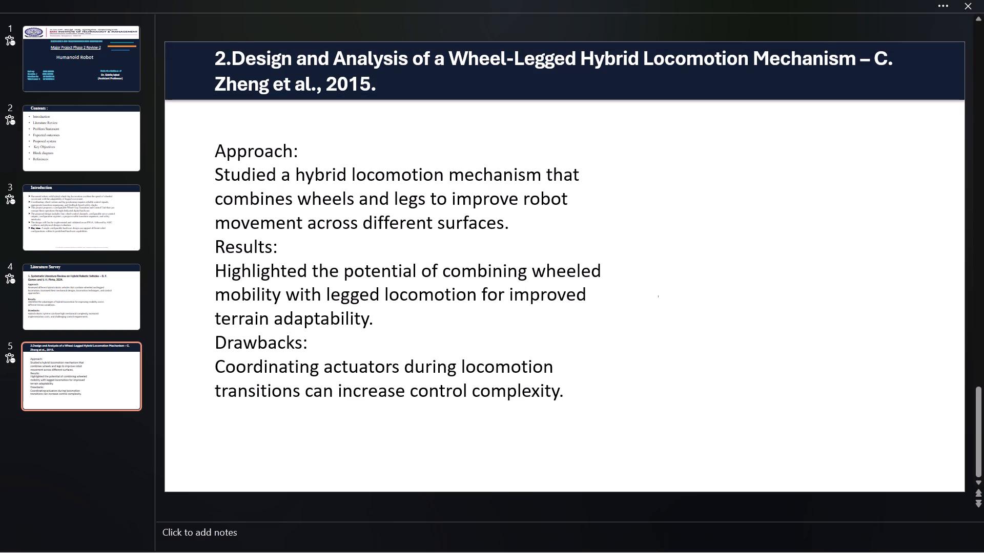
click(610, 247)
drag(612, 269, 660, 269)
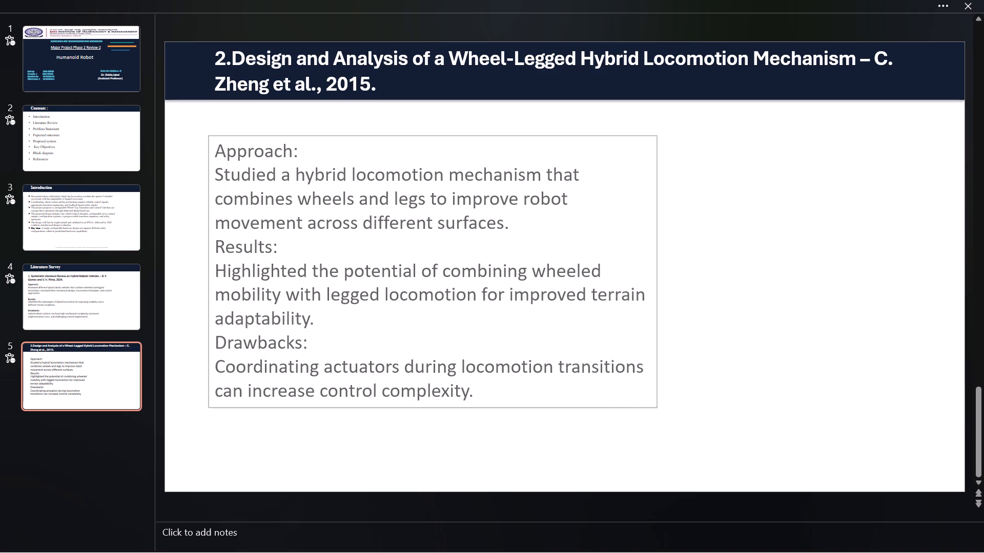
drag(660, 269, 720, 300)
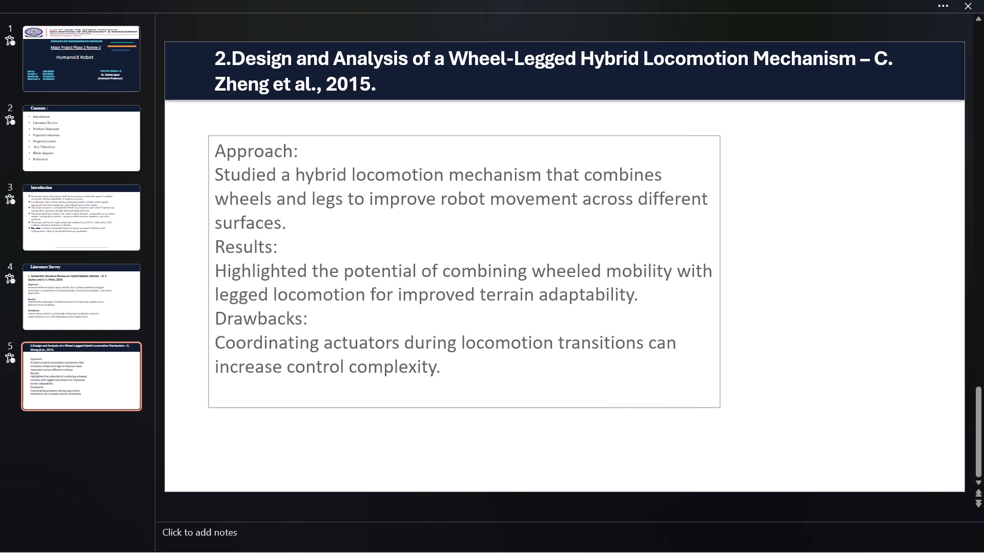
Narrow slide 5's body text box slightly and insert blank lines above the "Results:" heading and below the "Drawbacks:" heading.
drag(720, 300, 715, 302)
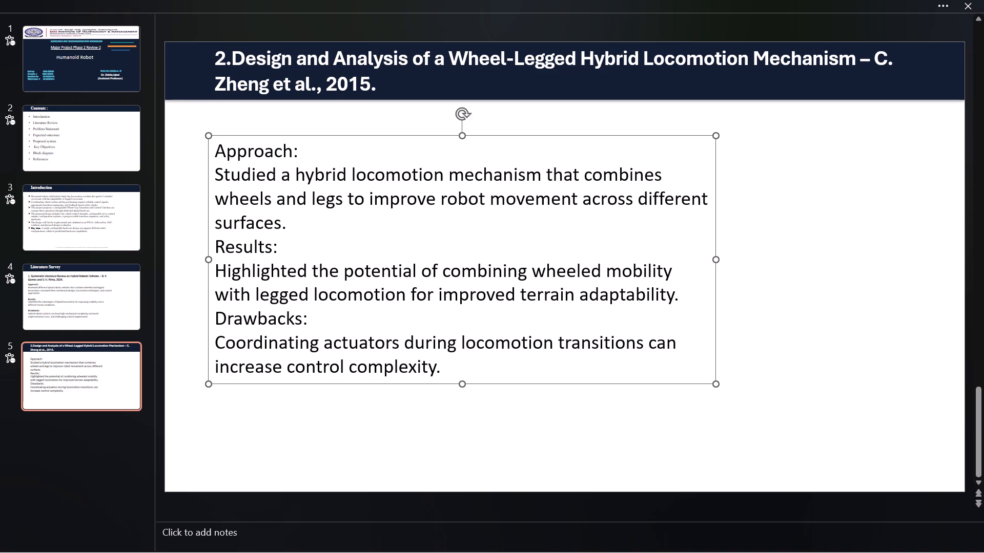
click(311, 215)
key(Return)
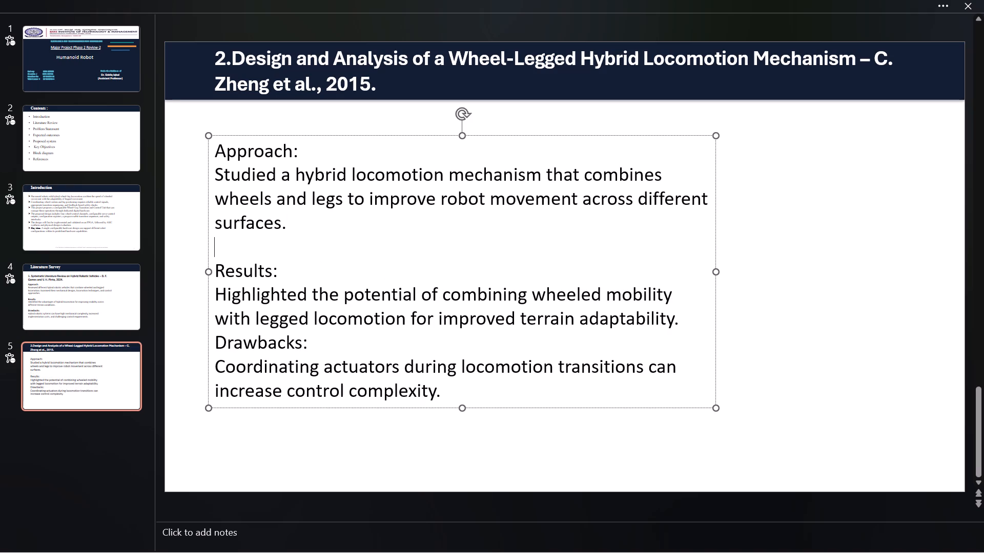
click(387, 335)
key(Return)
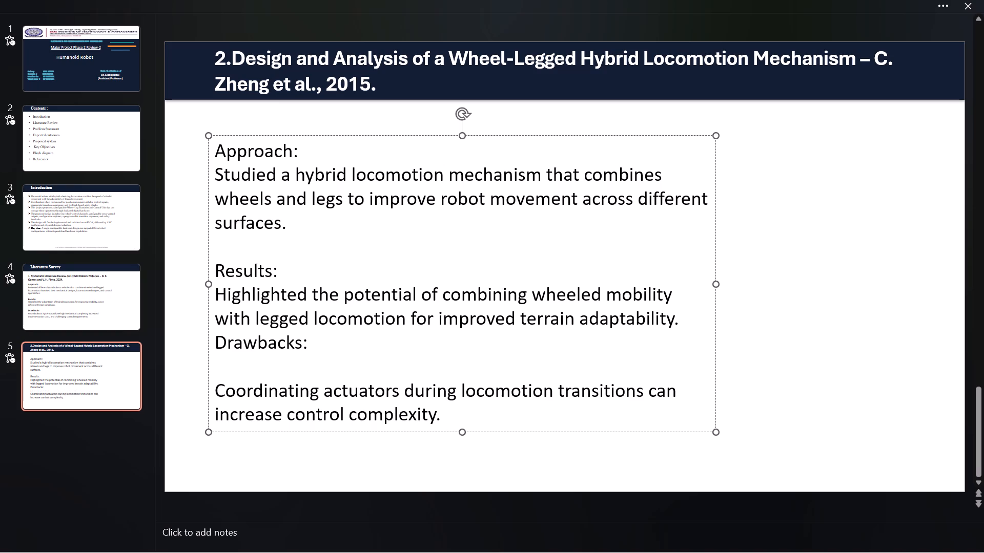
click(832, 312)
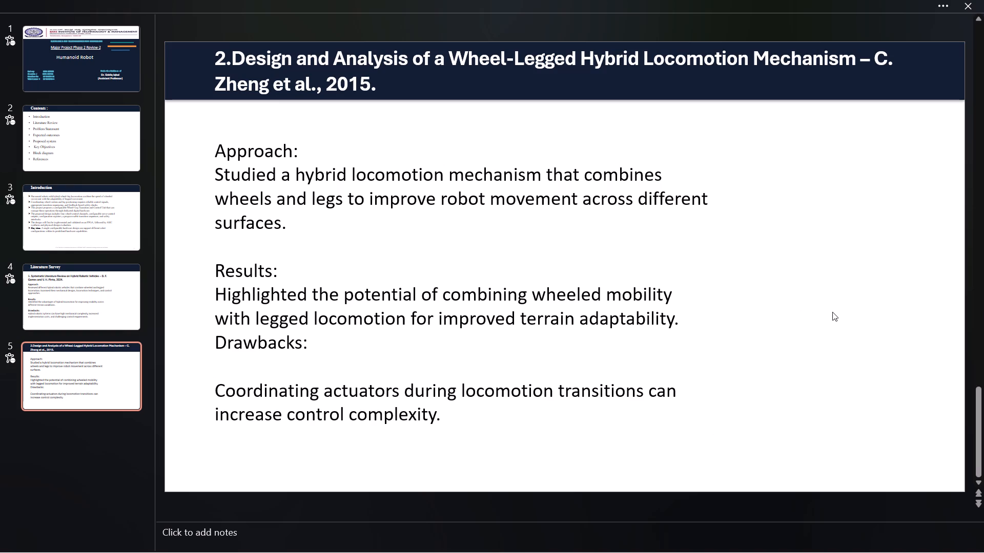
Check the layout of the Literature Survey slide and set all of slide 5's body text to font size 20.
click(98, 288)
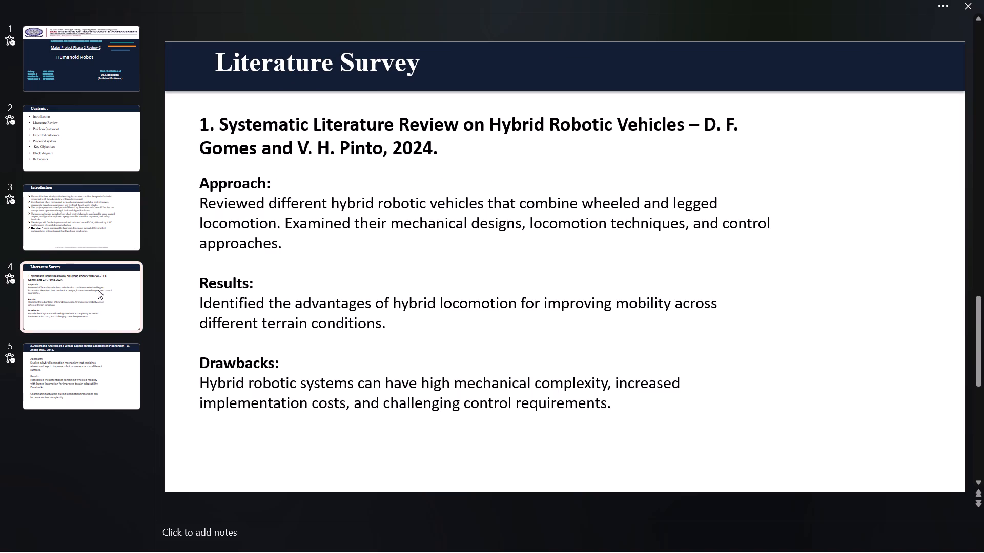
click(97, 361)
click(132, 304)
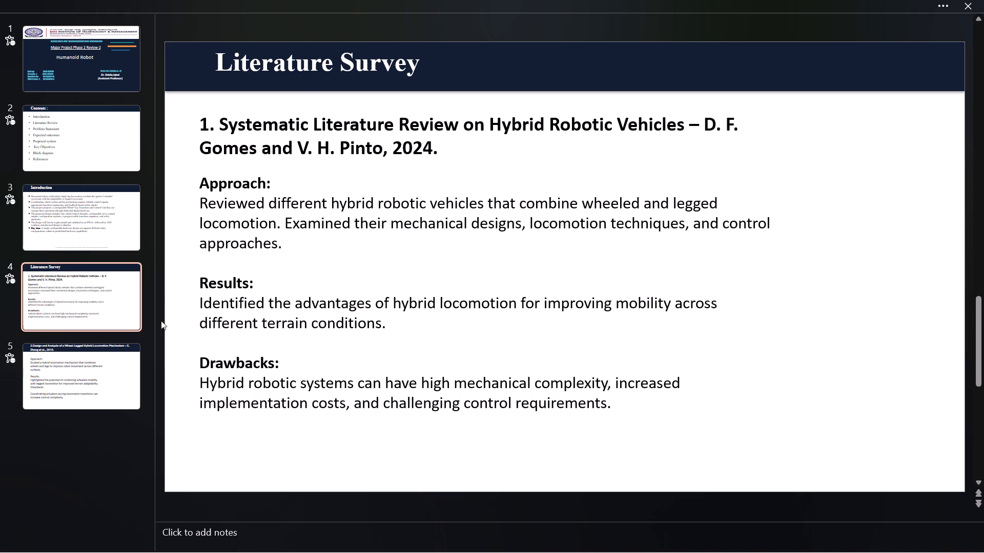
click(88, 371)
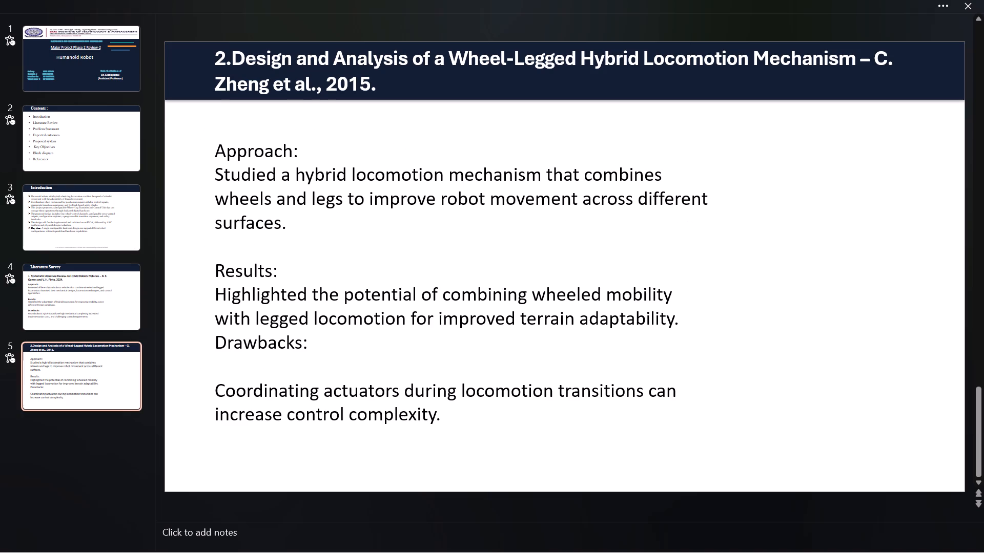
drag(217, 150, 487, 433)
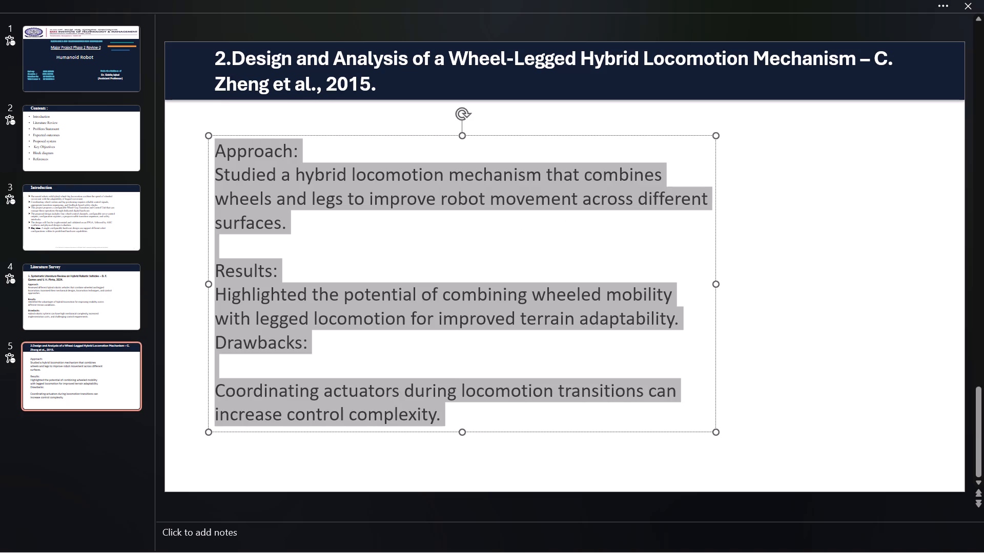
drag(487, 433, 491, 436)
click(941, 0)
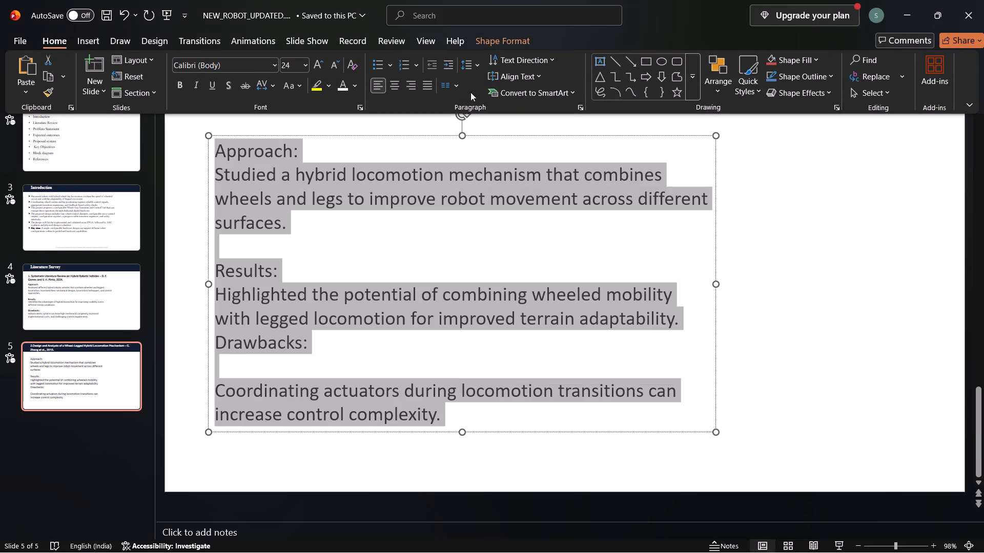
click(309, 63)
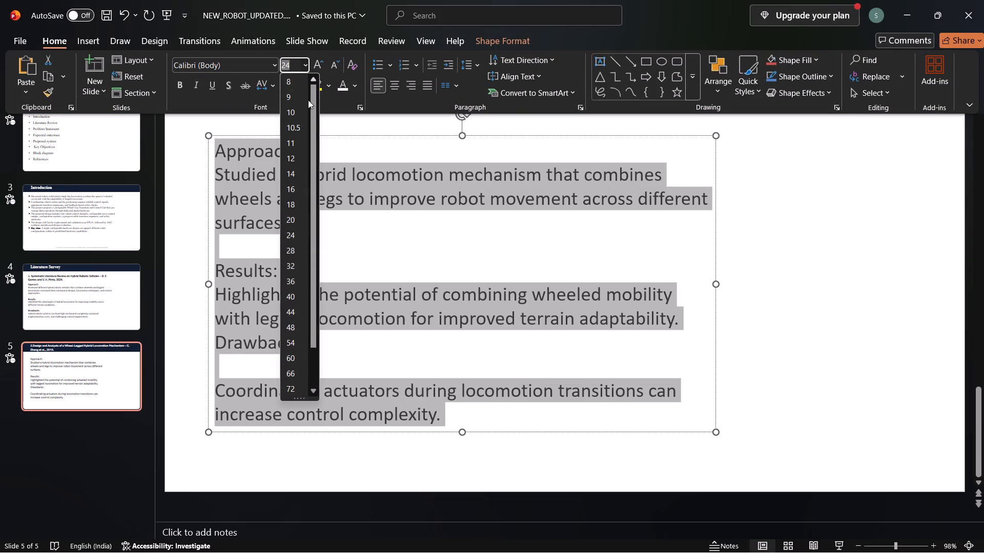
click(294, 221)
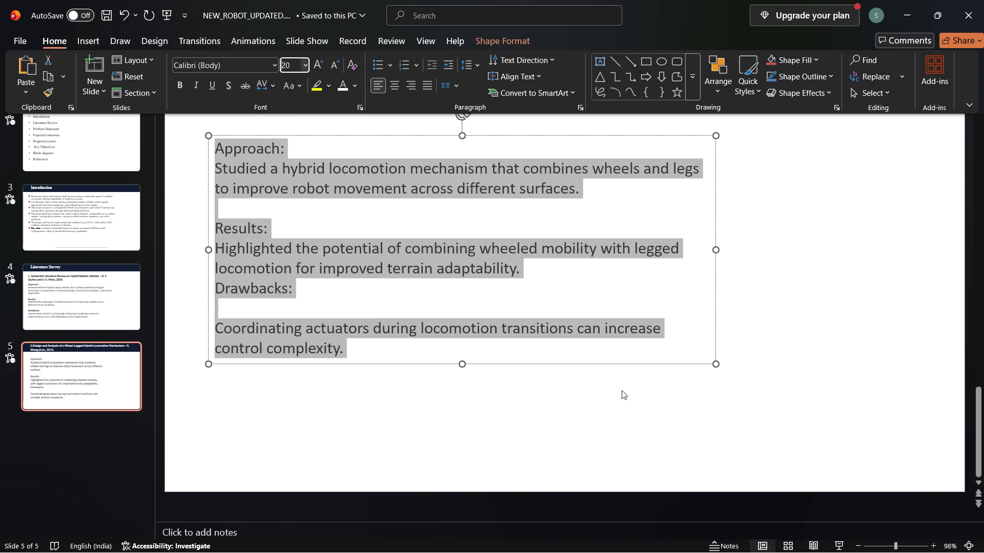
click(731, 407)
click(677, 413)
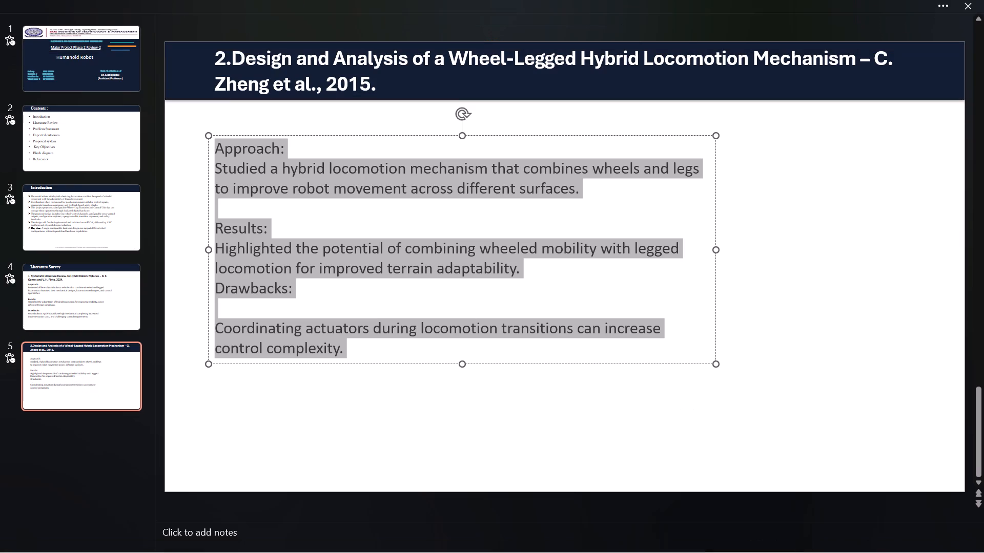
Make the "Approach:" and "Results:" headings bold in slide 5's body text.
drag(216, 141, 250, 146)
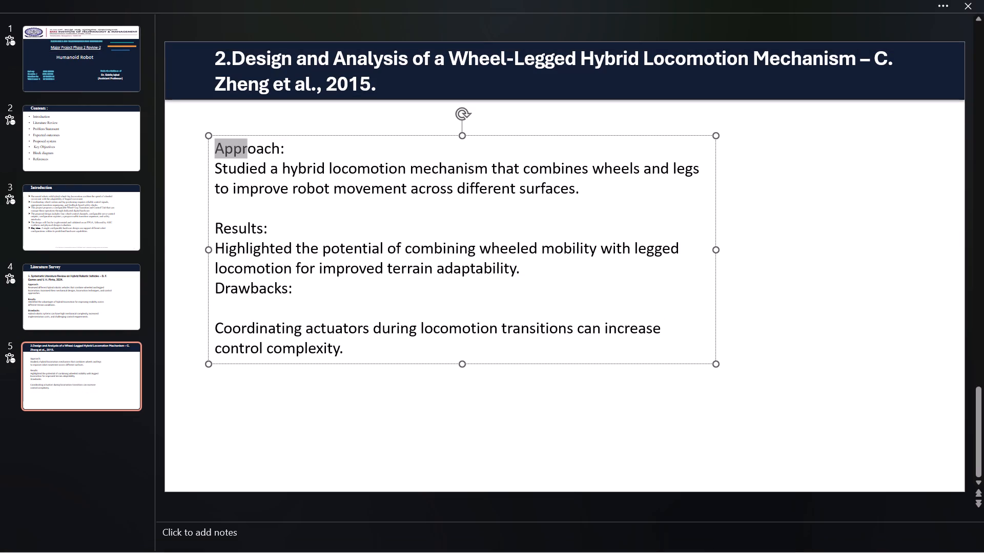
drag(250, 146, 299, 142)
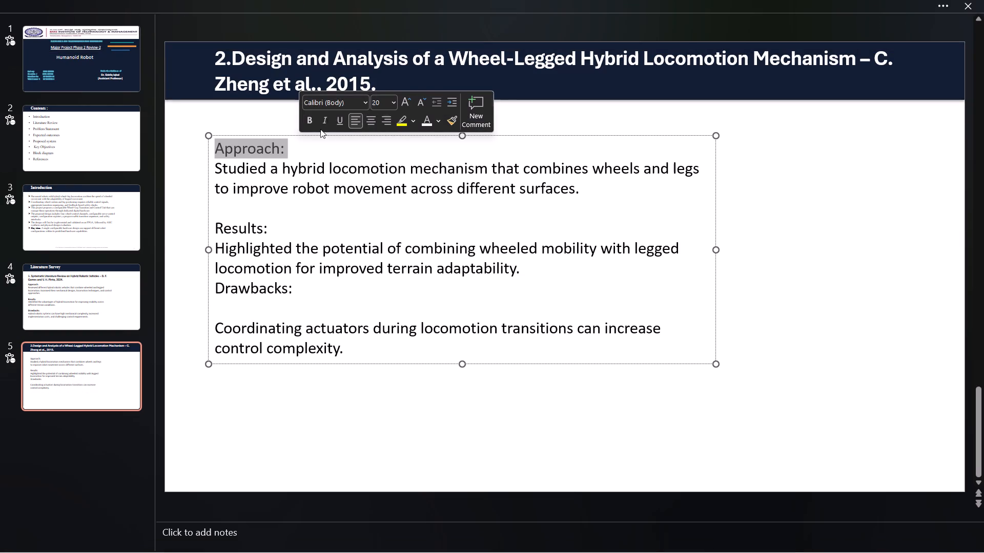
key(ctrl+b)
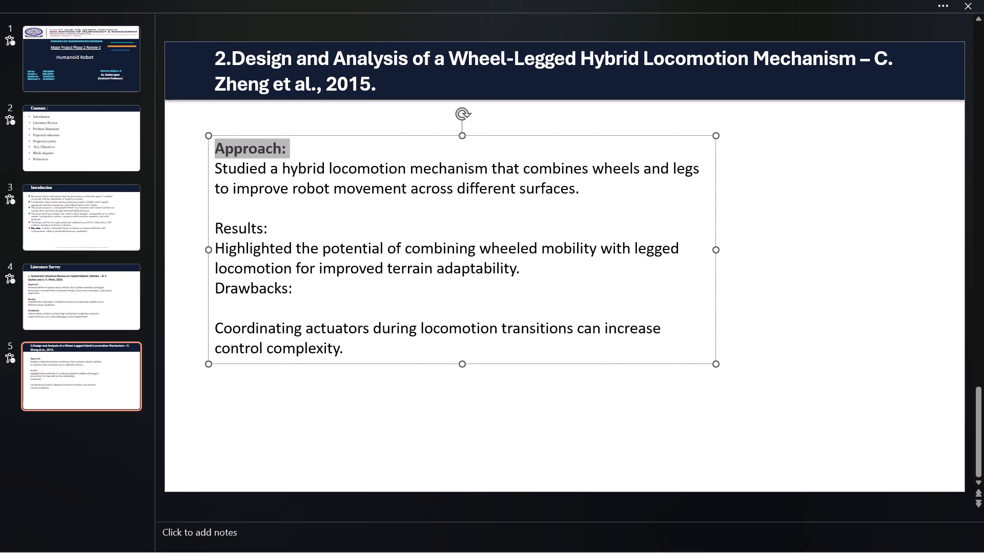
drag(216, 221, 283, 222)
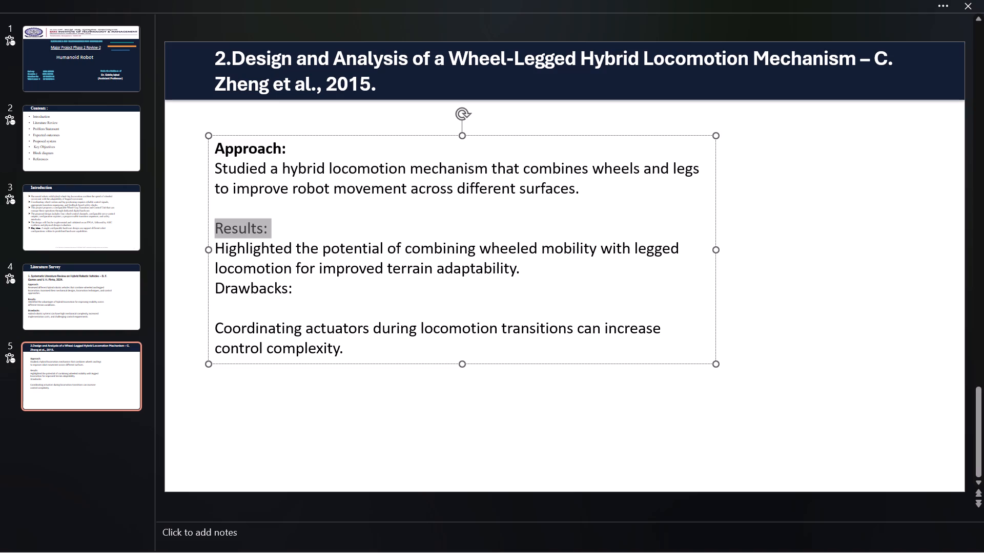
drag(283, 222, 290, 221)
key(ctrl+b)
Insert a blank line between the Results paragraph and the "Drawbacks:" heading on slide 5.
click(214, 289)
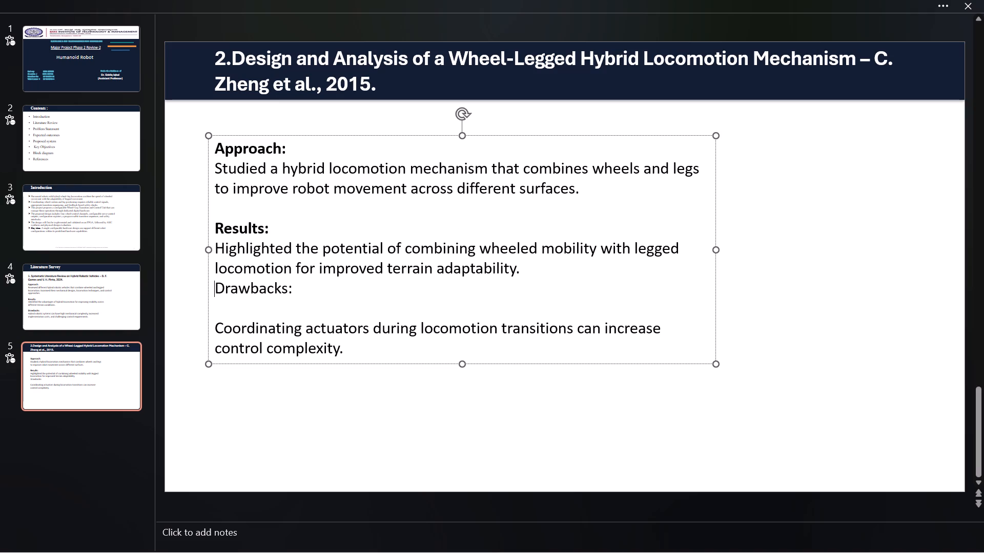
drag(204, 289, 215, 289)
click(533, 273)
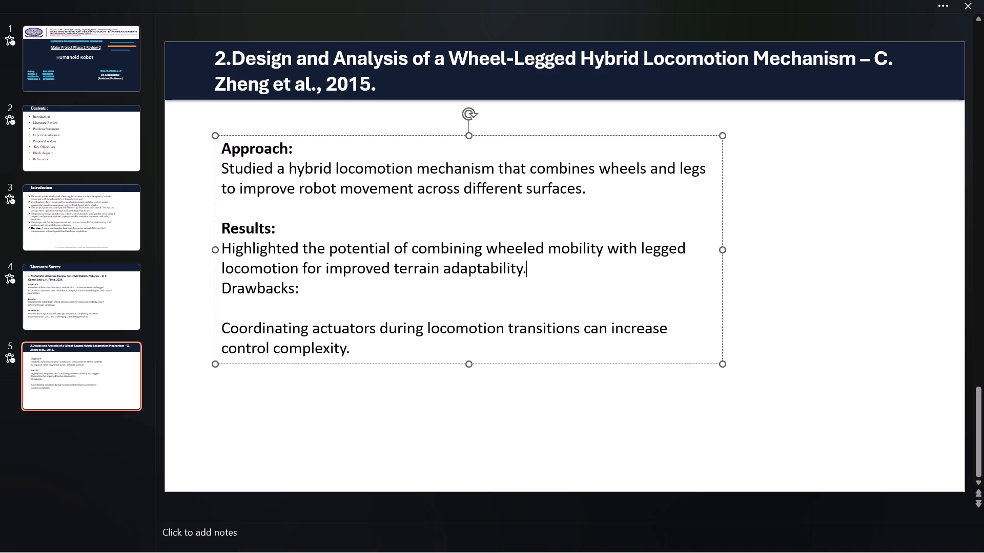
key(Return)
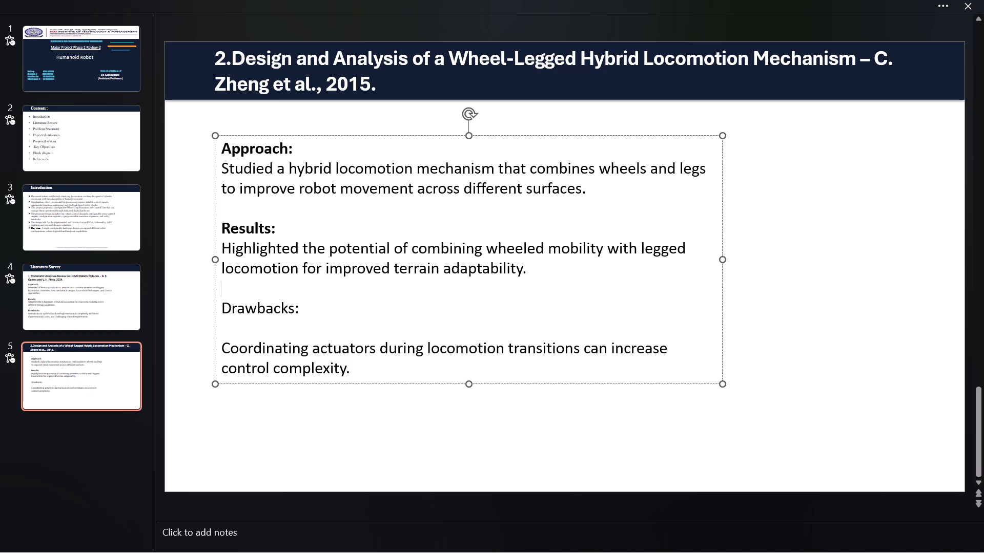
Make the "Drawbacks:" heading bold, keeping the body text box aligned with the slide title's left edge.
click(227, 310)
click(219, 310)
drag(219, 310, 225, 310)
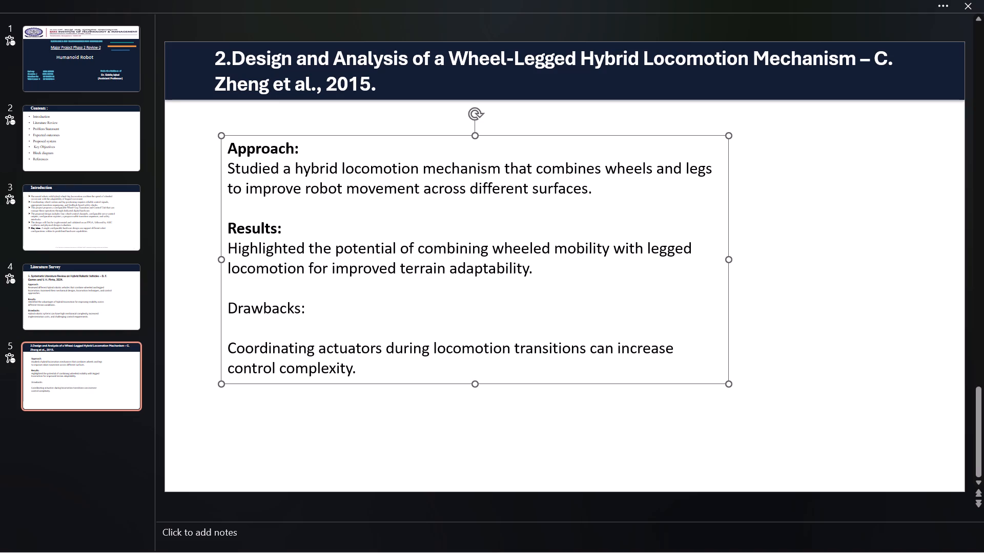
drag(225, 310, 213, 310)
click(310, 314)
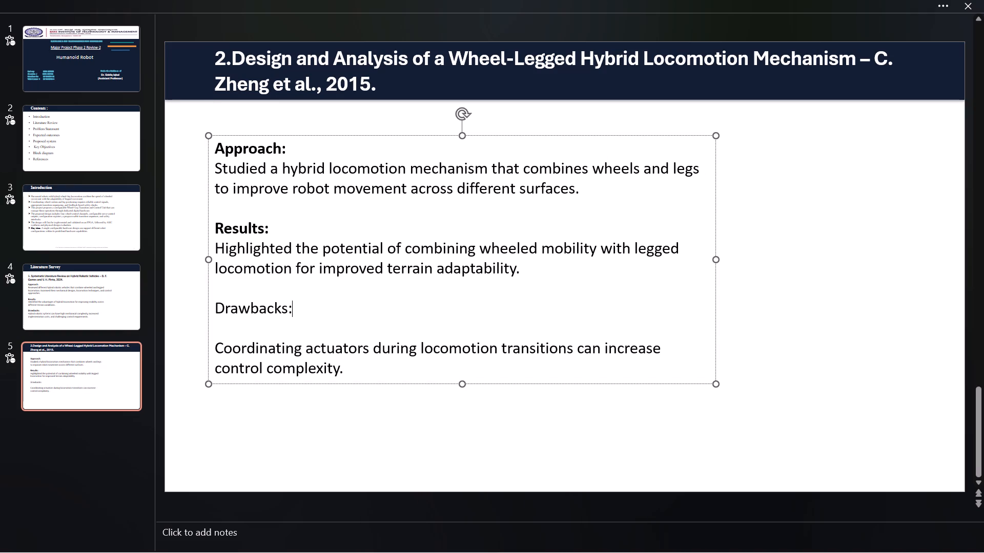
drag(307, 312, 251, 314)
key(ctrl+b)
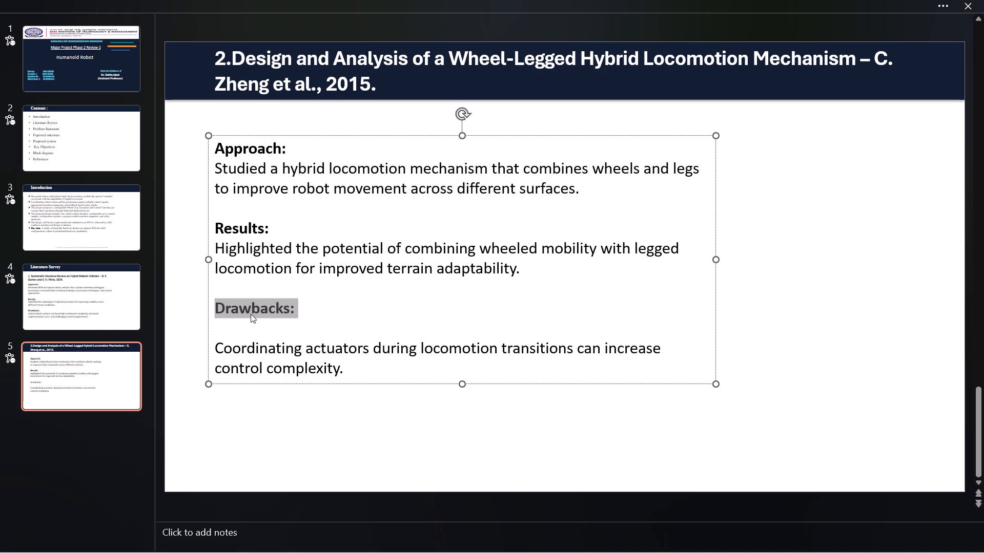
click(615, 307)
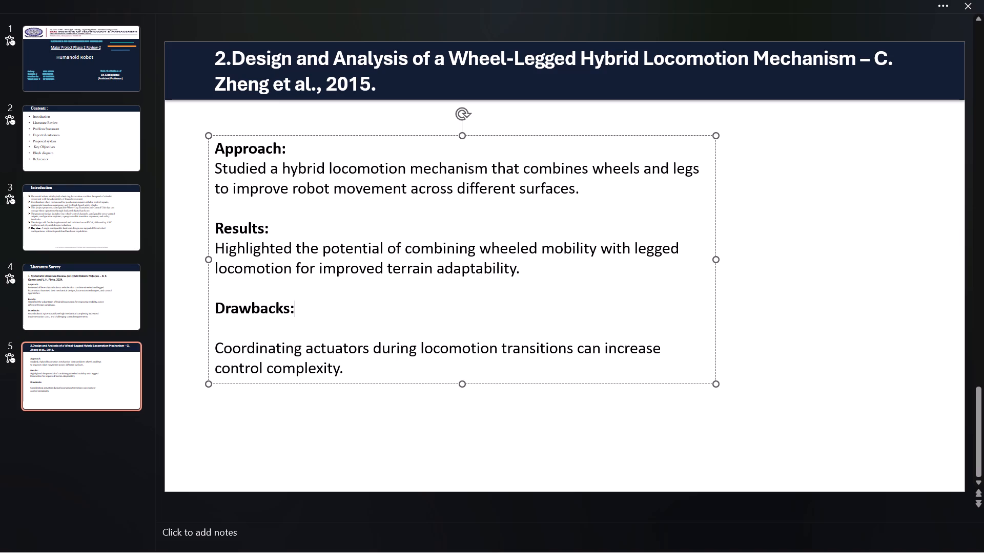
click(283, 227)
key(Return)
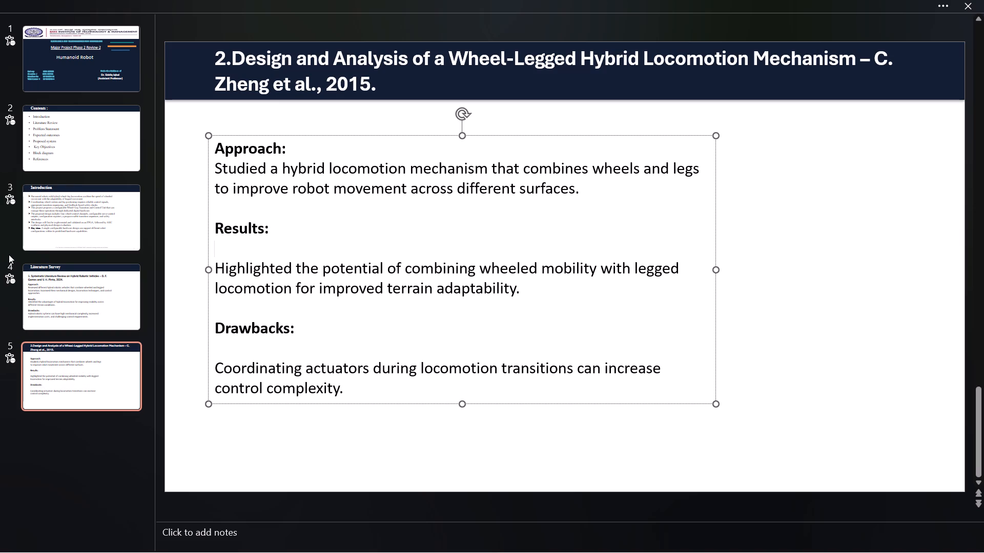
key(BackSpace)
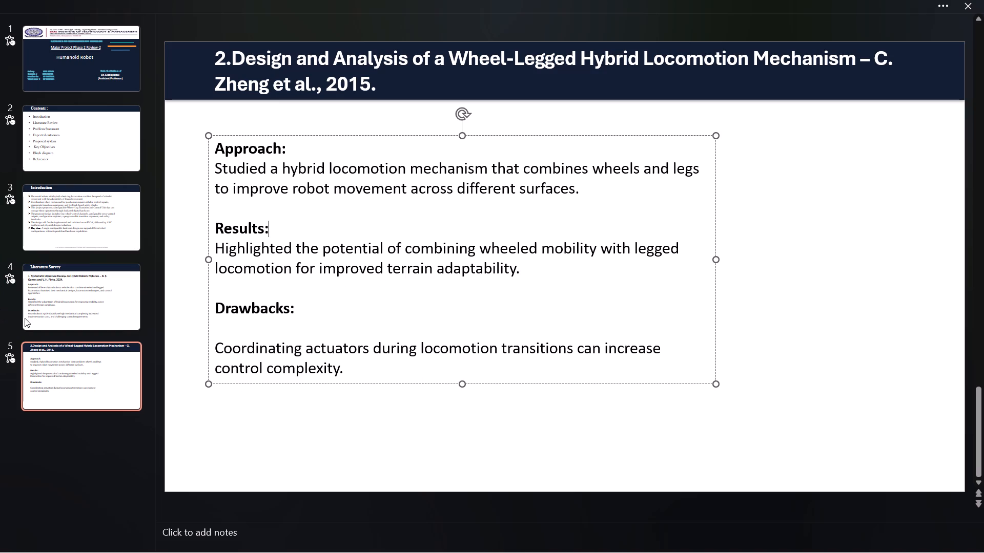
Delete the blank line between the "Drawbacks:" heading and its paragraph on slide 5.
click(216, 342)
key(BackSpace)
click(813, 397)
click(672, 336)
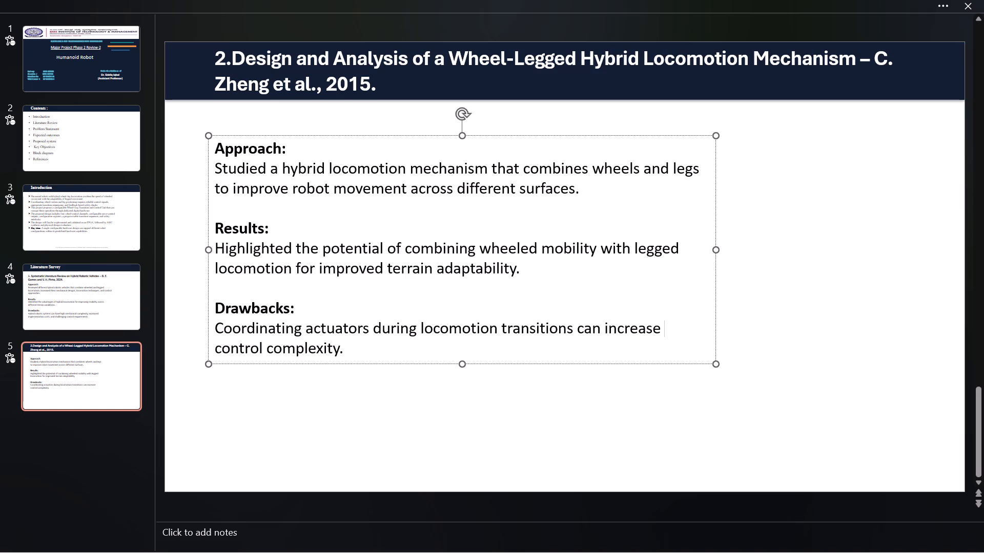
click(721, 443)
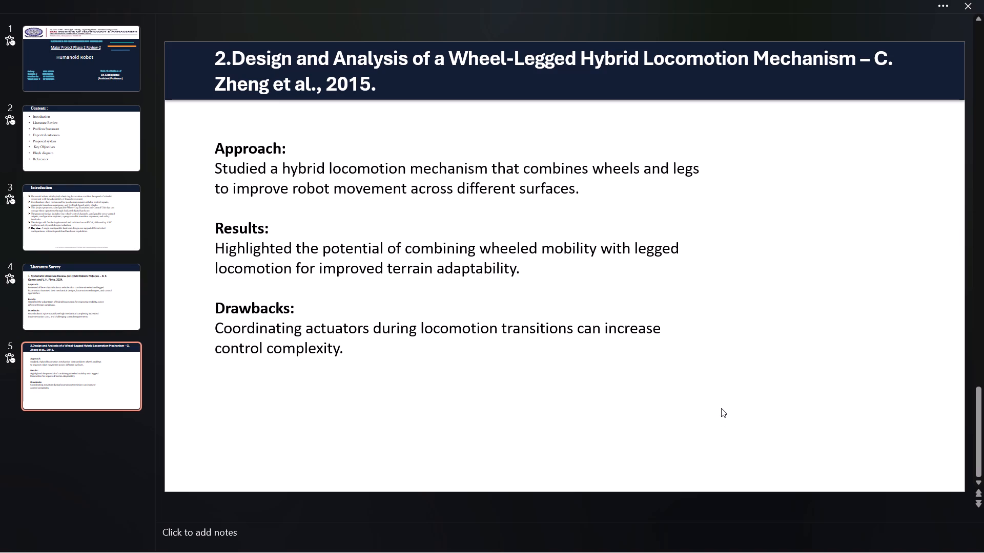
Review the Introduction and Literature Survey slides and compare their layout with slide 5.
click(24, 315)
click(80, 220)
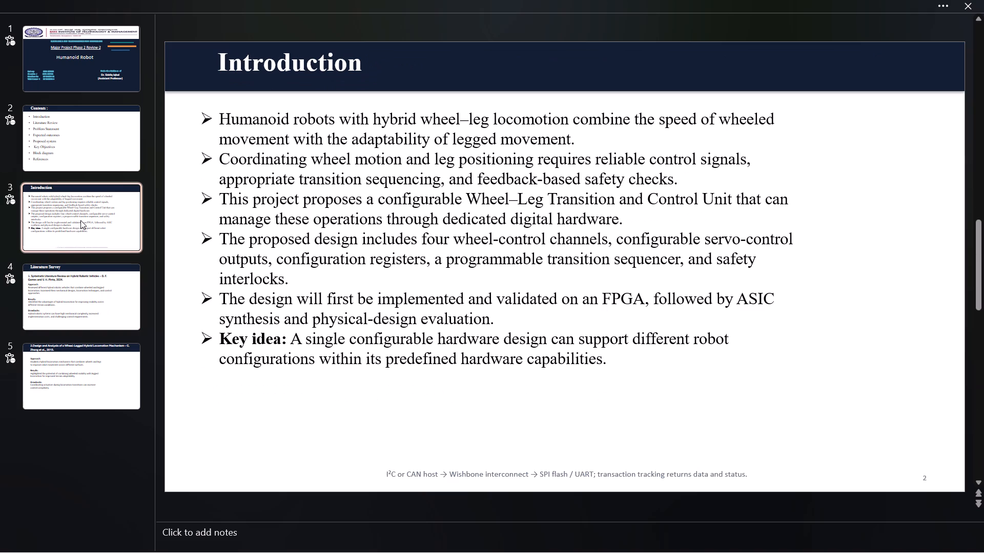
click(77, 296)
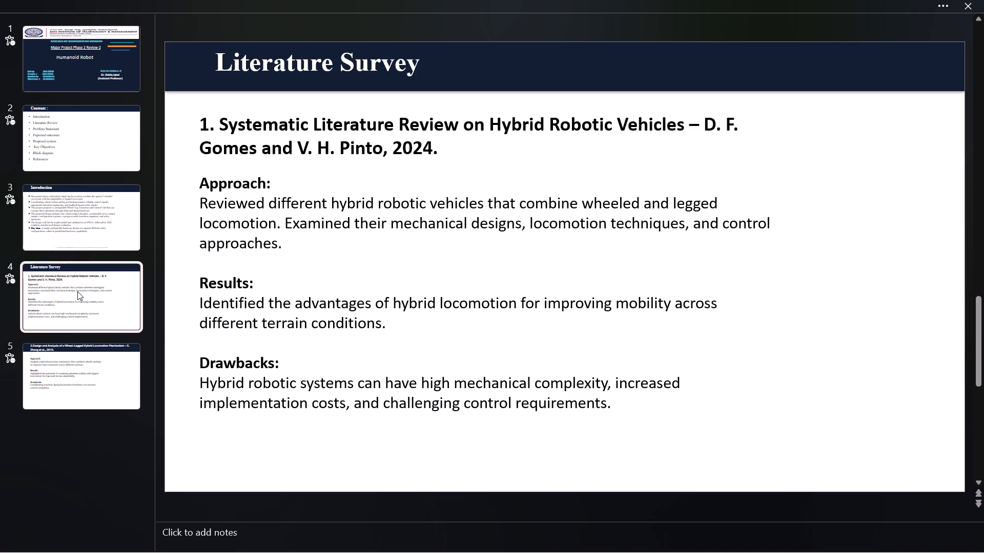
click(84, 375)
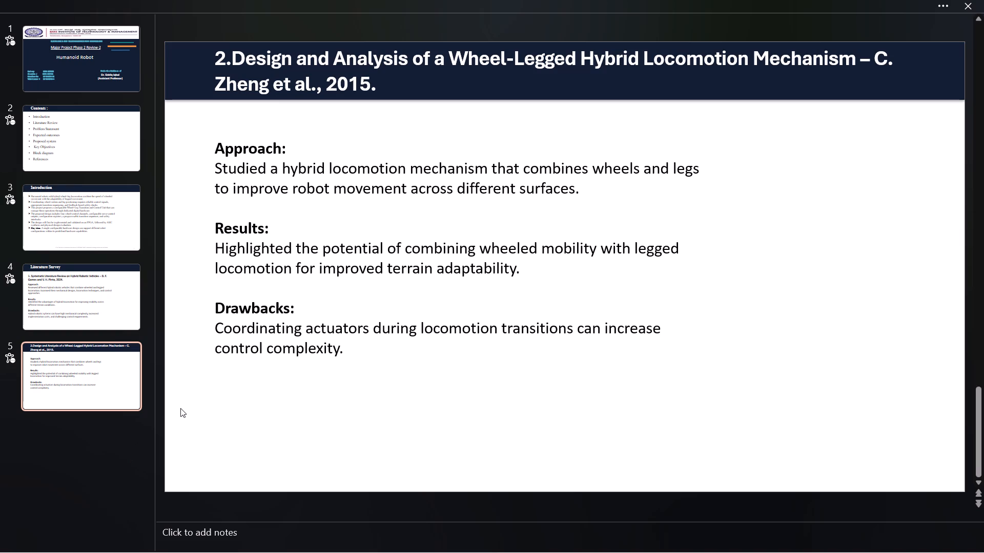
click(104, 353)
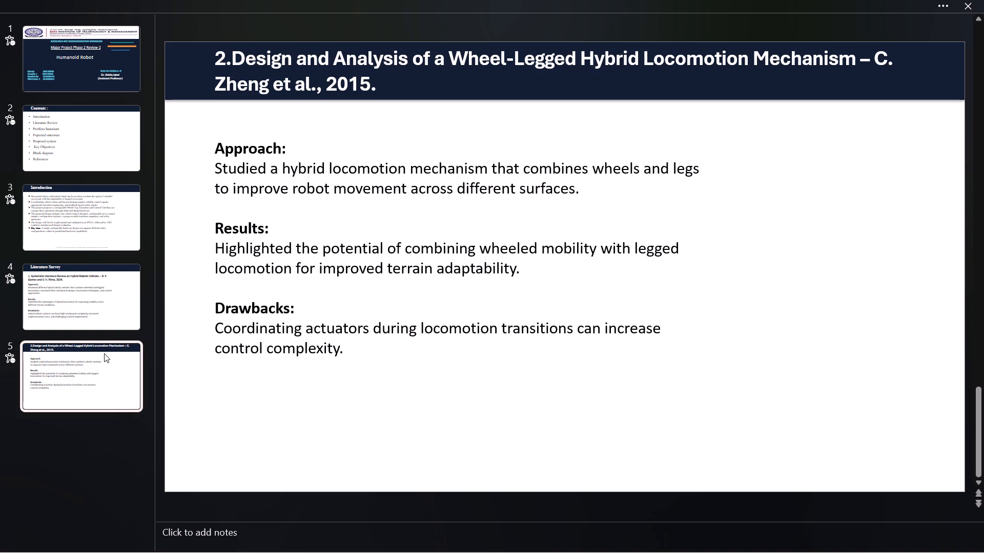
key(ctrl+l)
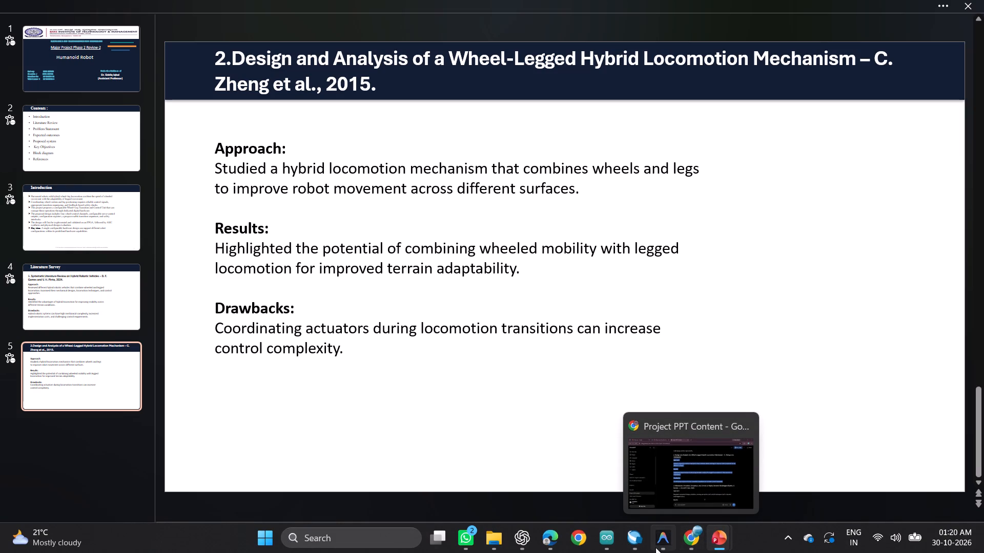
click(525, 548)
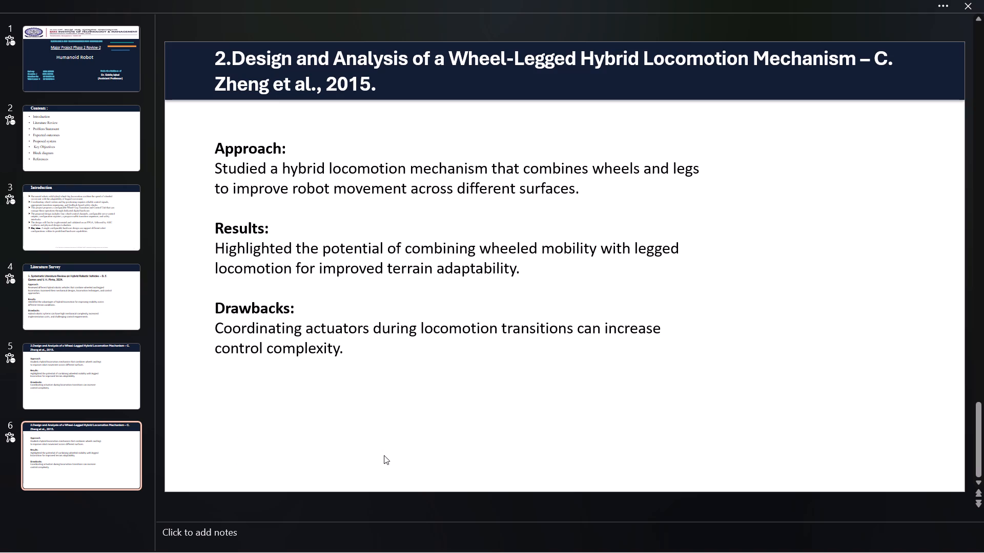
Look through the Contents, Introduction and literature survey slides, finishing on the duplicated slide 6.
click(93, 392)
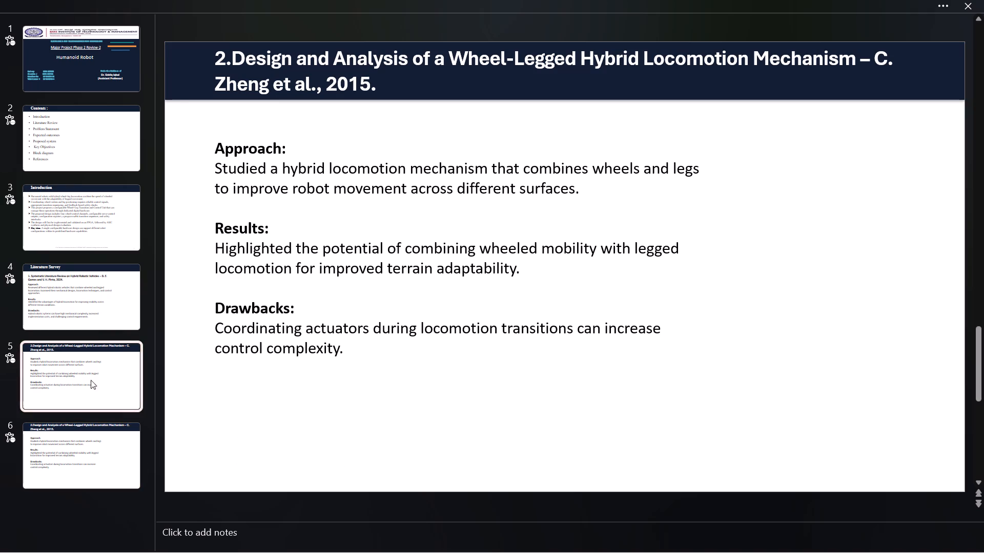
click(102, 310)
click(118, 224)
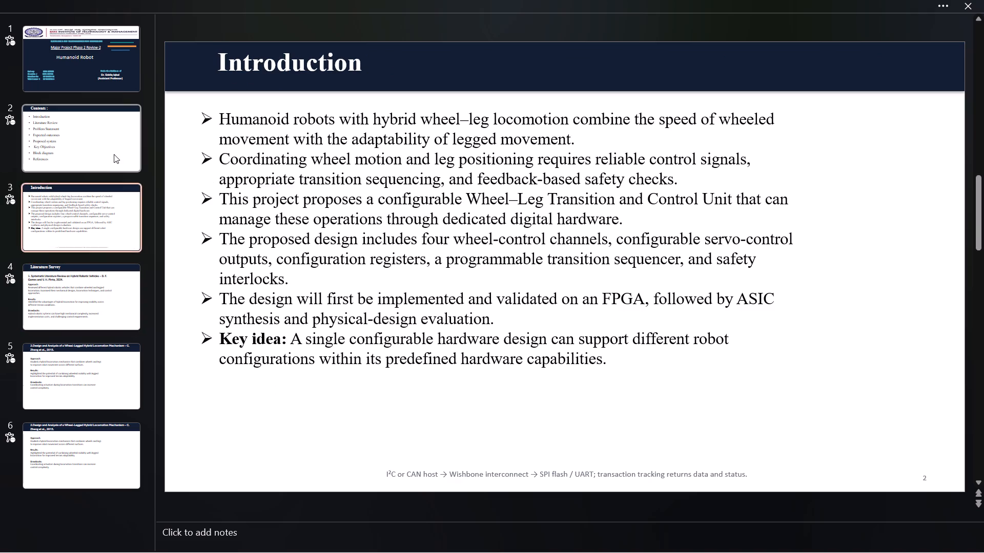
click(114, 151)
click(99, 314)
click(84, 403)
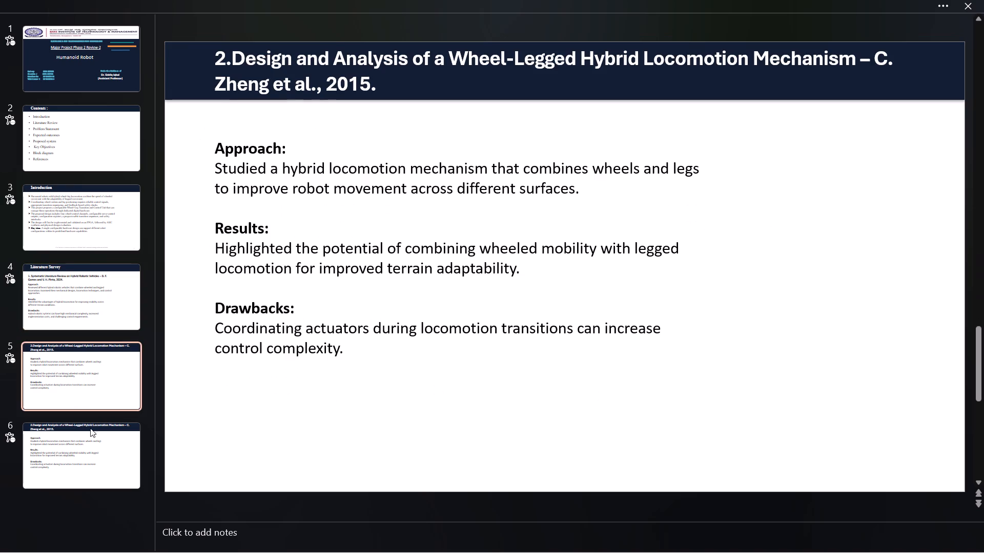
click(92, 462)
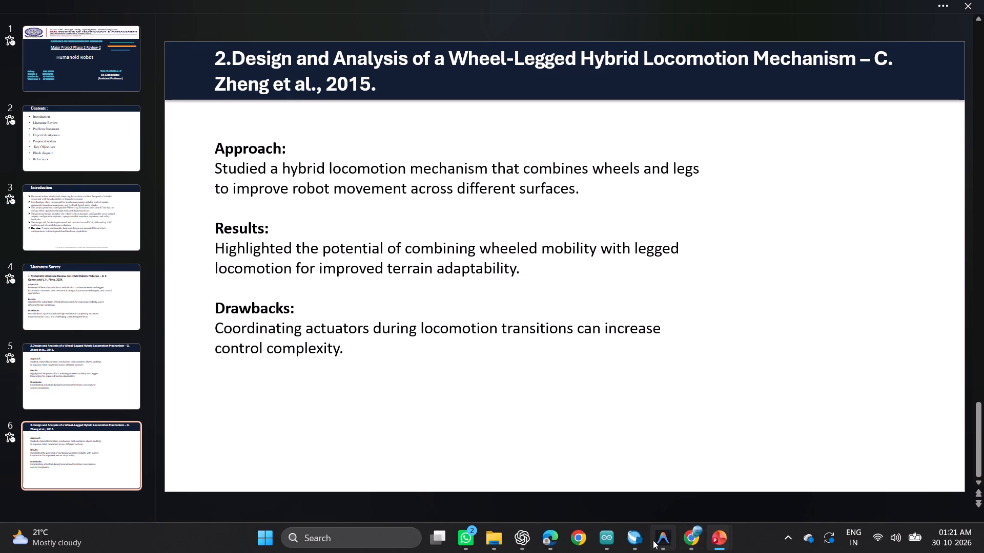
Replace slide 6's title with paper 3's full heading, "3. Mechanism, Actuation, Perception, and Control of Highly Dynamic Multilegged Robots: A Review" with authors and year, from the Chrome chat.
click(689, 542)
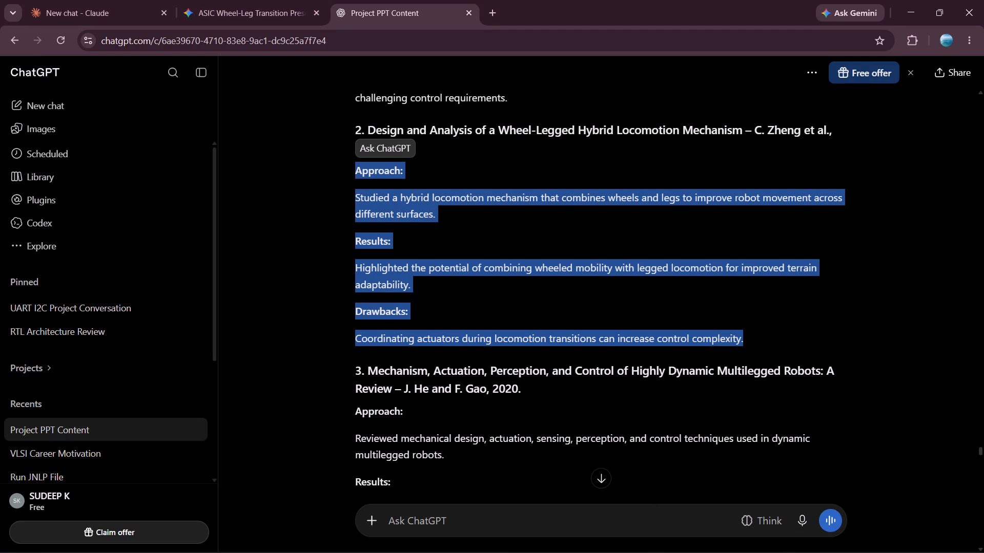
click(607, 433)
click(367, 369)
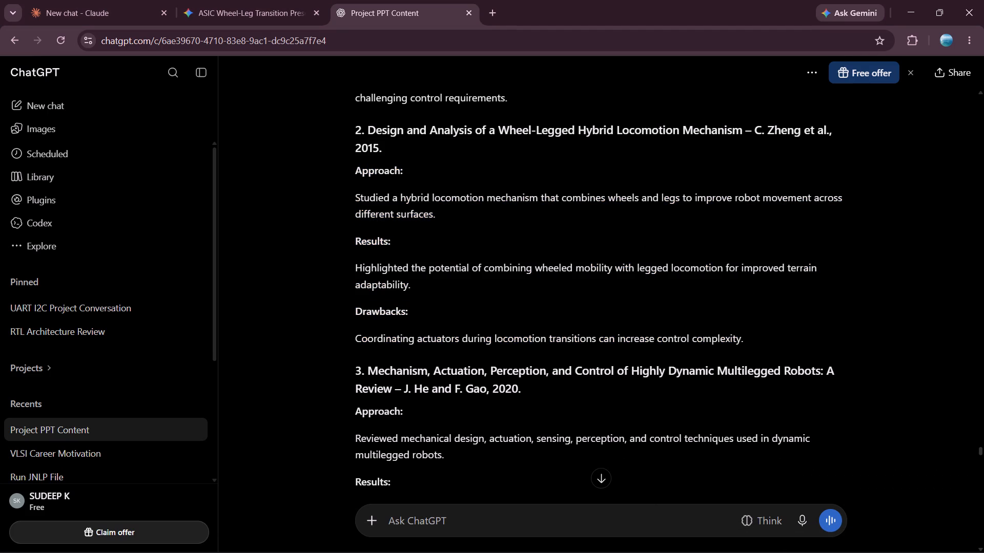
drag(353, 368, 517, 406)
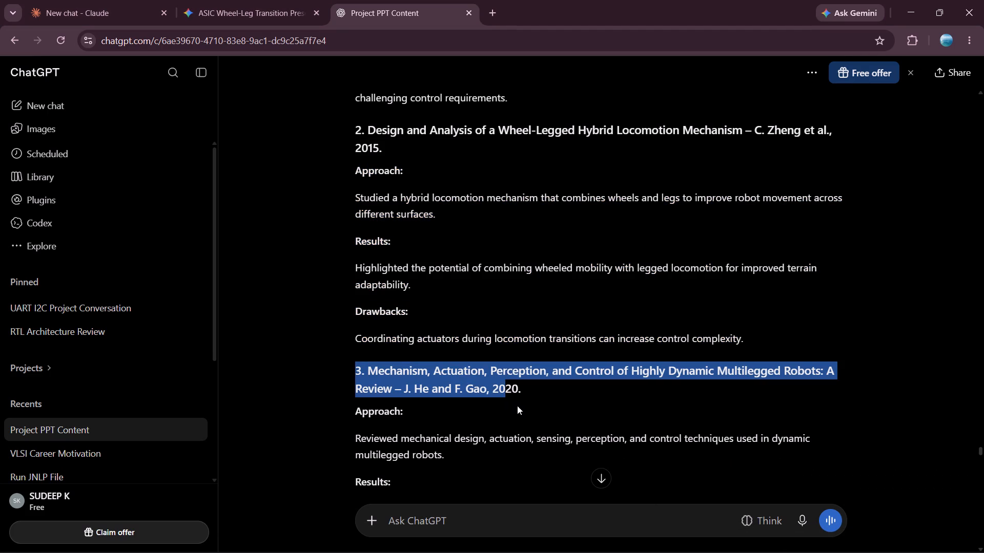
drag(517, 406, 525, 396)
key(ctrl+c)
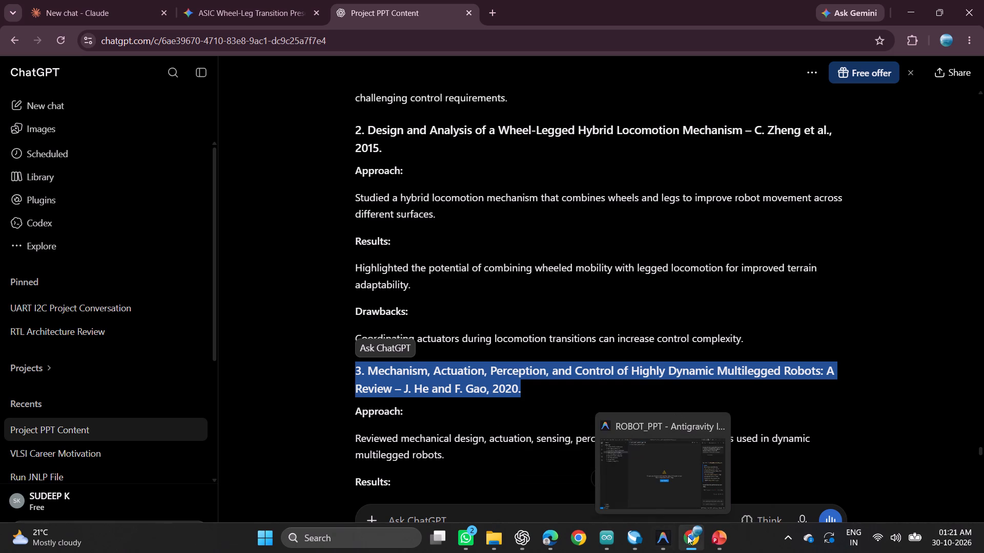
click(682, 497)
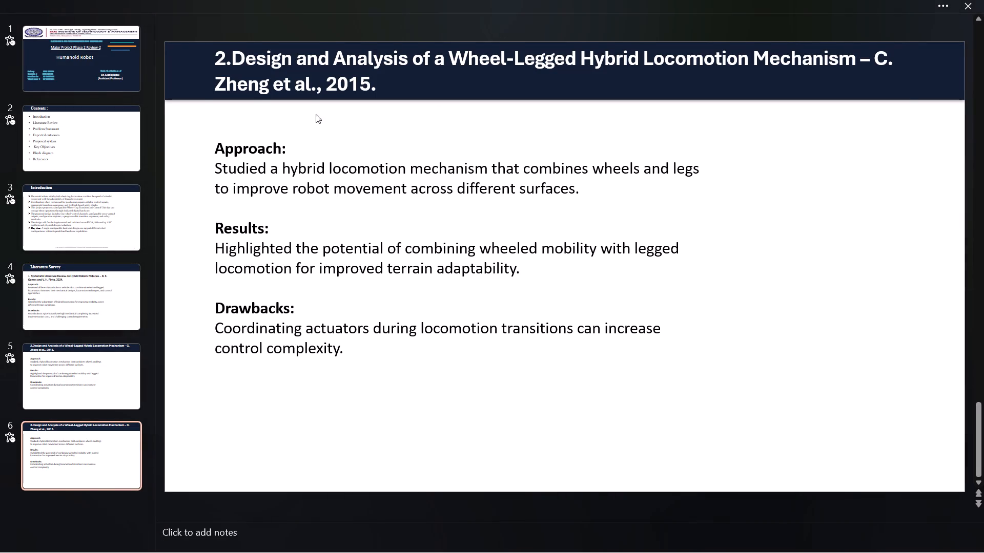
click(311, 88)
key(ctrl+a)
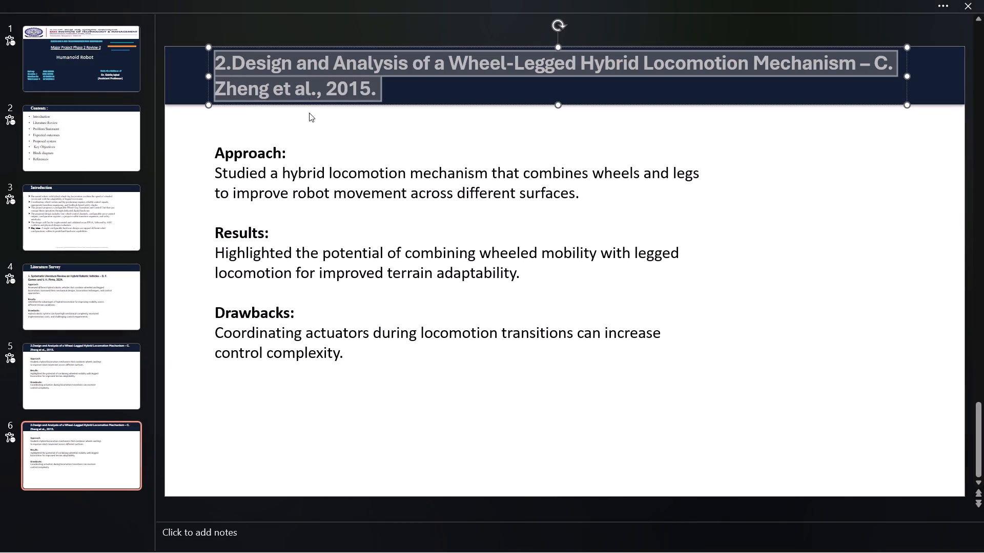
key(ctrl+v)
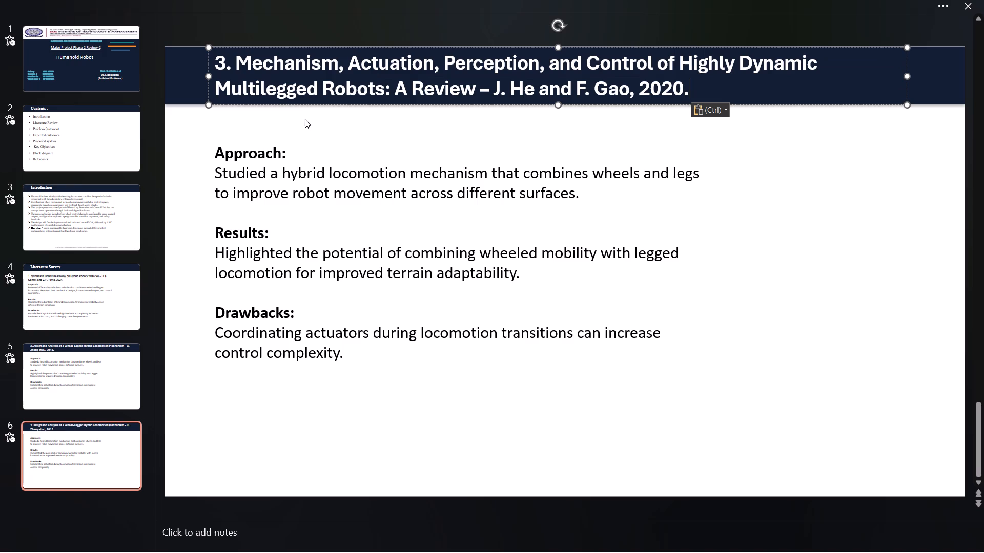
click(652, 384)
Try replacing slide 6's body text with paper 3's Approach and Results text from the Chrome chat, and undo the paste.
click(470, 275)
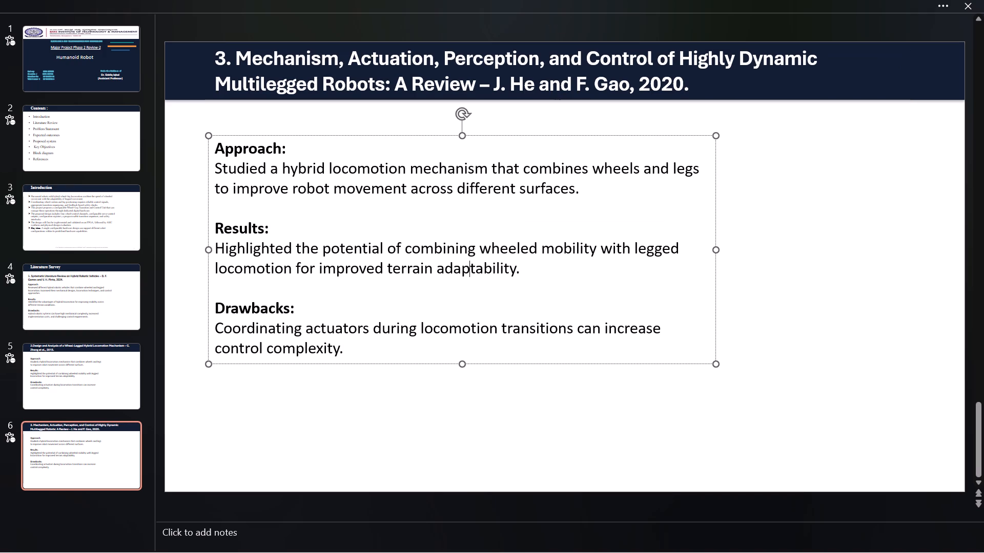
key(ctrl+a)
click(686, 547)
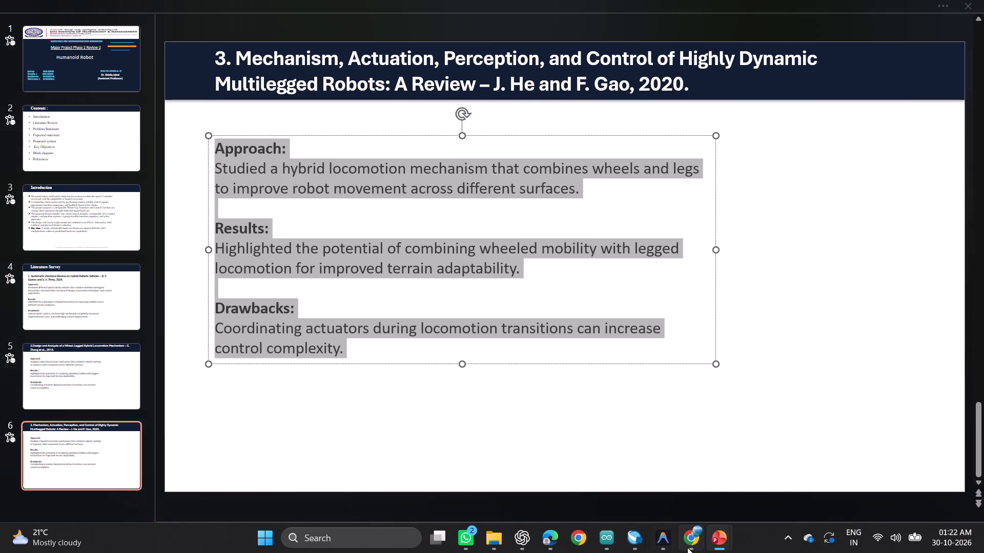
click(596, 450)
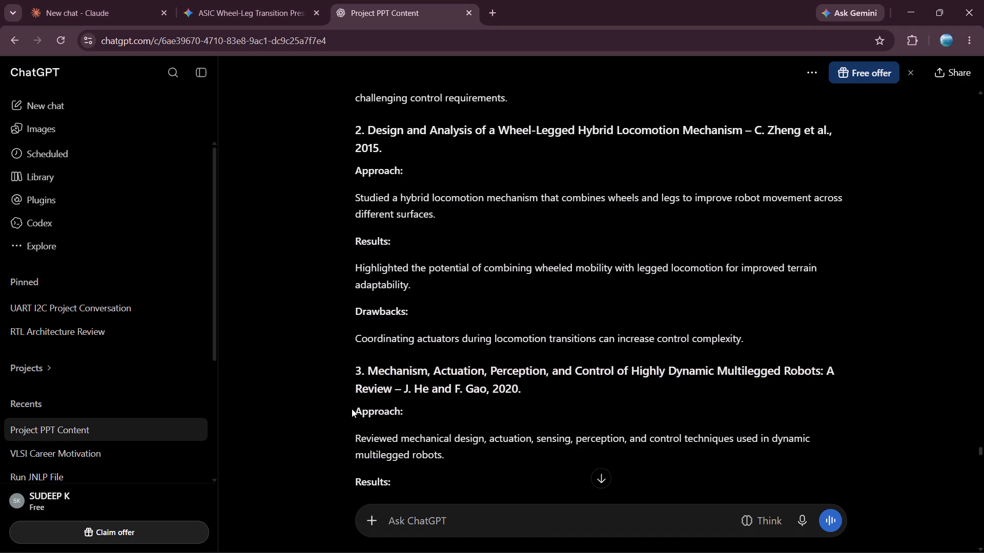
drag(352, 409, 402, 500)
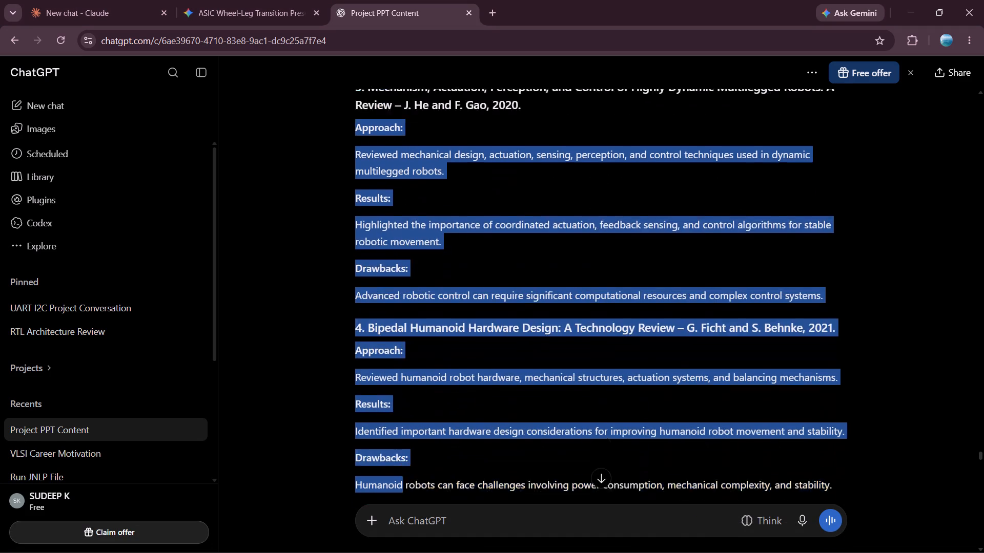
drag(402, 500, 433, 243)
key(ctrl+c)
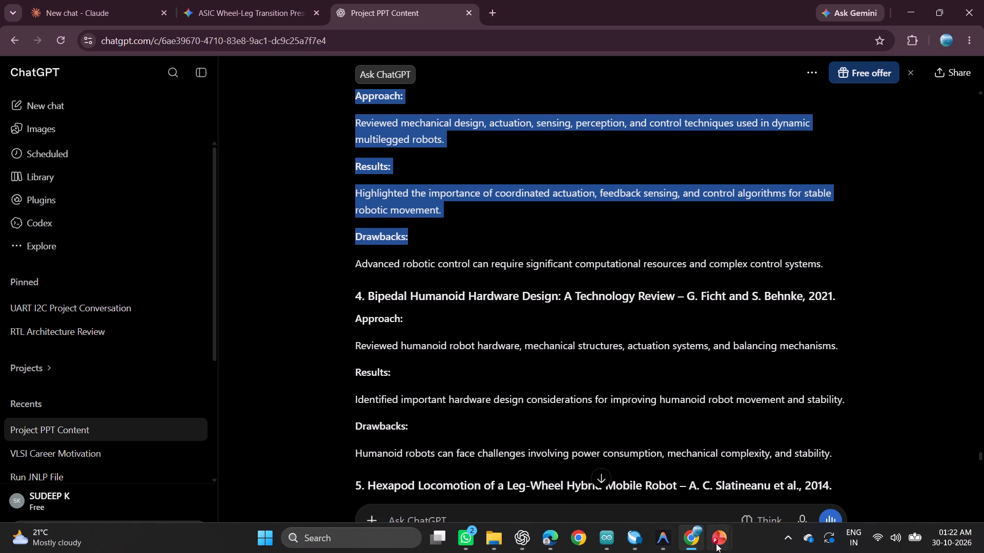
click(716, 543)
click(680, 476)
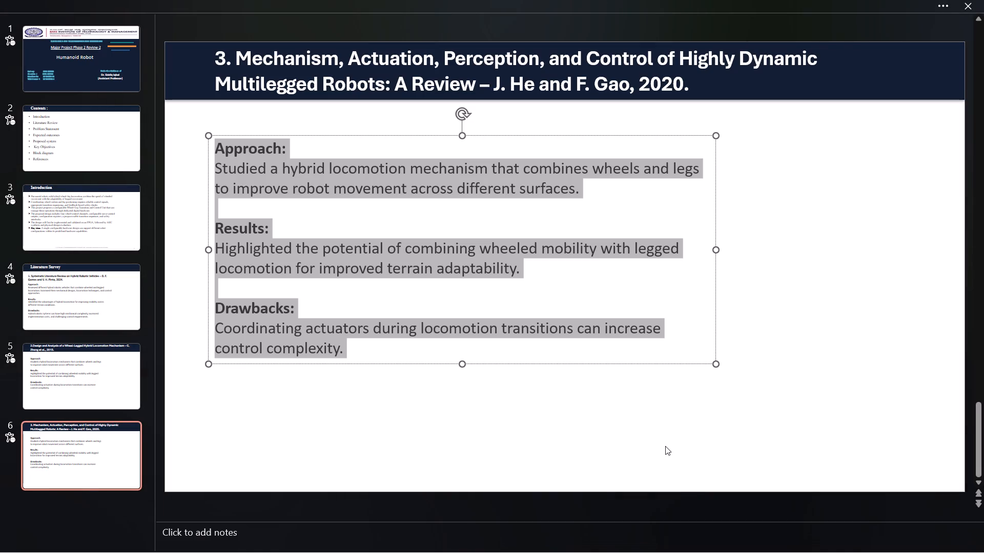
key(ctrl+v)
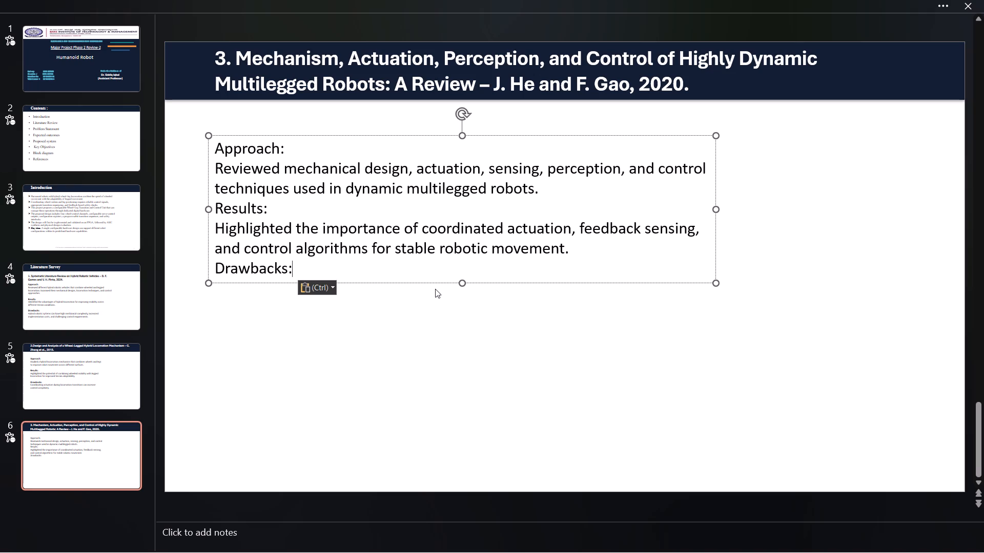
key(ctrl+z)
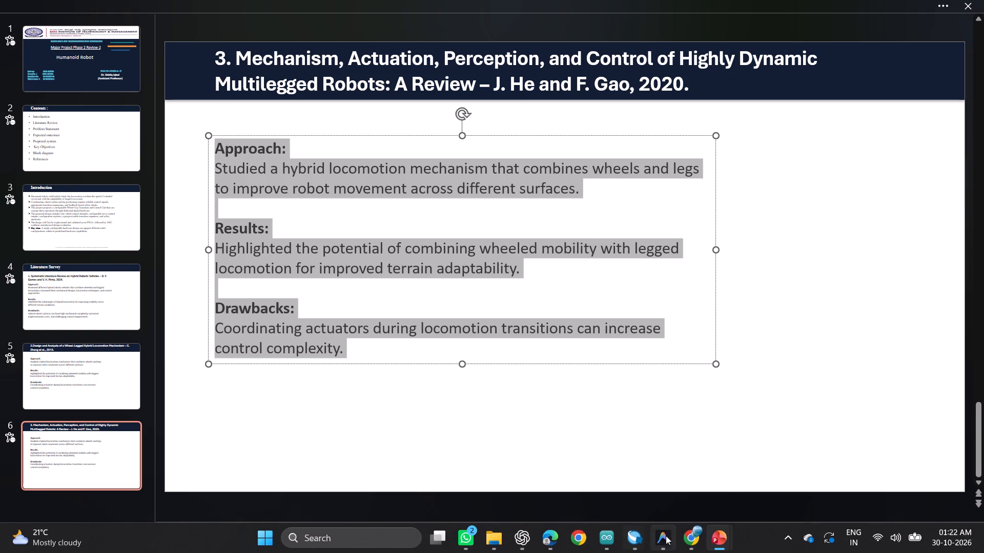
Replace slide 6's body text with paper 3's complete Approach, Results and Drawbacks text copied from the ChatGPT chat in Chrome.
click(684, 543)
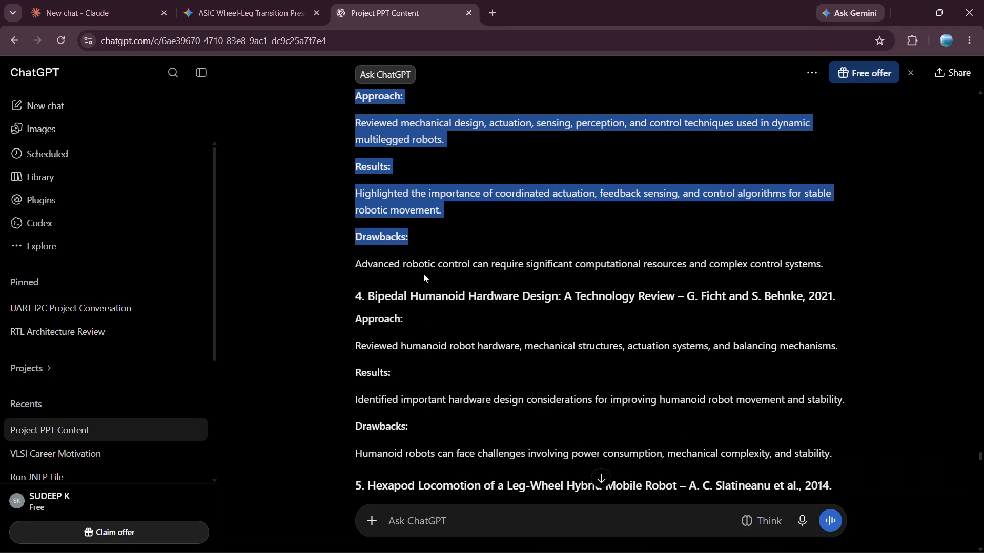
click(843, 266)
drag(839, 266, 449, 274)
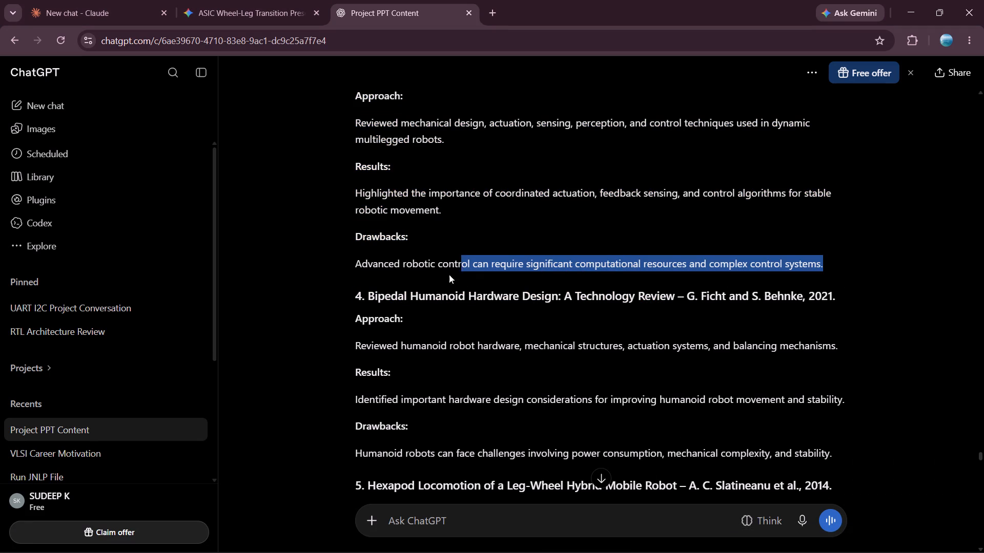
drag(449, 274, 353, 101)
key(ctrl+c)
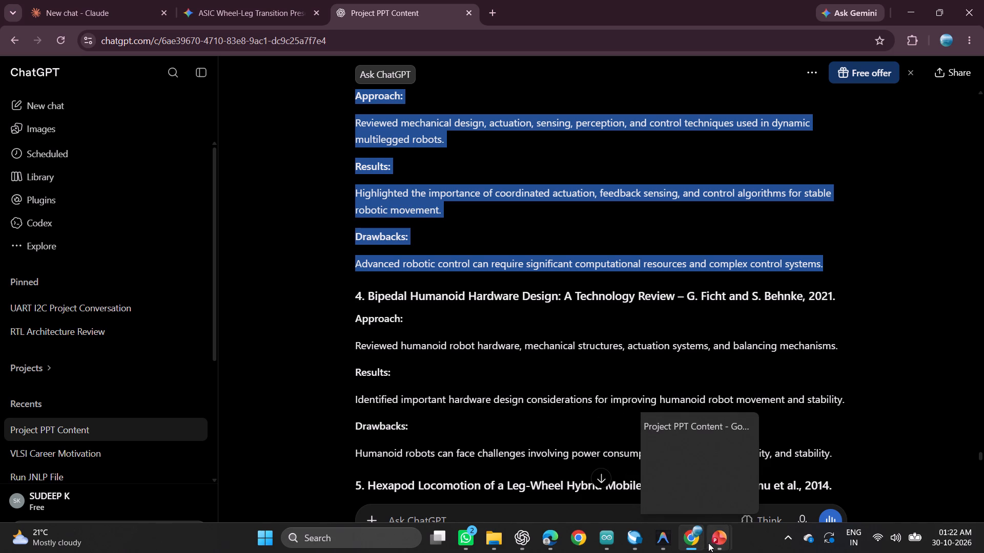
click(668, 491)
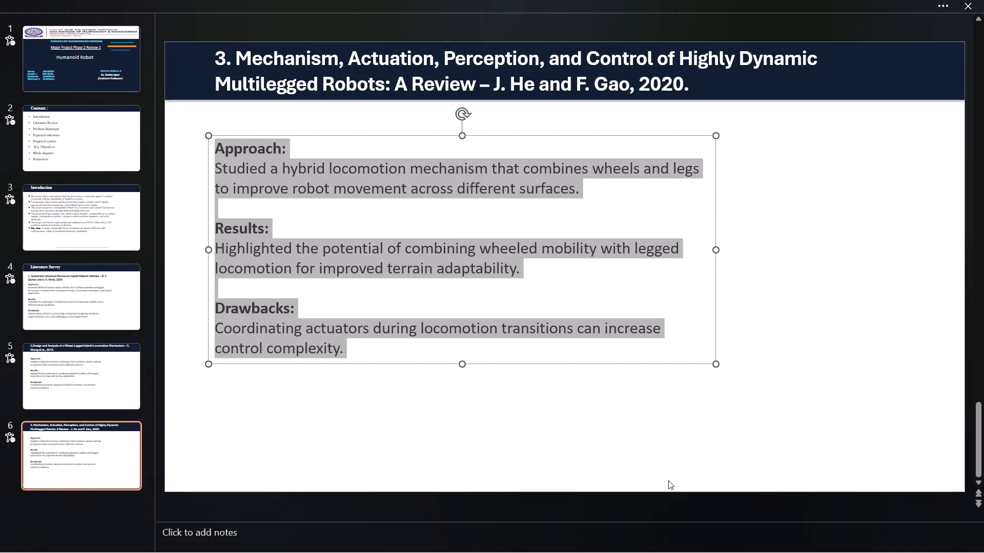
key(ctrl+v)
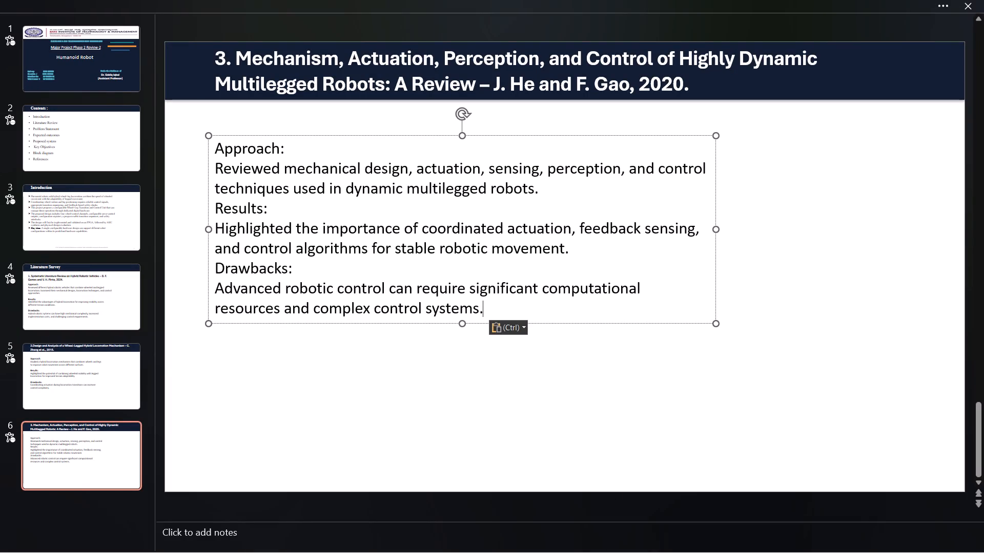
Insert a blank line before the "Results:" and "Drawbacks:" headings in slide 6's body text.
click(547, 198)
key(space)
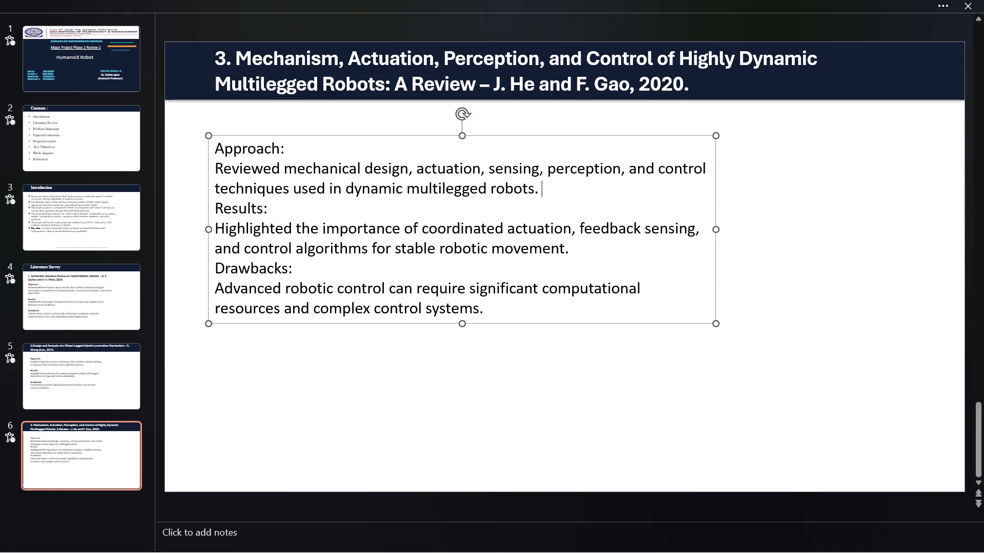
key(Return)
click(306, 296)
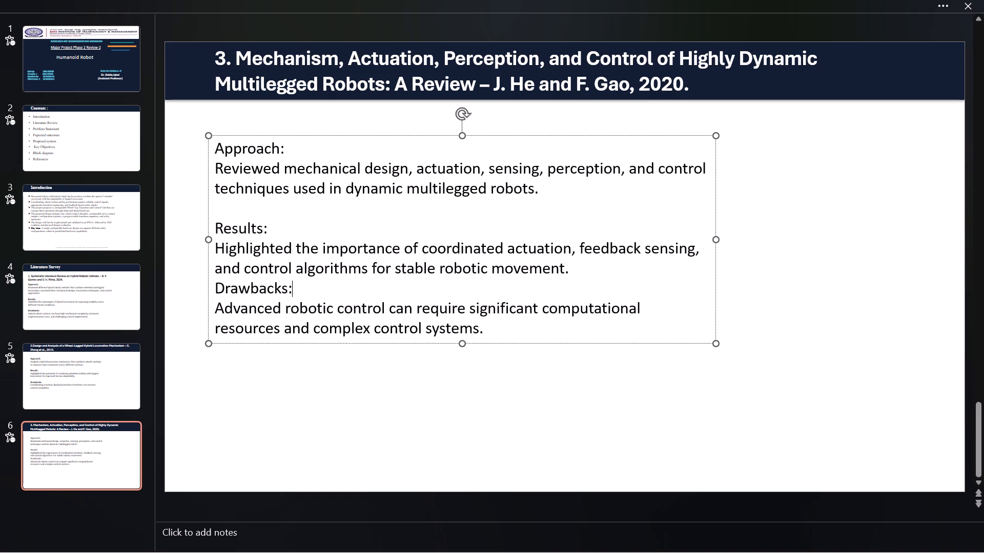
click(578, 275)
key(Return)
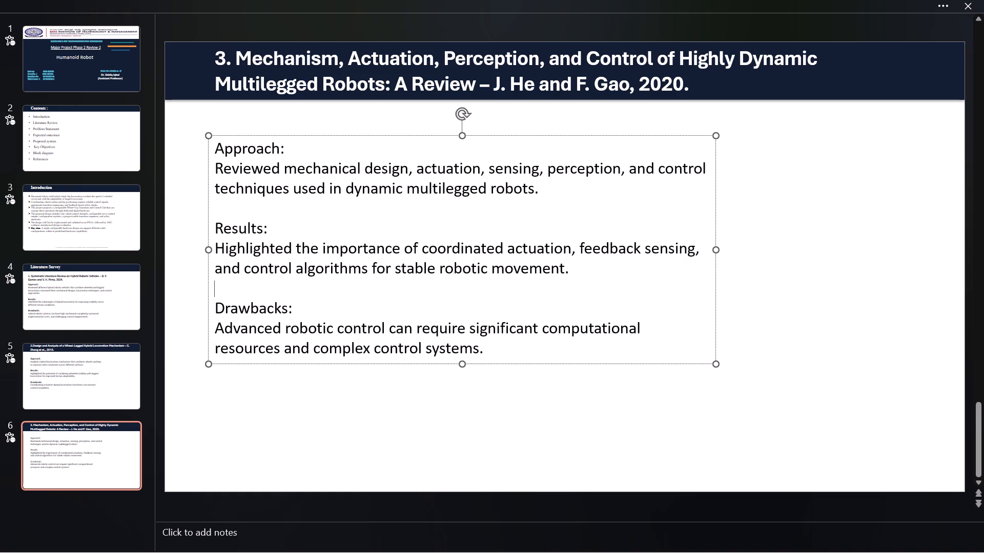
Make the "Approach:", "Results:" and "Drawbacks:" headings bold in slide 6's body text.
drag(219, 150, 576, 351)
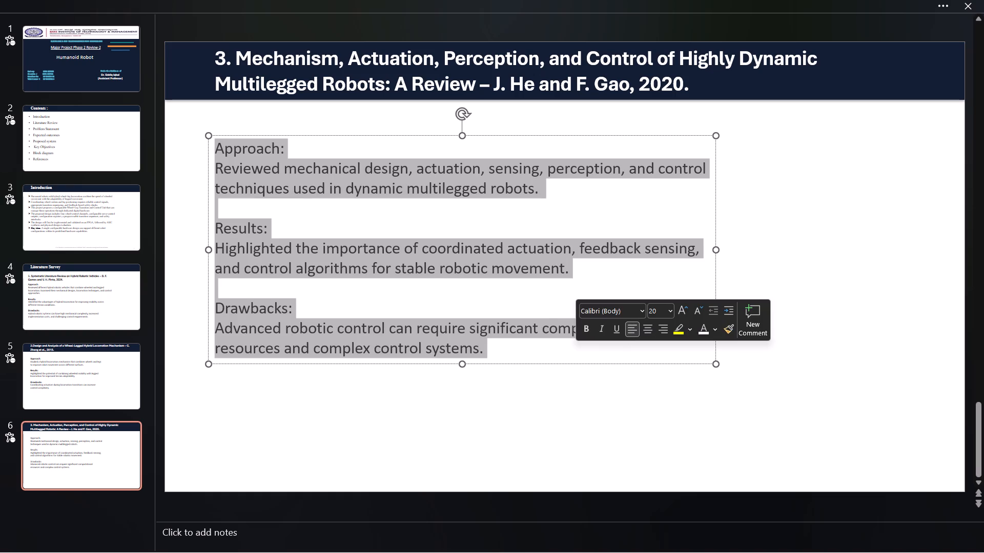
click(450, 275)
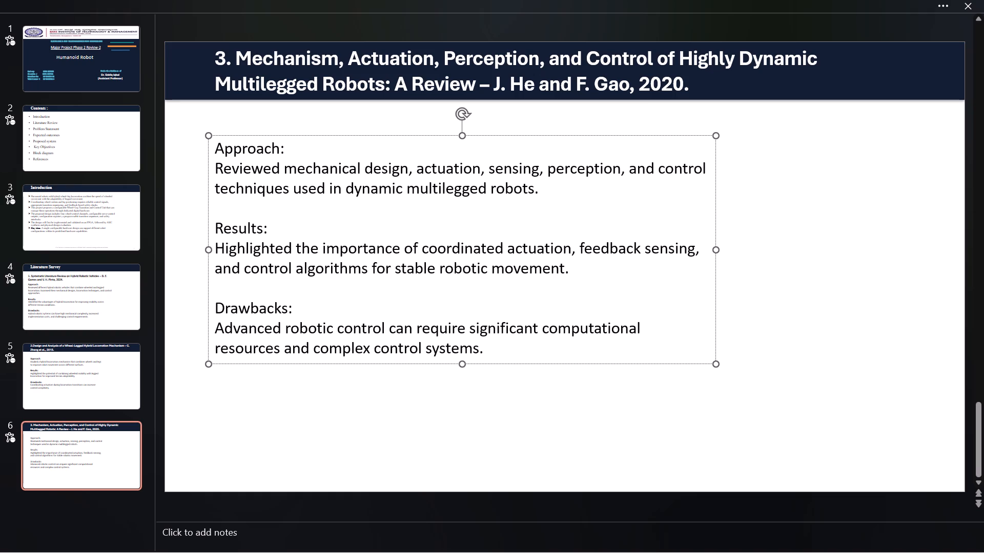
drag(214, 150, 292, 150)
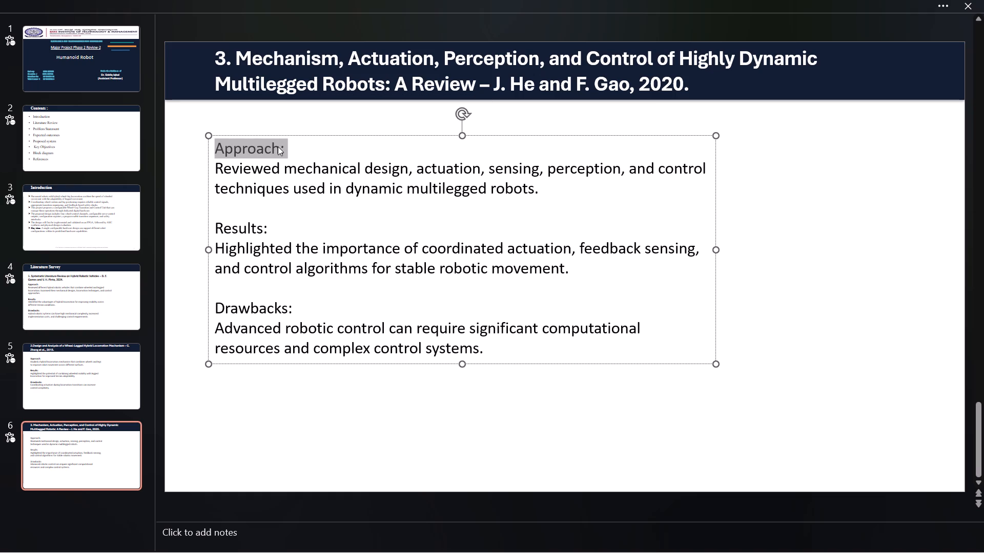
key(ctrl+b)
drag(215, 230, 237, 232)
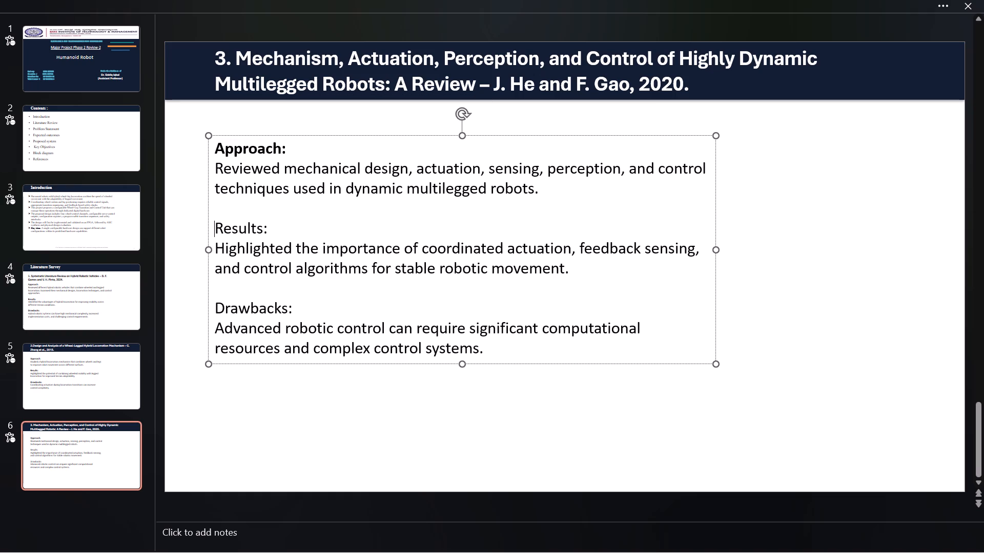
drag(237, 232, 293, 238)
key(ctrl+b)
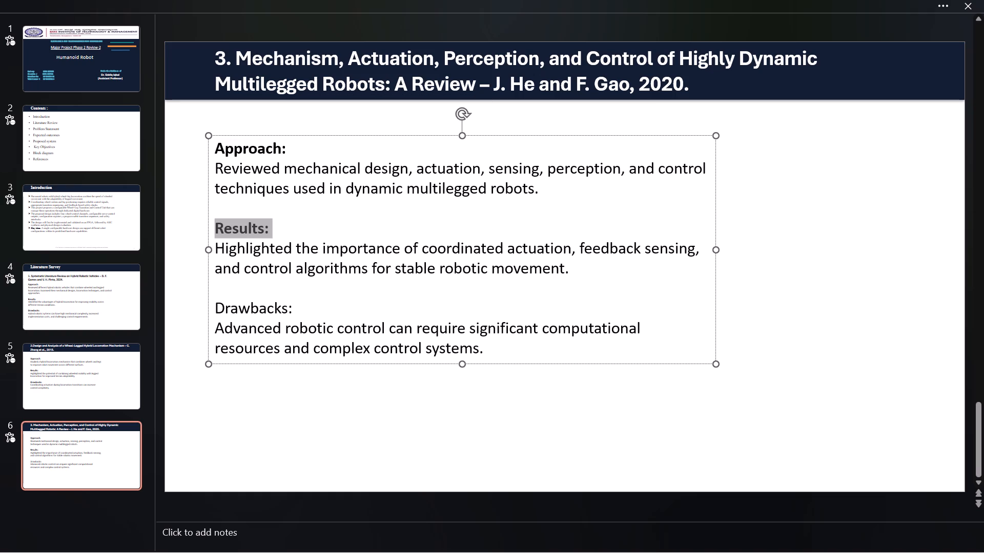
drag(219, 308, 309, 307)
key(ctrl+b)
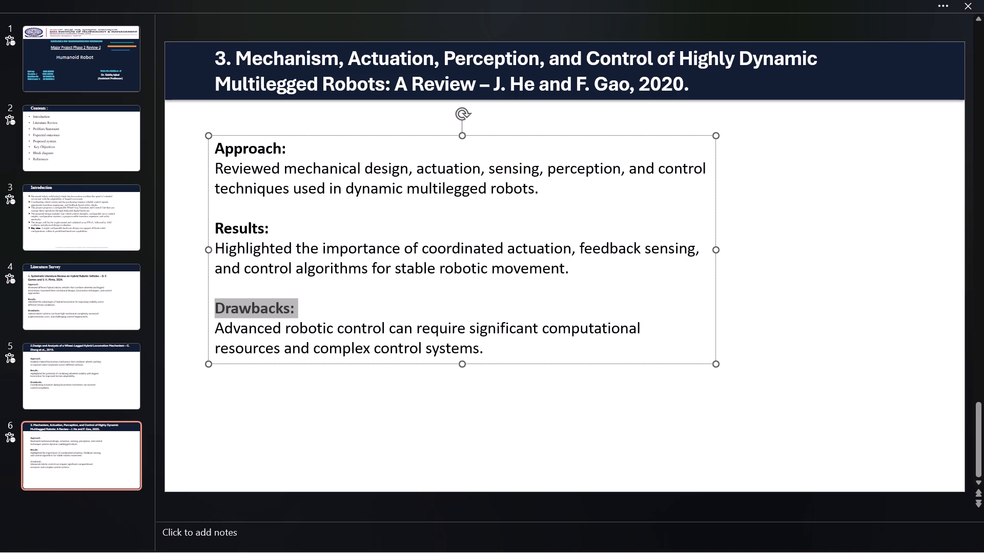
click(489, 483)
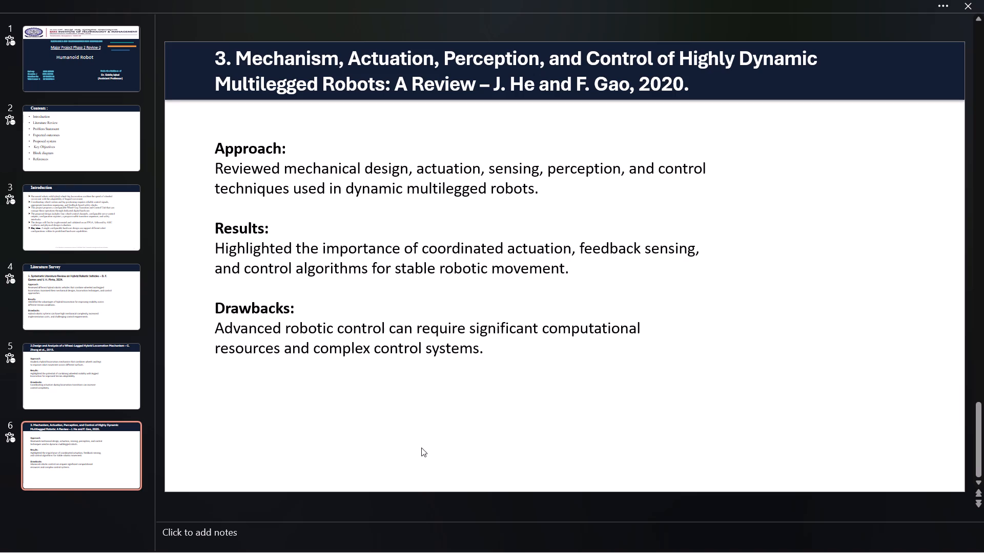
Compare slide 6 with slide 5 and widen slide 6's body text box slightly so "resources" fits on the first Drawbacks line.
click(109, 382)
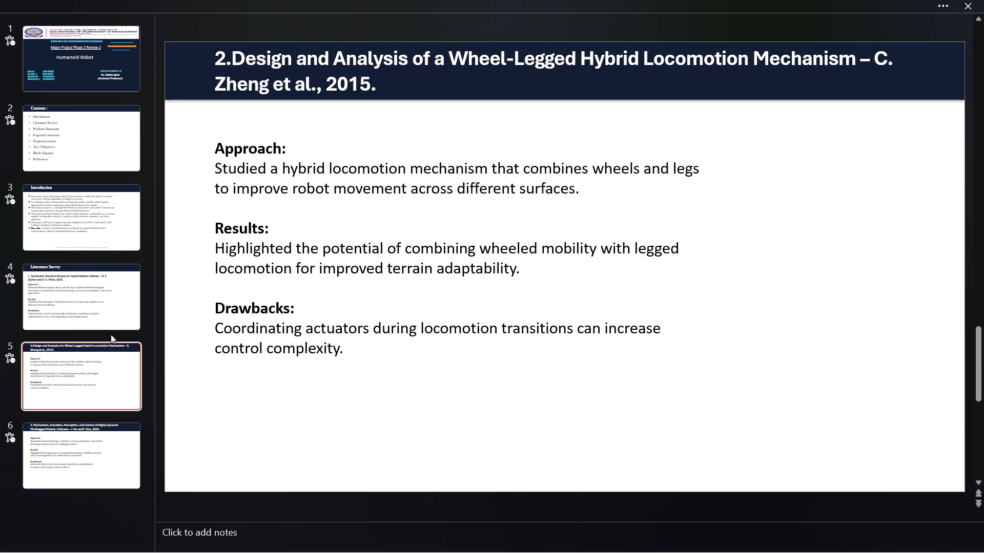
click(106, 451)
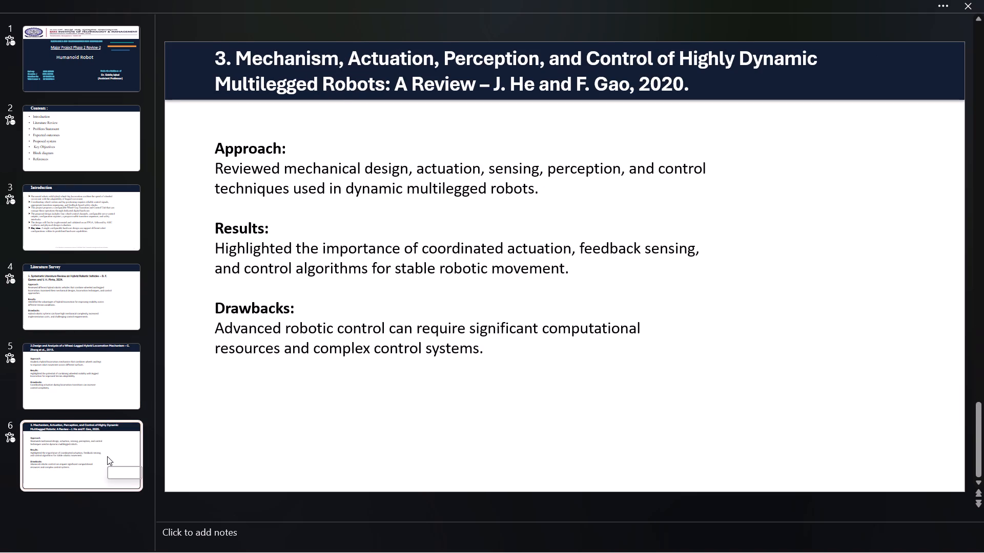
click(479, 438)
click(692, 361)
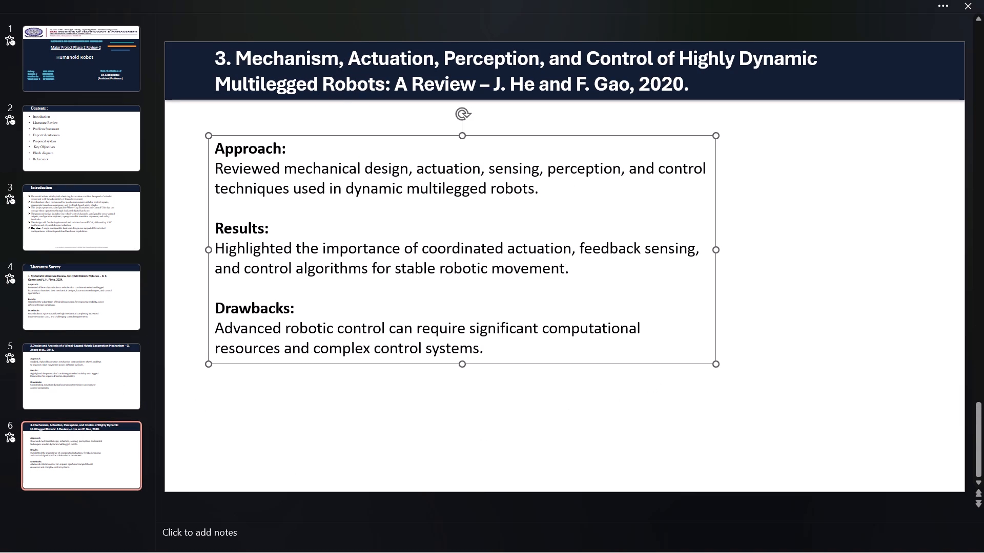
click(710, 417)
click(680, 351)
drag(716, 248, 726, 251)
click(694, 399)
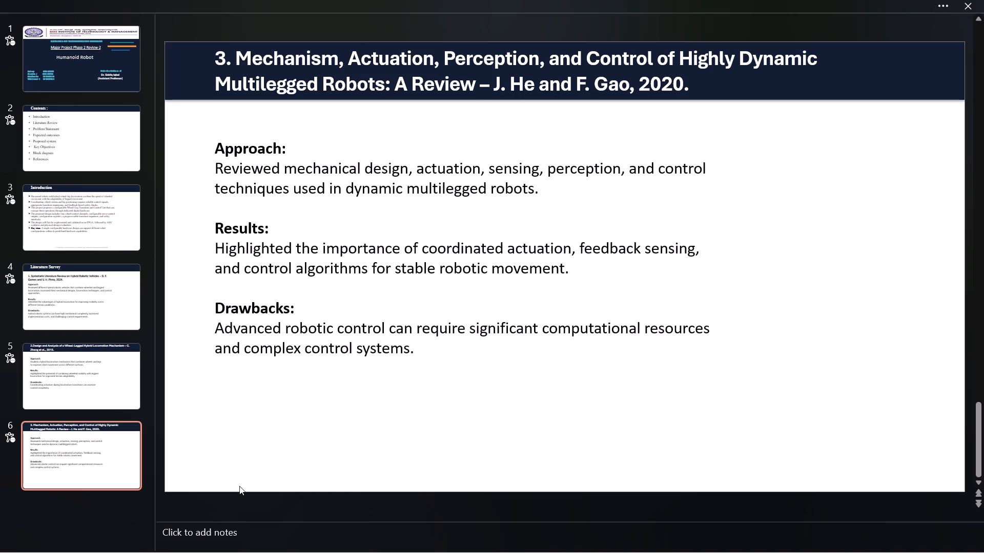
Duplicate slide 6 to get another literature survey slide.
scroll(95, 459, down, 2)
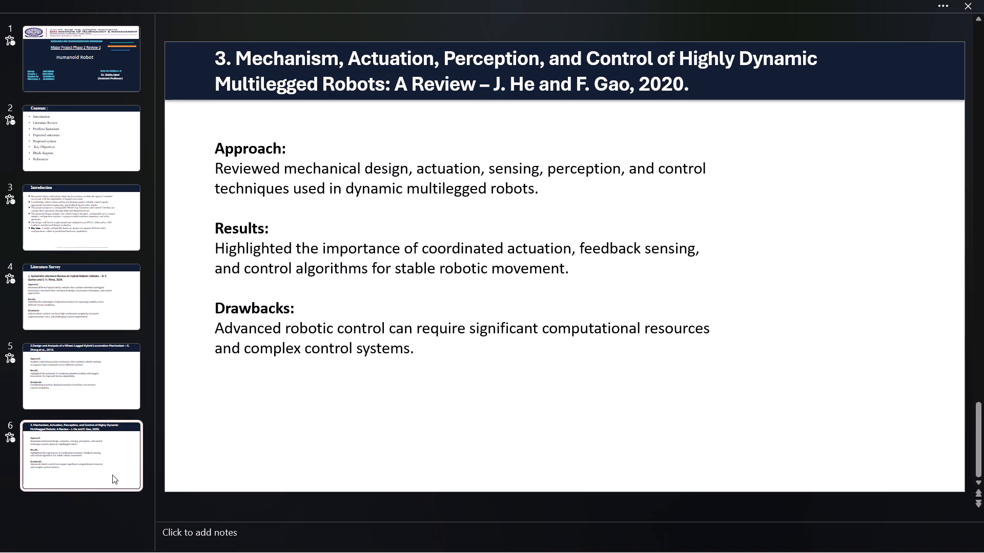
key(ctrl+d)
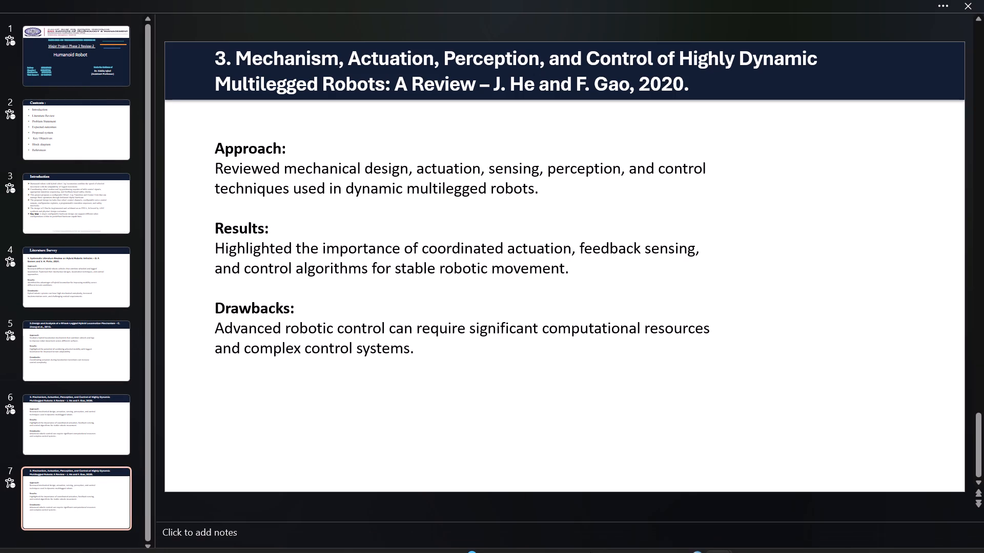
Look through literature survey slides 4 to 7, finishing on the duplicated slide 7.
click(79, 492)
click(79, 423)
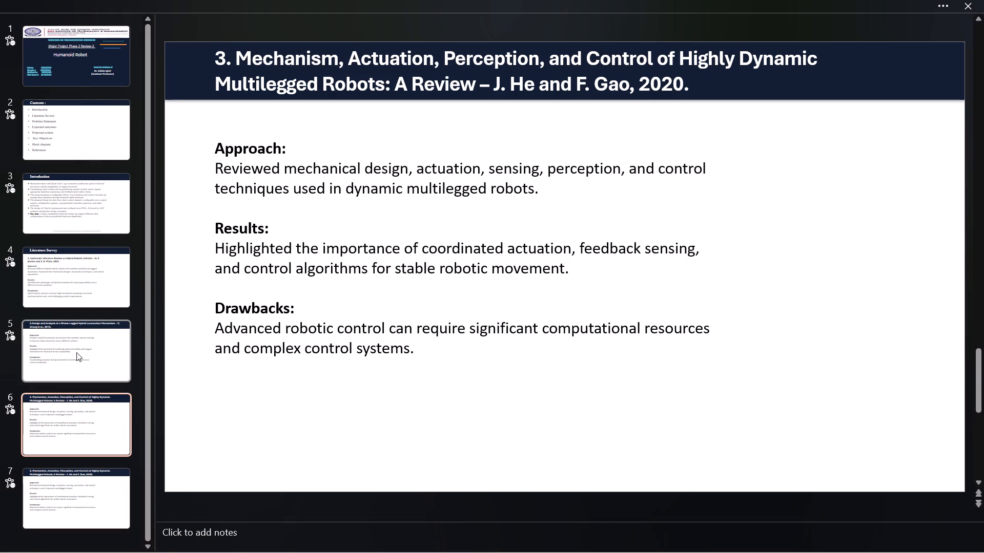
click(79, 338)
click(82, 276)
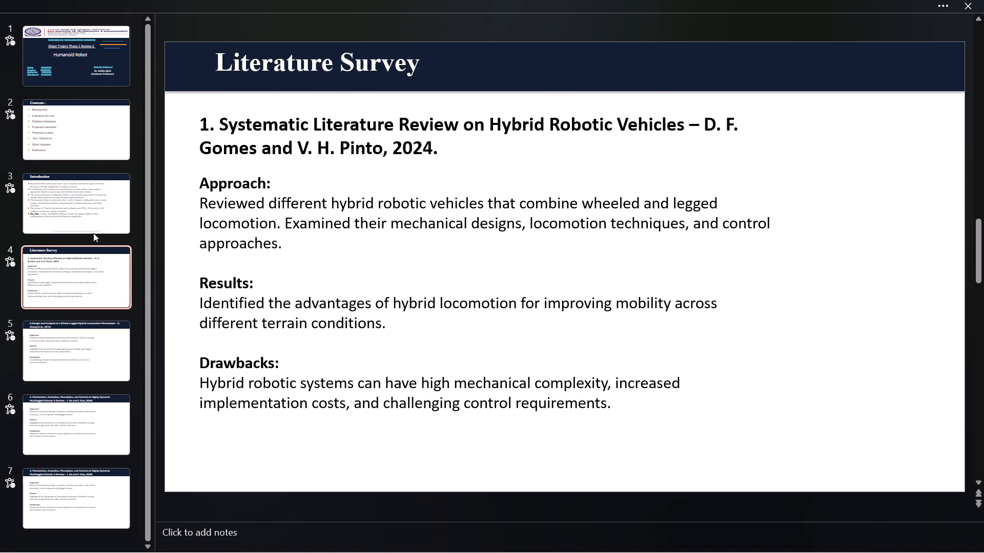
click(86, 364)
click(83, 435)
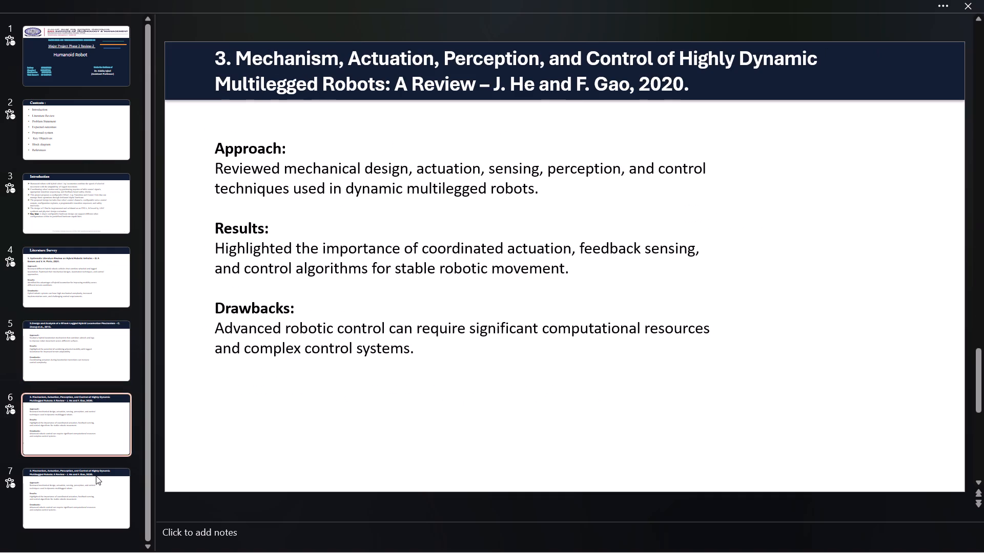
click(93, 494)
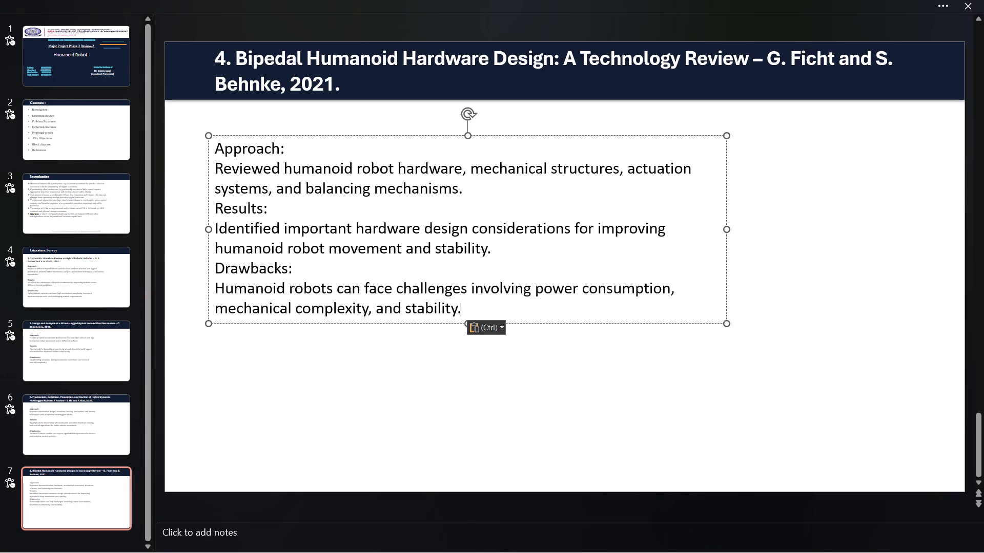
Insert a blank line before the "Results:" and "Drawbacks:" headings in slide 7's body text.
click(477, 190)
key(space)
key(Return)
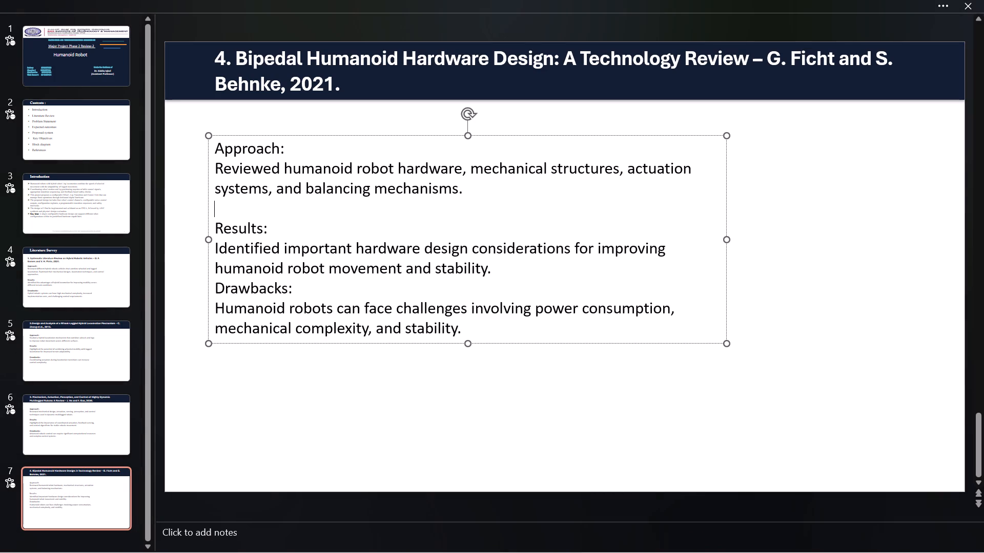
click(527, 269)
key(Return)
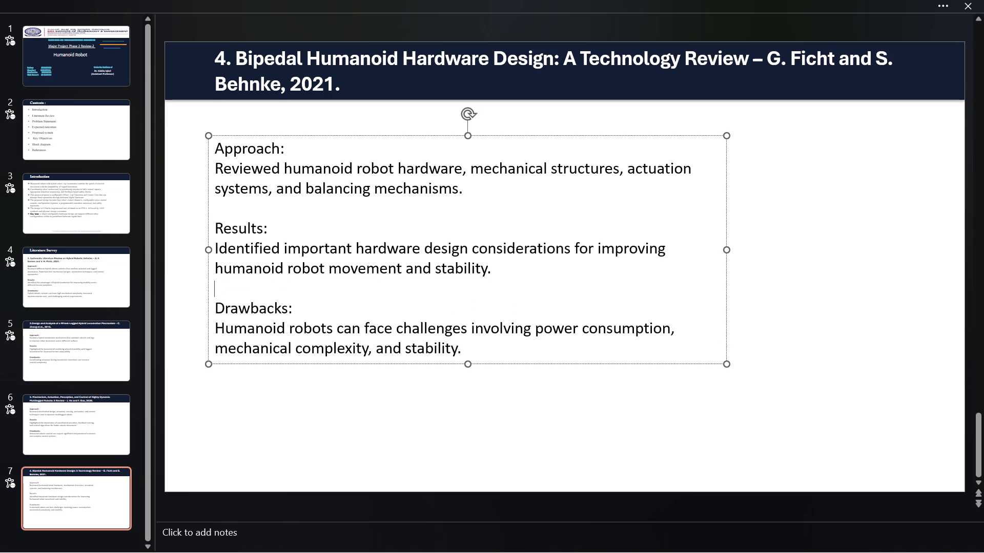
Make the "Approach:", "Results:" and "Drawbacks:" headings bold in slide 7's body text.
drag(215, 148, 215, 148)
drag(215, 148, 291, 147)
key(ctrl+b)
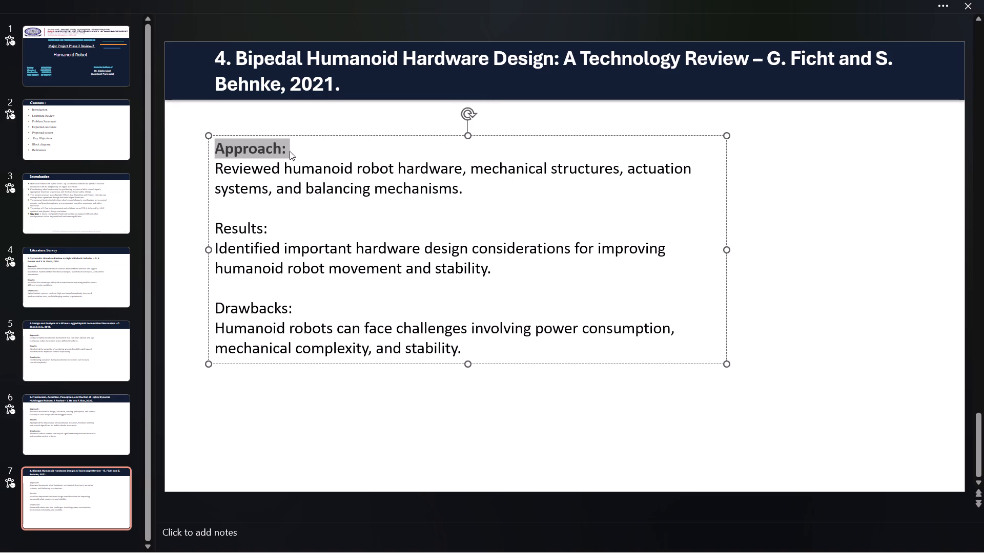
click(213, 225)
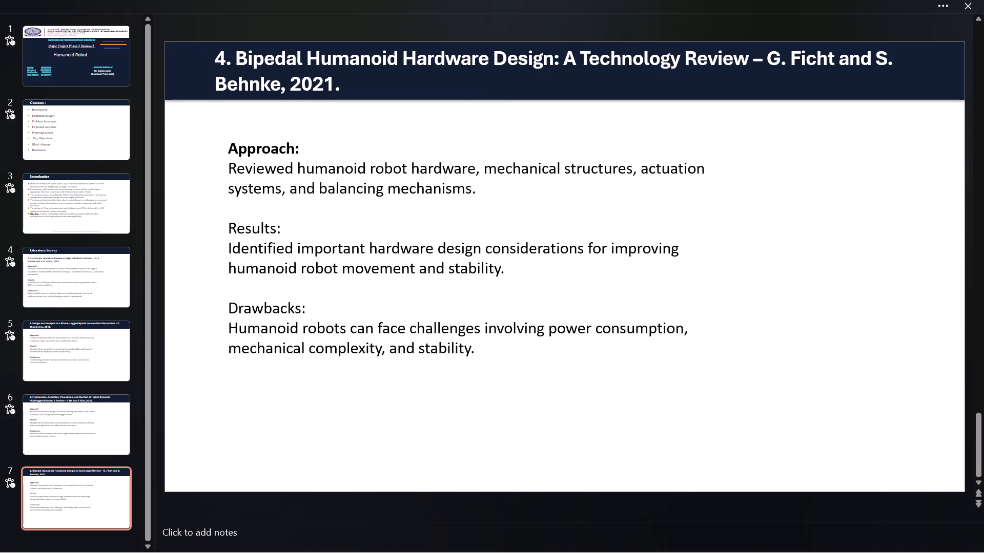
click(316, 454)
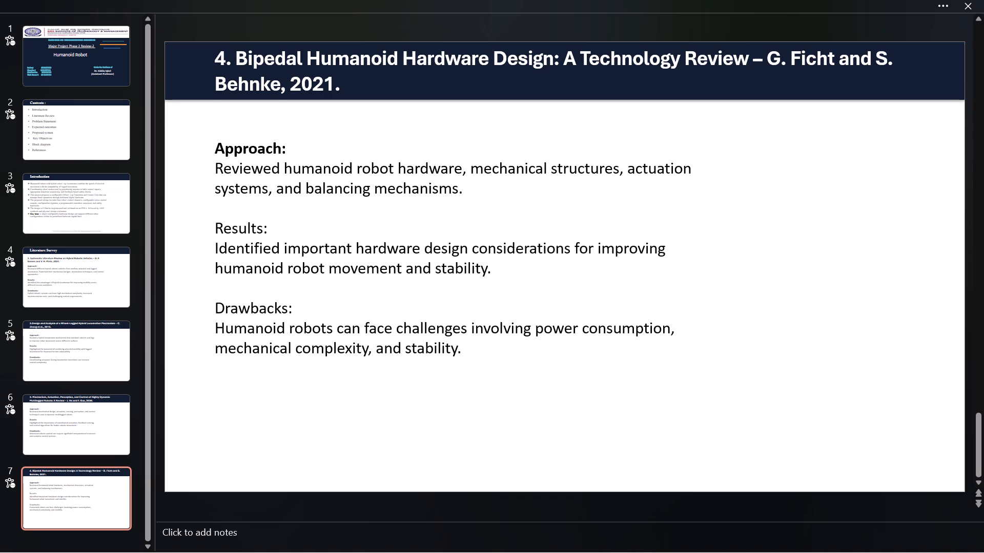
click(225, 229)
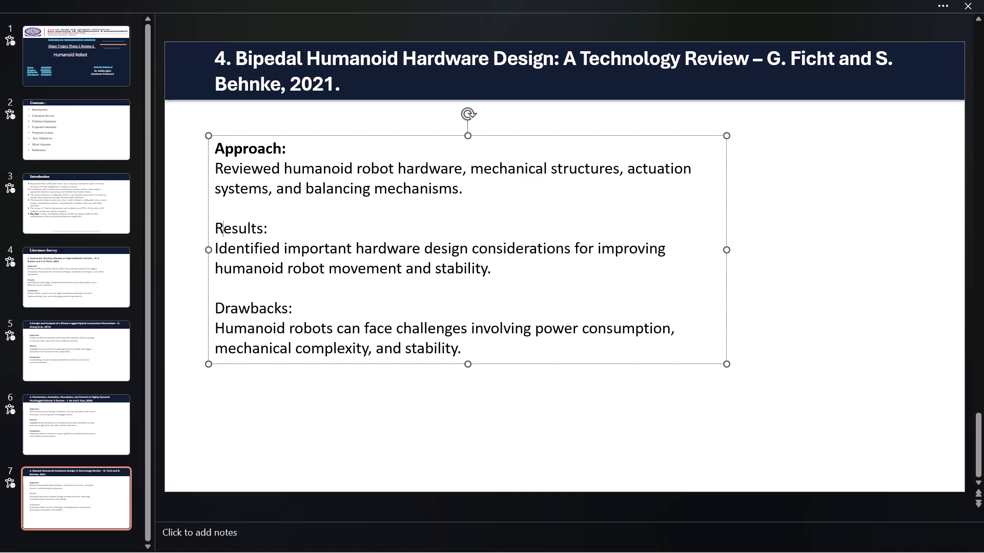
click(219, 227)
drag(297, 229, 188, 233)
key(ctrl+b)
drag(302, 318, 279, 300)
drag(279, 300, 253, 297)
key(ctrl+b)
click(399, 441)
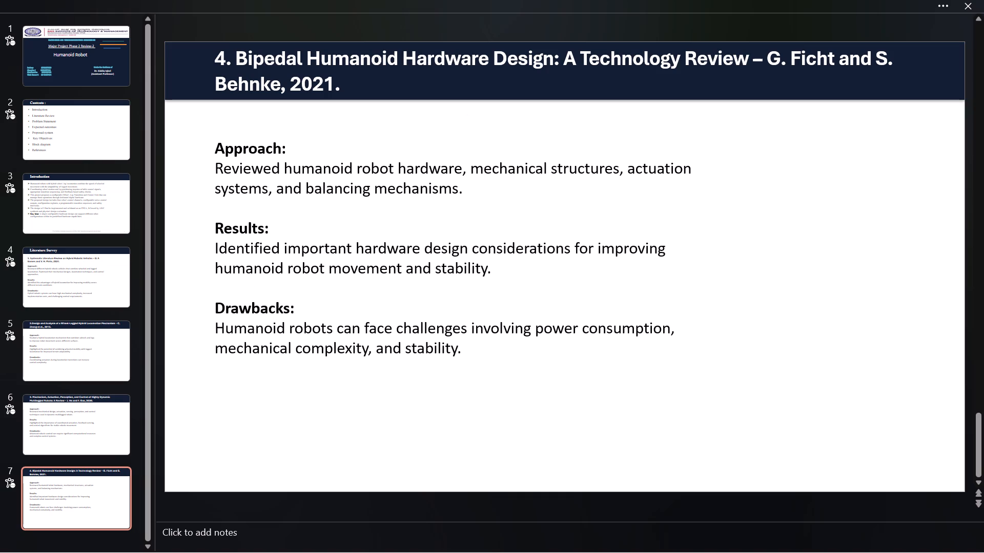
Set the font size of all of slide 7's body text to 22.
click(381, 315)
key(ctrl+a)
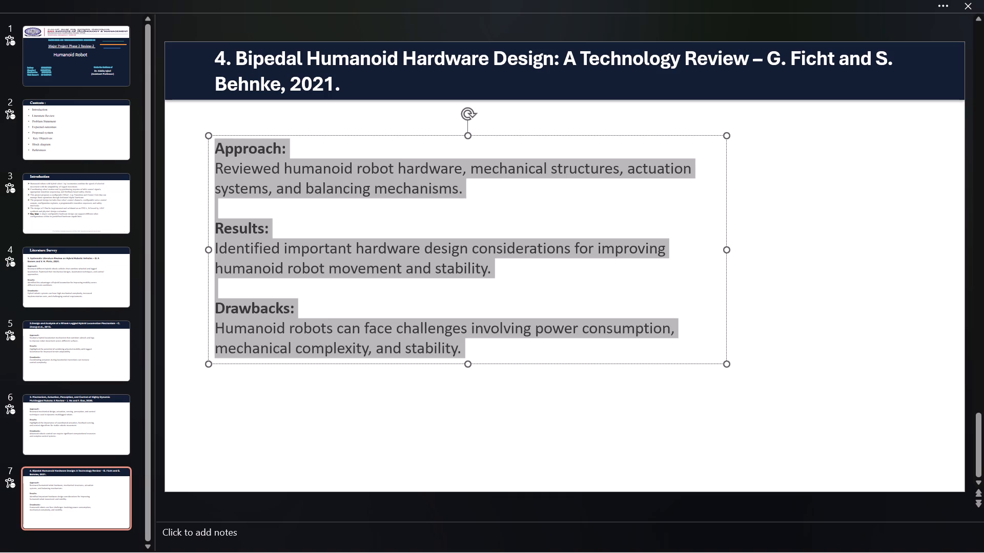
click(949, 7)
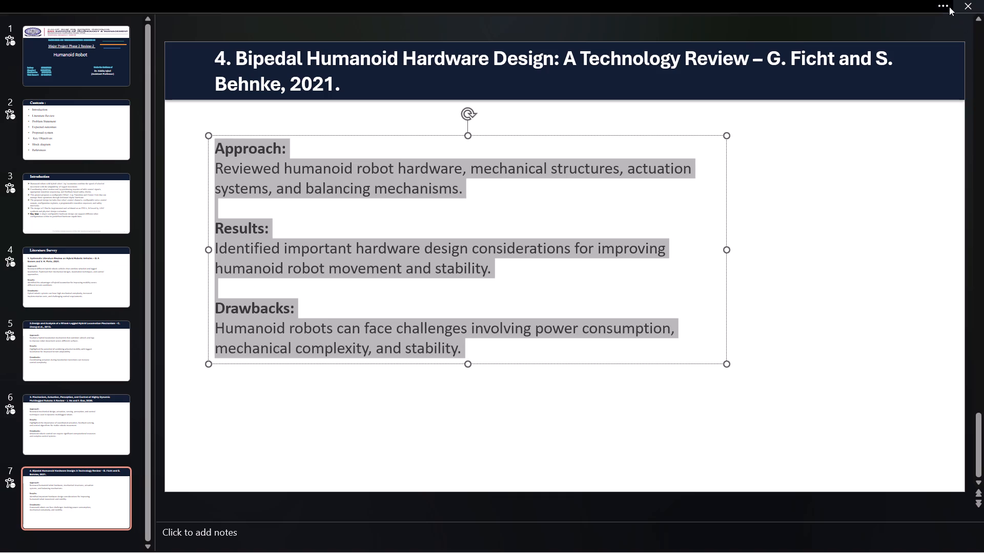
click(307, 66)
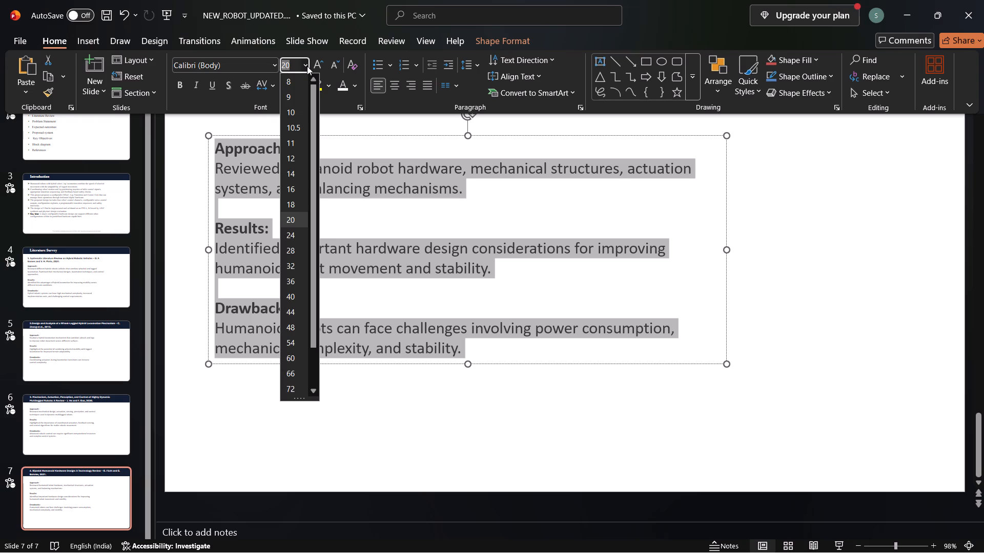
click(307, 66)
click(300, 63)
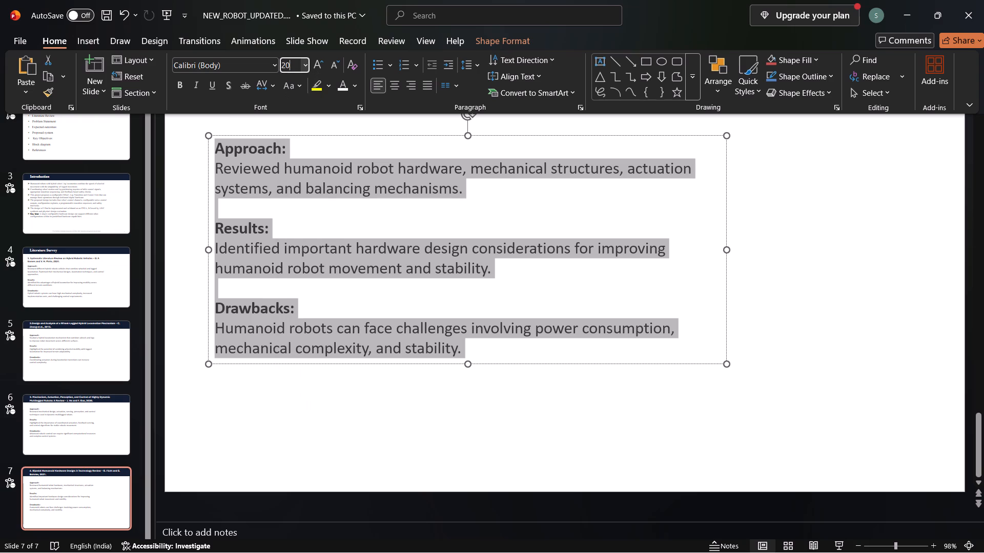
key(BackSpace)
key(2)
key(Return)
click(363, 433)
click(363, 433)
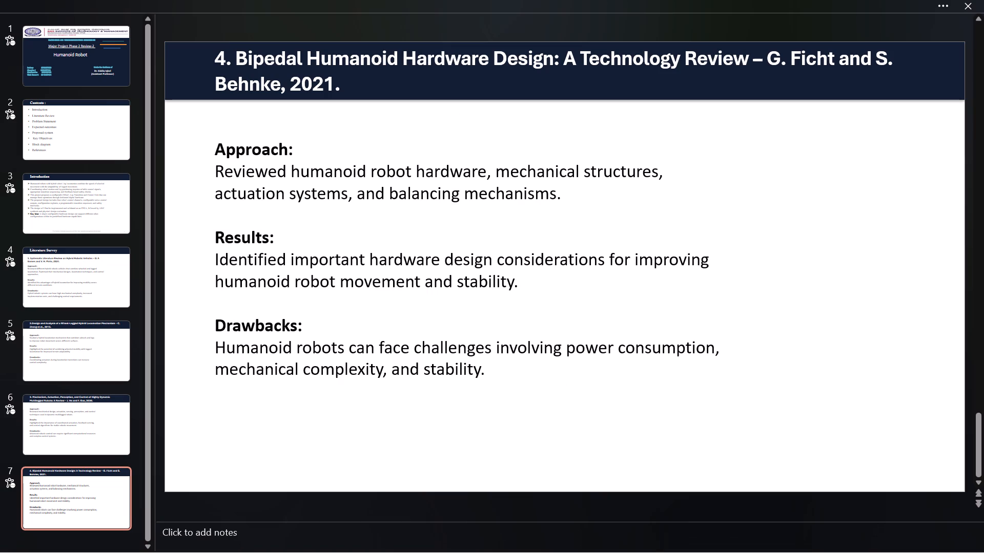
Set the font size of all of slide 6's body text to 22.
click(80, 426)
click(575, 222)
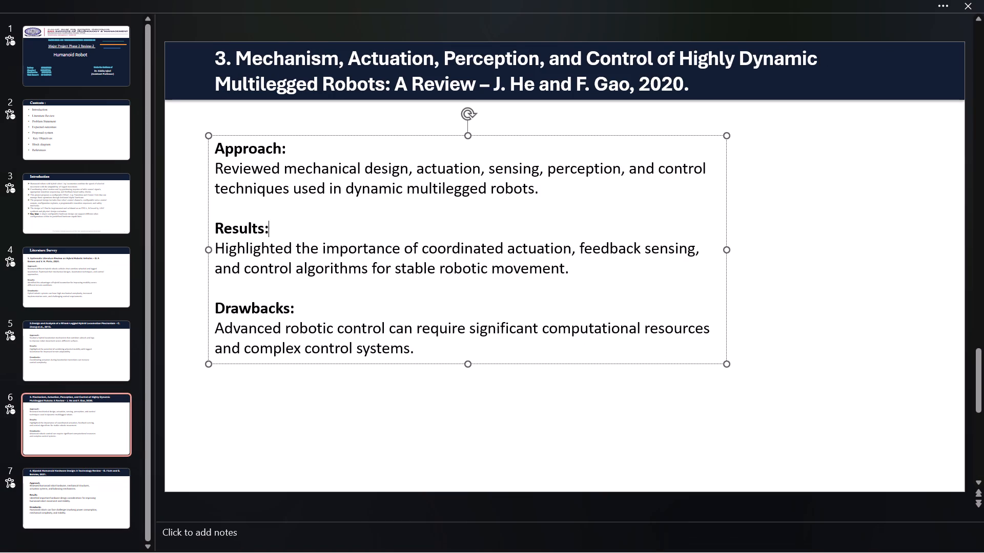
key(ctrl+a)
click(941, 2)
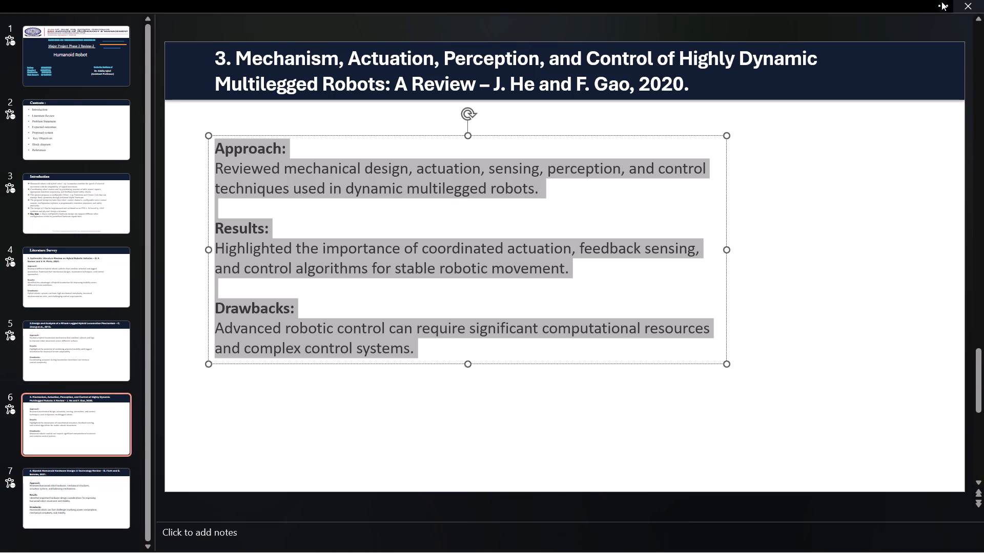
click(302, 64)
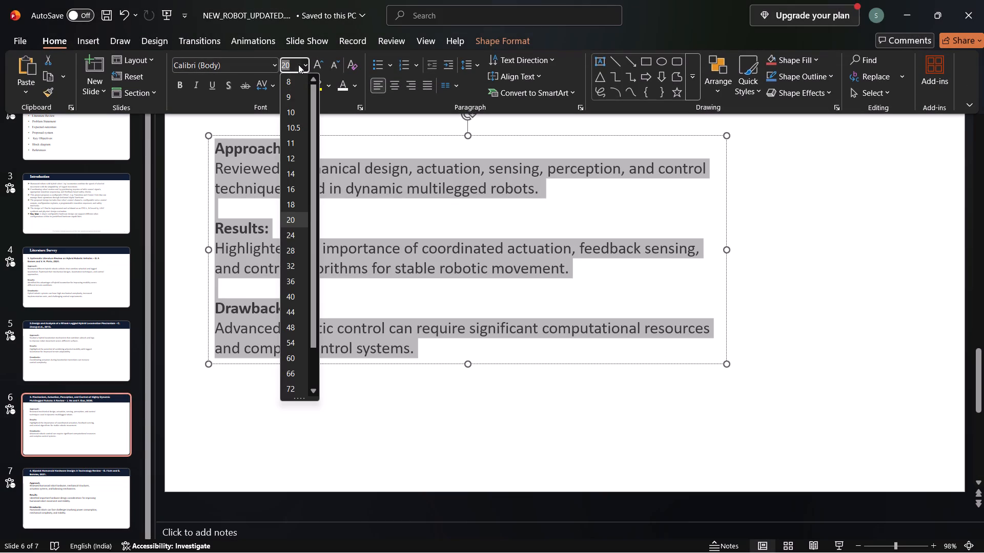
click(298, 65)
key(BackSpace)
key(2)
key(Return)
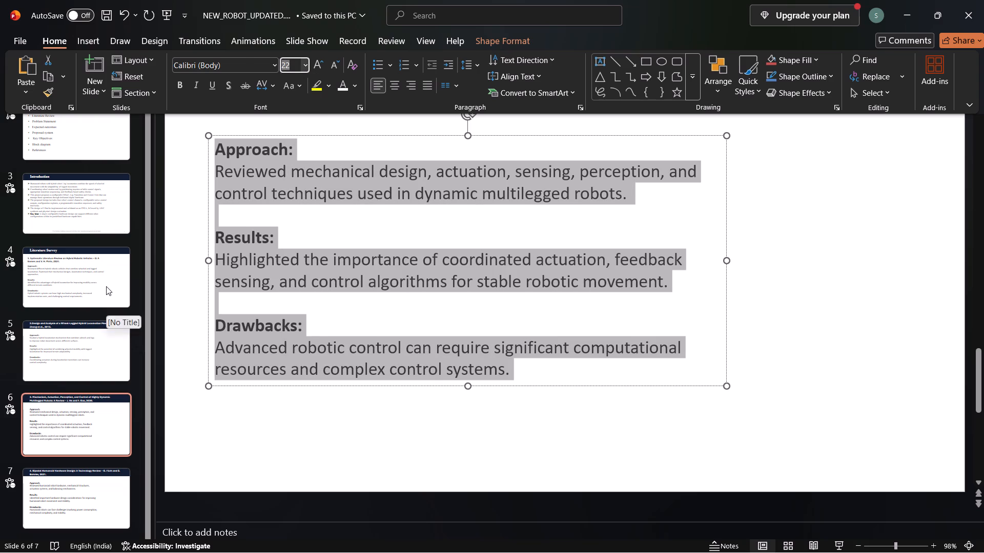
Review the fonts and text sizes on the Introduction slide and literature survey slides 4 and 5.
click(106, 286)
click(112, 216)
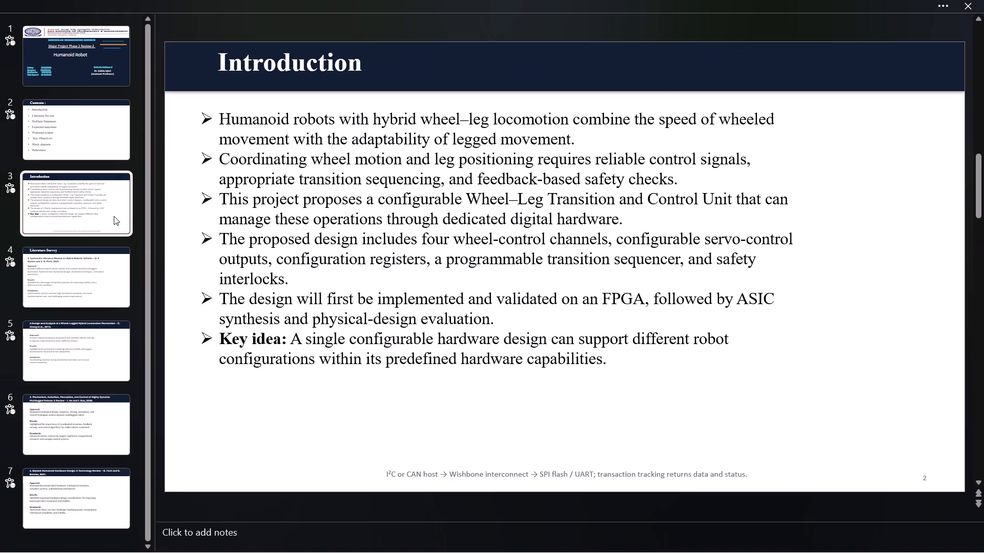
click(103, 274)
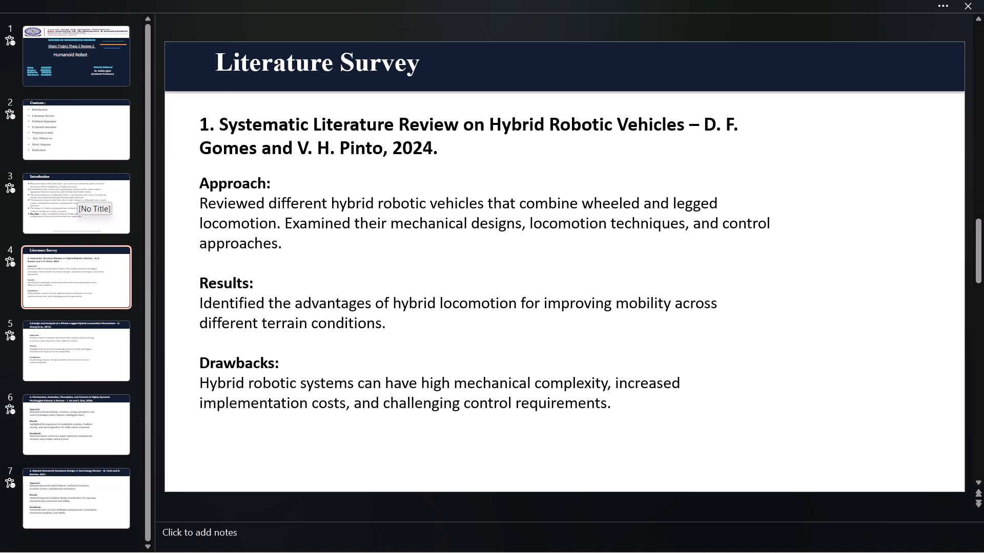
click(506, 129)
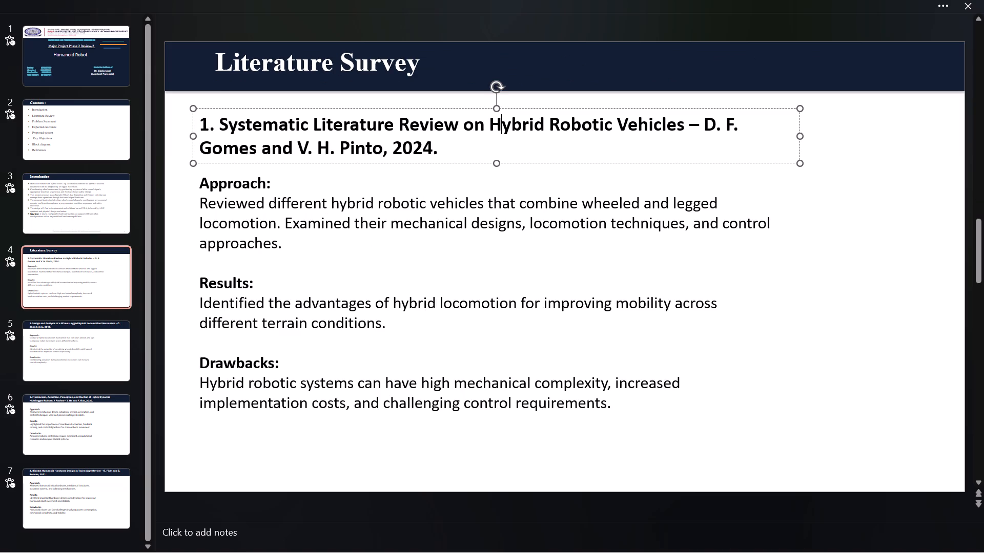
click(940, 4)
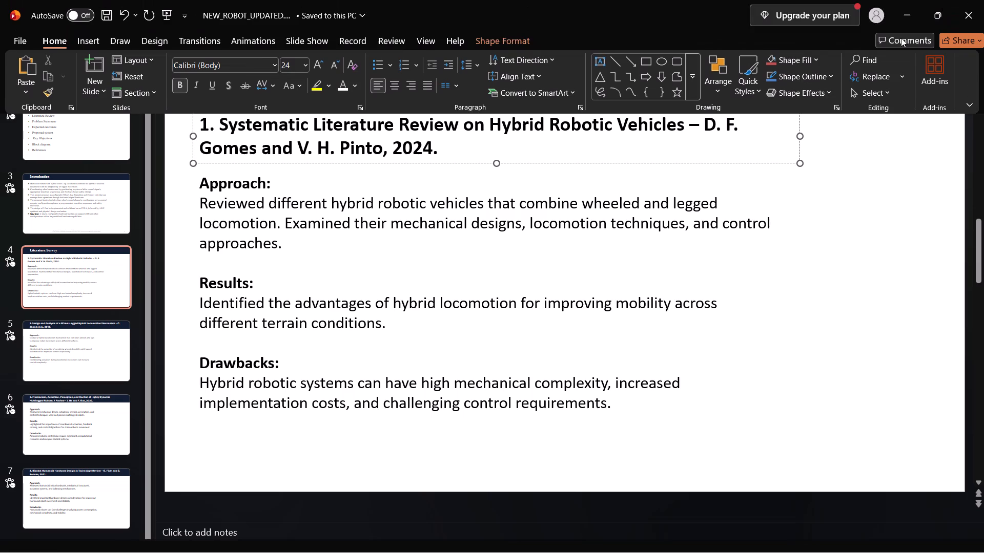
click(705, 281)
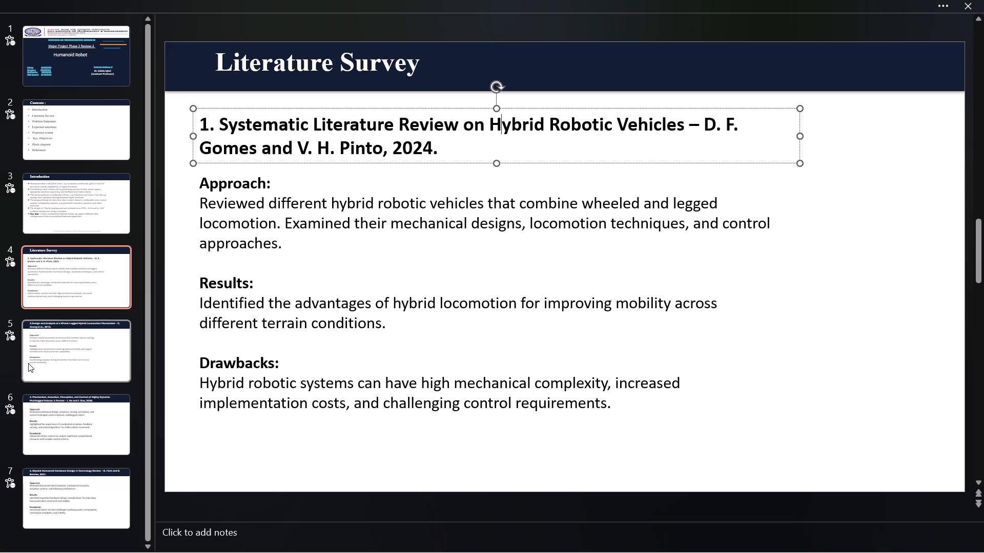
click(97, 278)
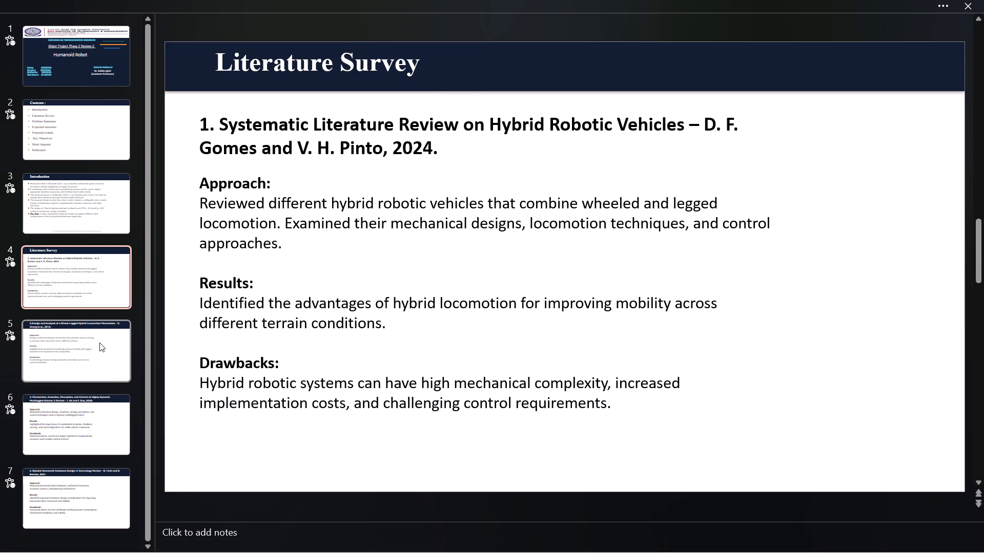
click(98, 345)
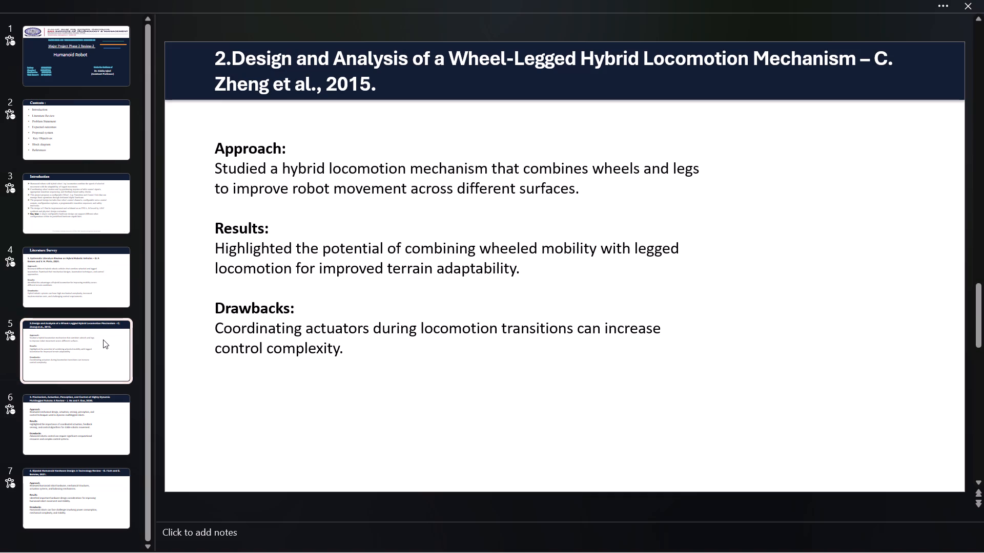
Change the font of all of slide 6's body text to Times New Roman.
click(111, 428)
drag(335, 324, 328, 337)
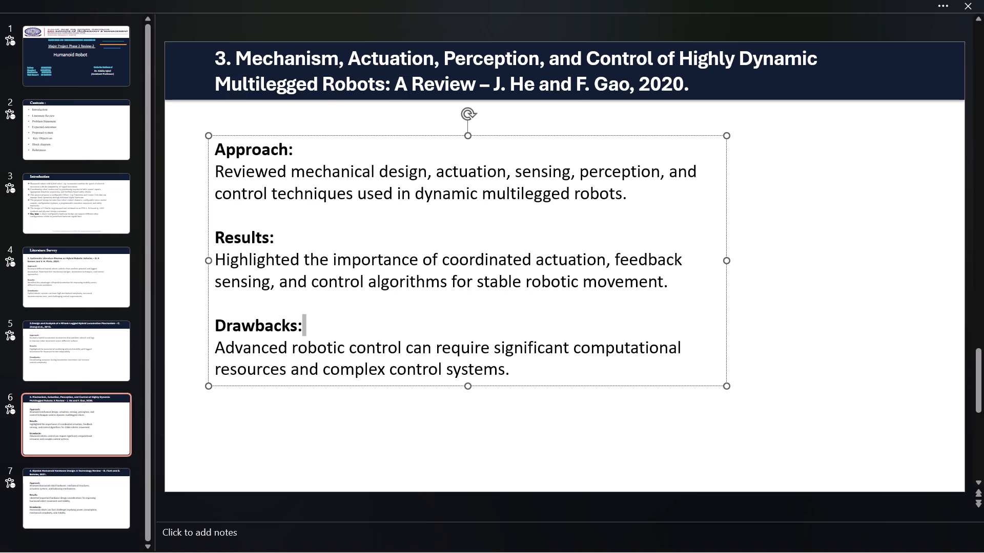
key(ctrl+a)
click(943, 3)
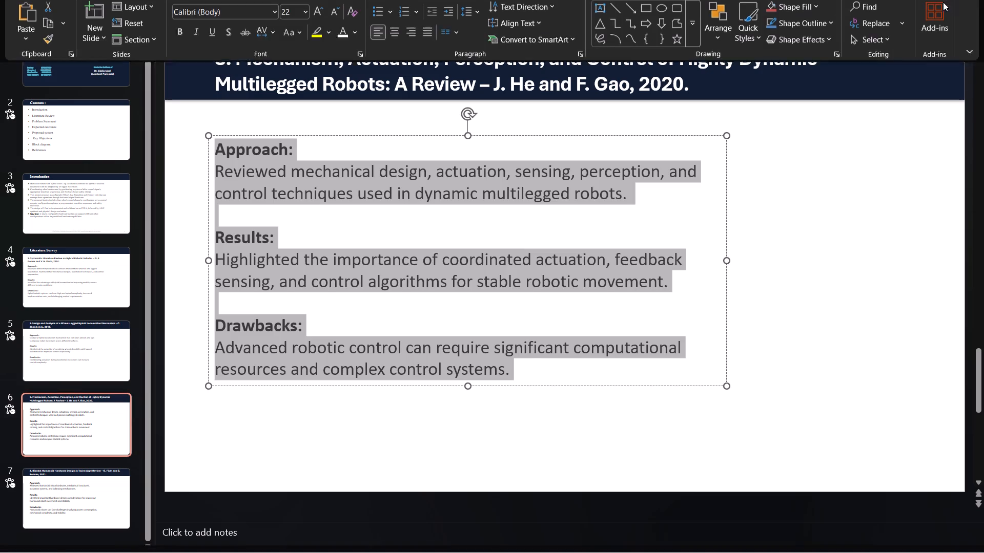
click(267, 67)
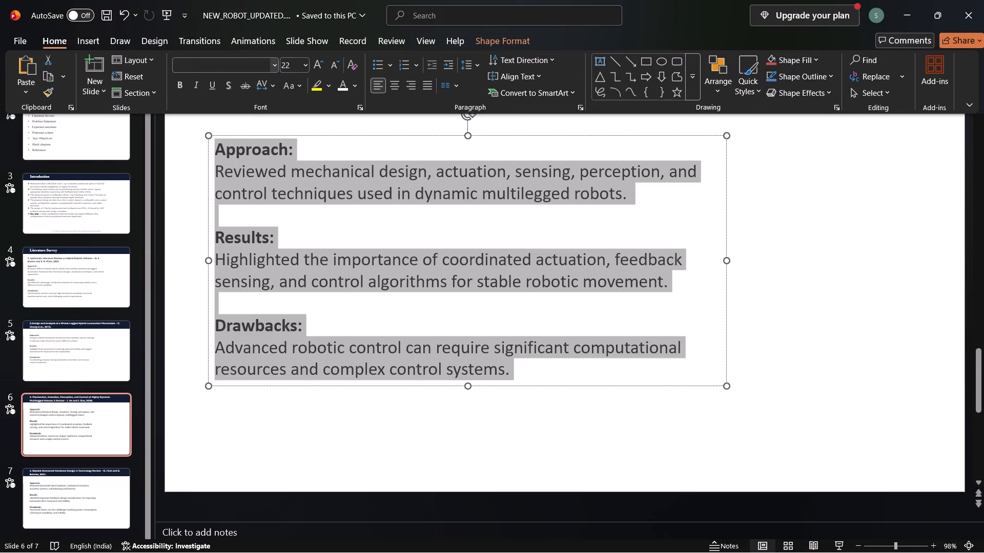
click(277, 69)
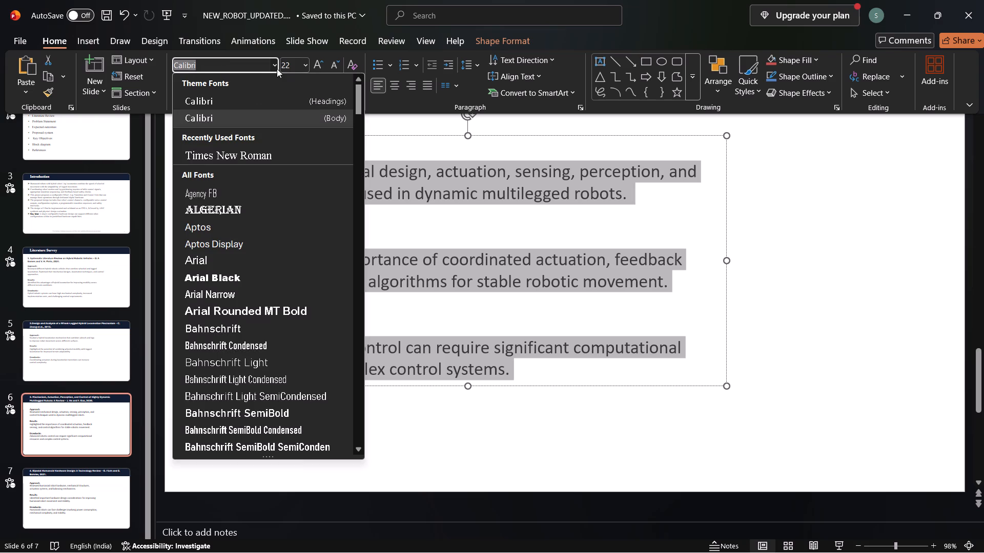
click(257, 156)
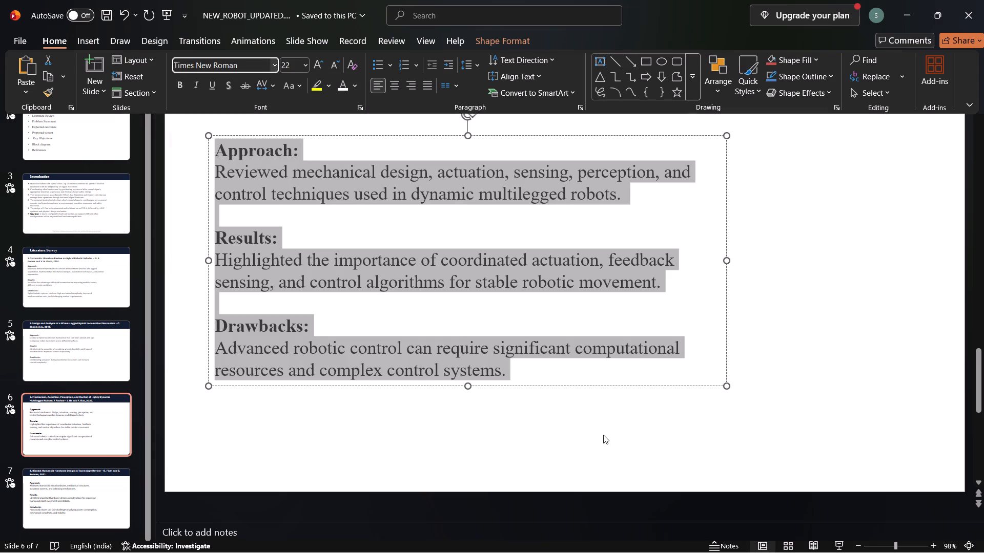
click(603, 435)
click(598, 435)
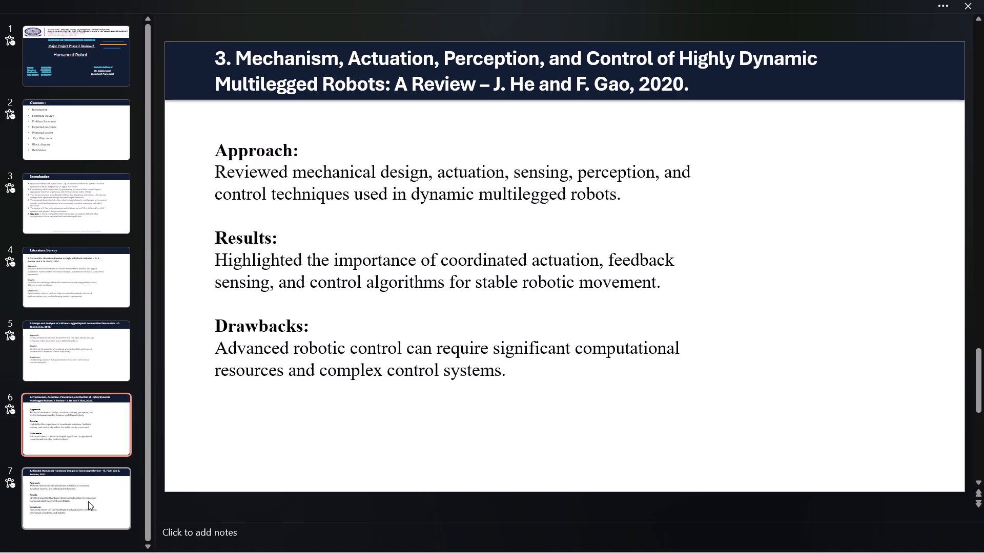
Change the font of all of slide 5's body text to Times New Roman.
click(73, 355)
click(340, 228)
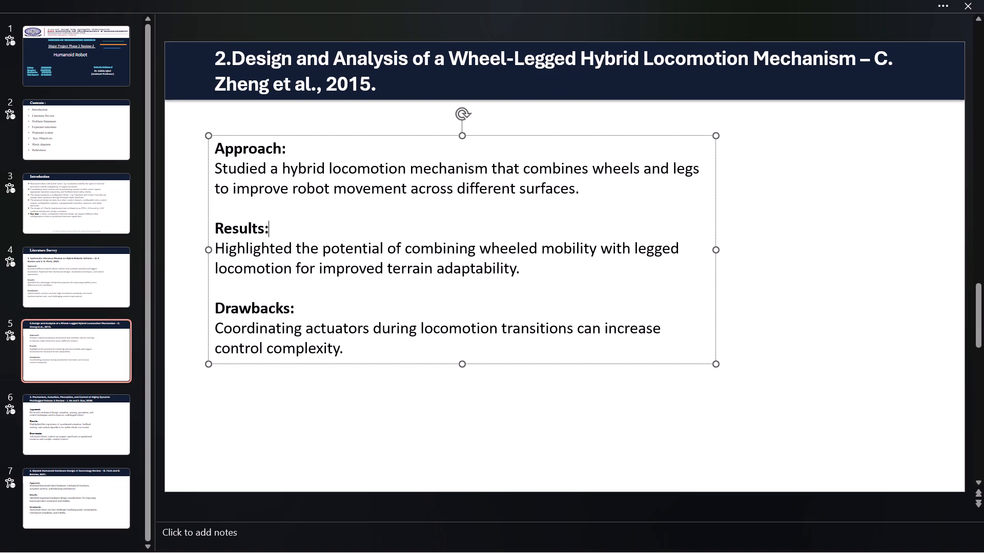
key(ctrl+a)
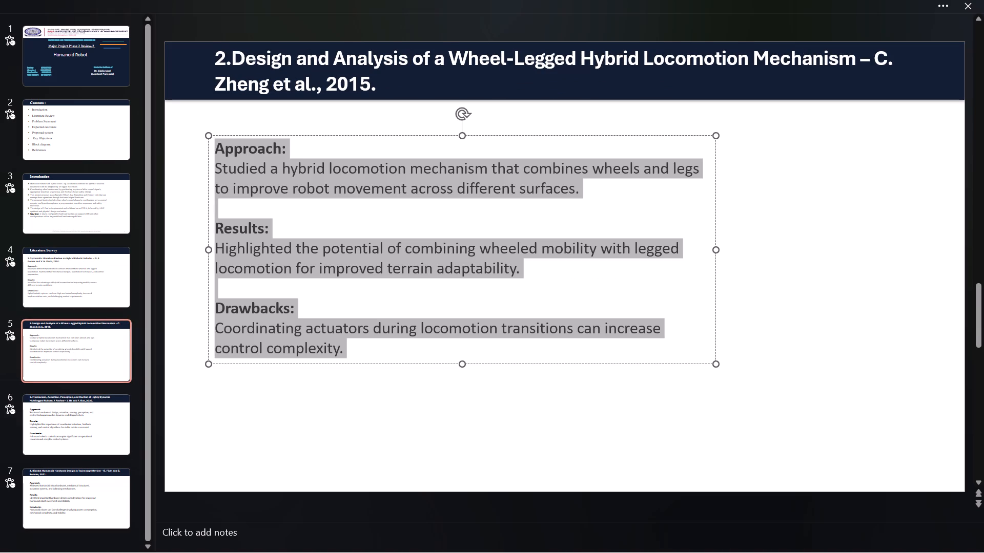
click(936, 0)
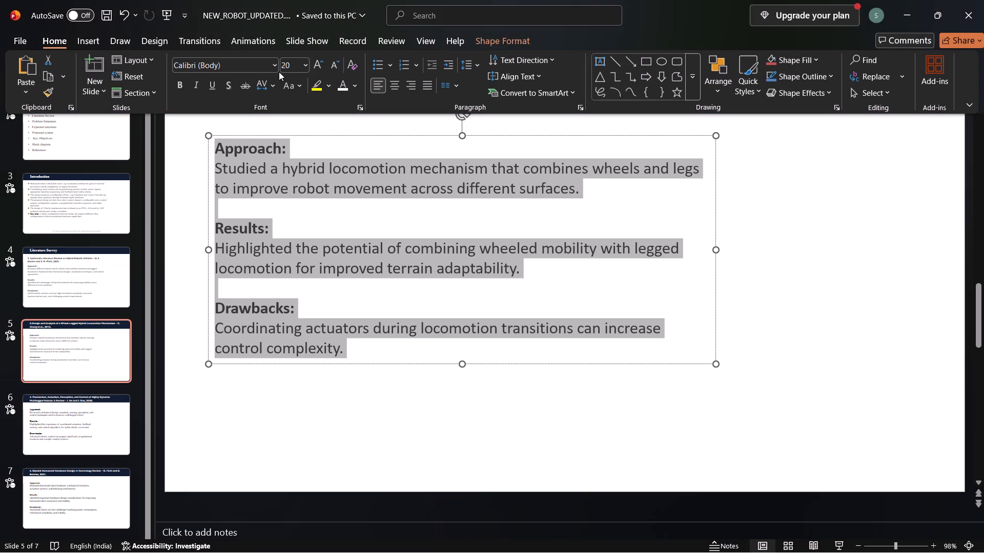
click(272, 63)
click(255, 159)
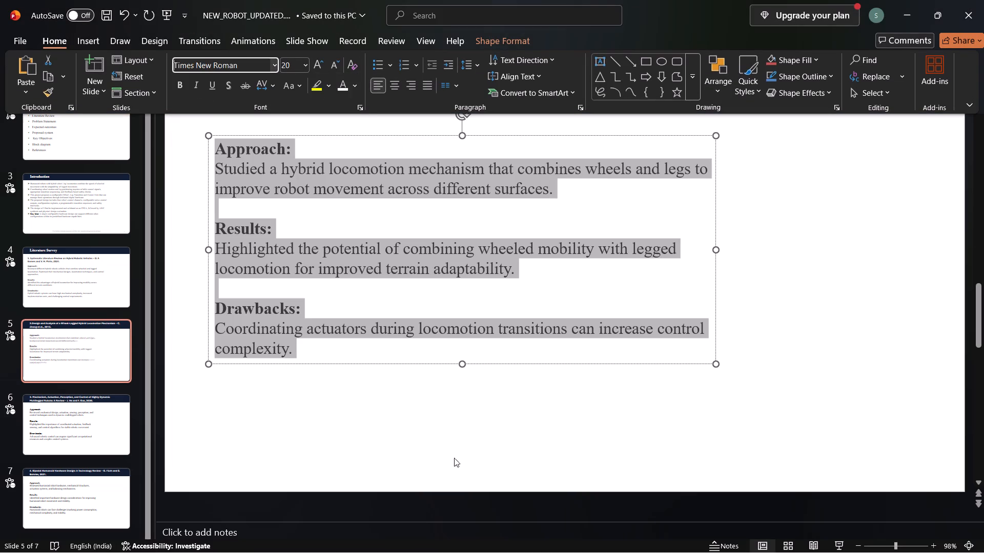
click(458, 465)
Change the font of slide 4's Approach, Results and Drawbacks text to Times New Roman.
click(95, 294)
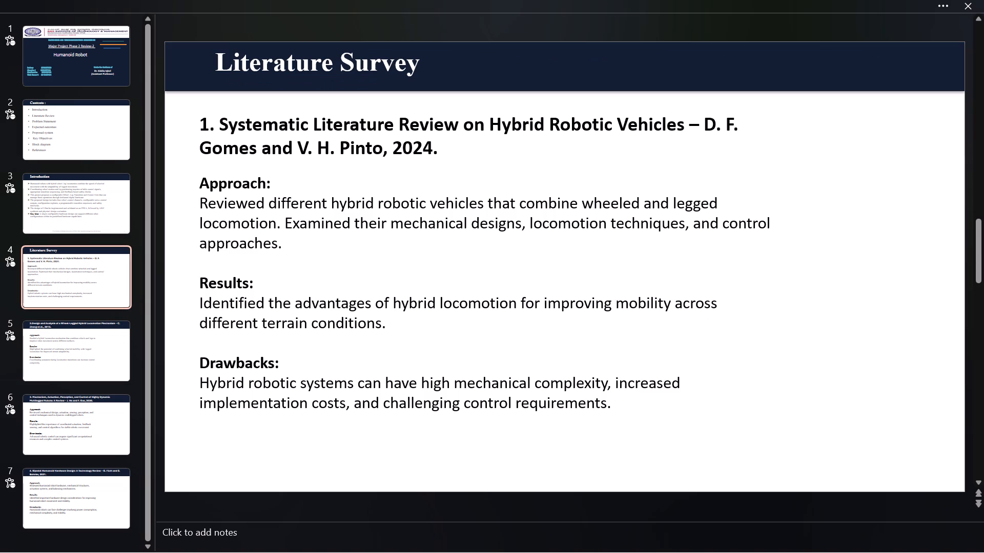
click(617, 403)
key(ctrl+a)
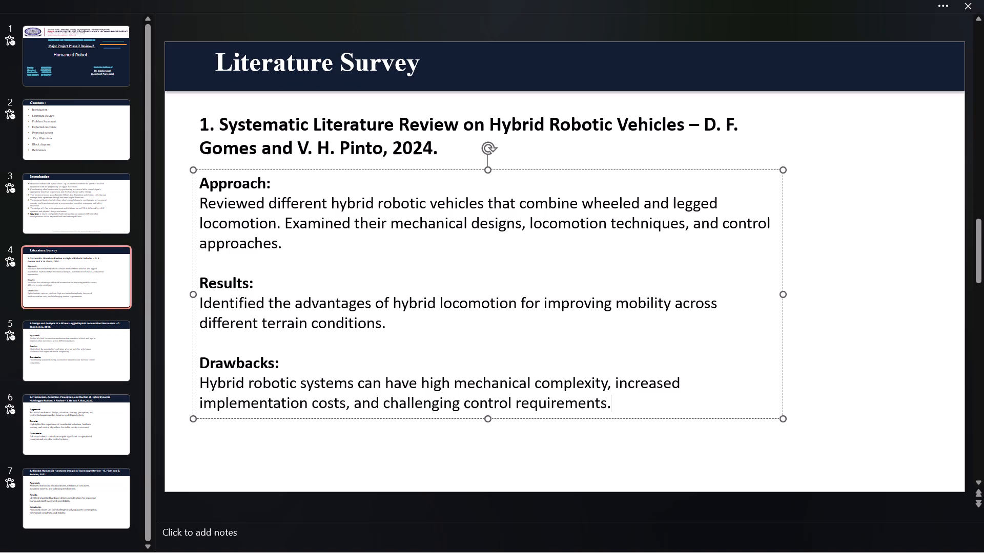
click(938, 0)
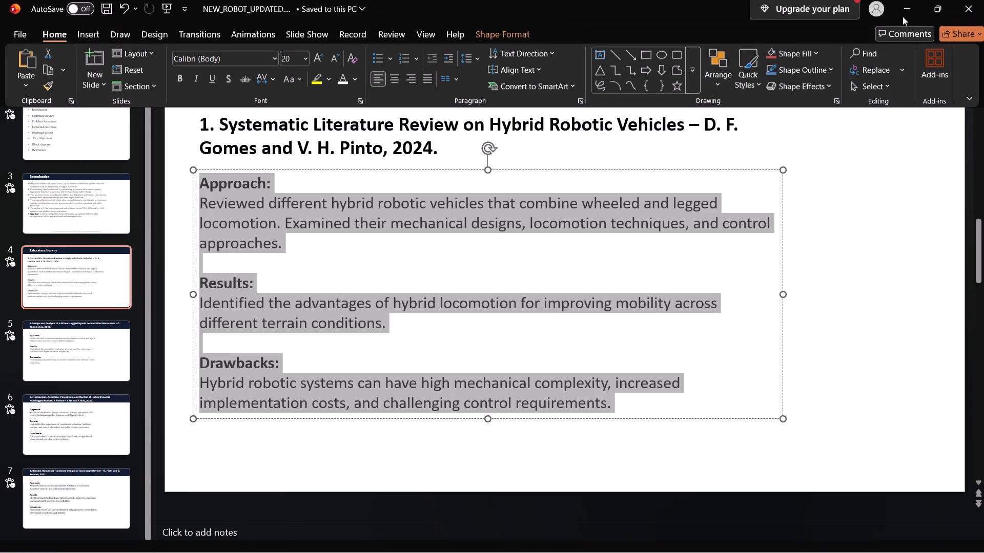
click(274, 67)
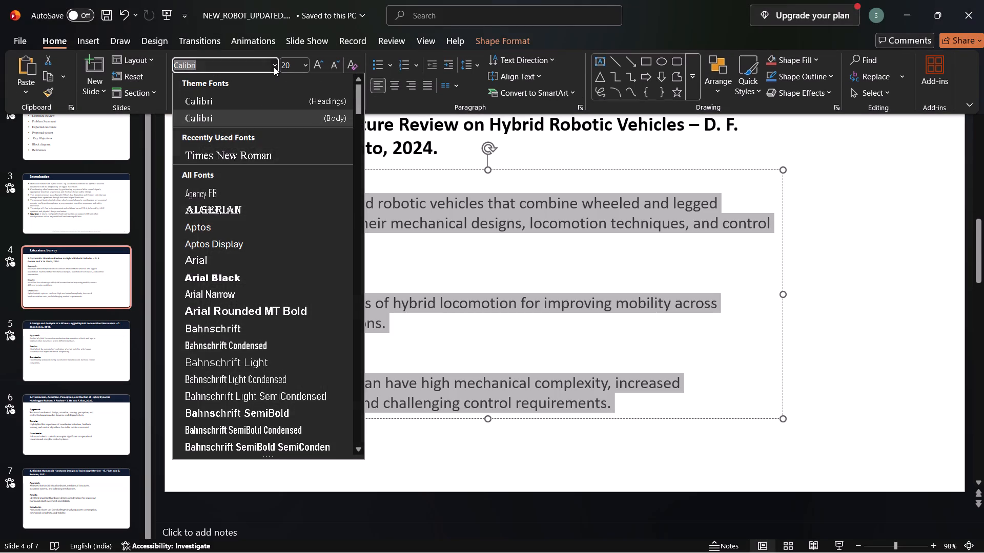
click(243, 157)
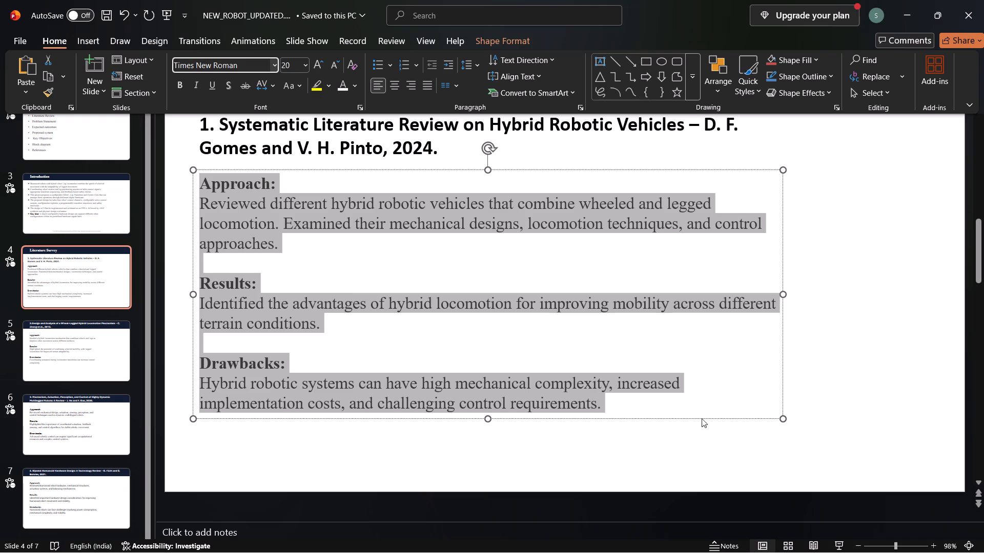
click(826, 391)
click(814, 379)
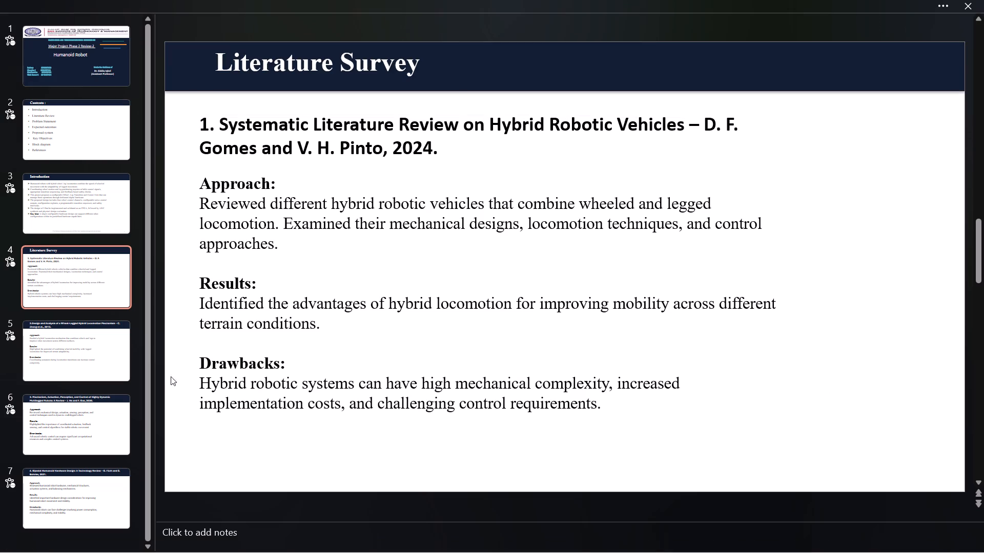
Compare the text formatting of the Introduction slide with literature survey slides 4, 5 and 6.
click(77, 291)
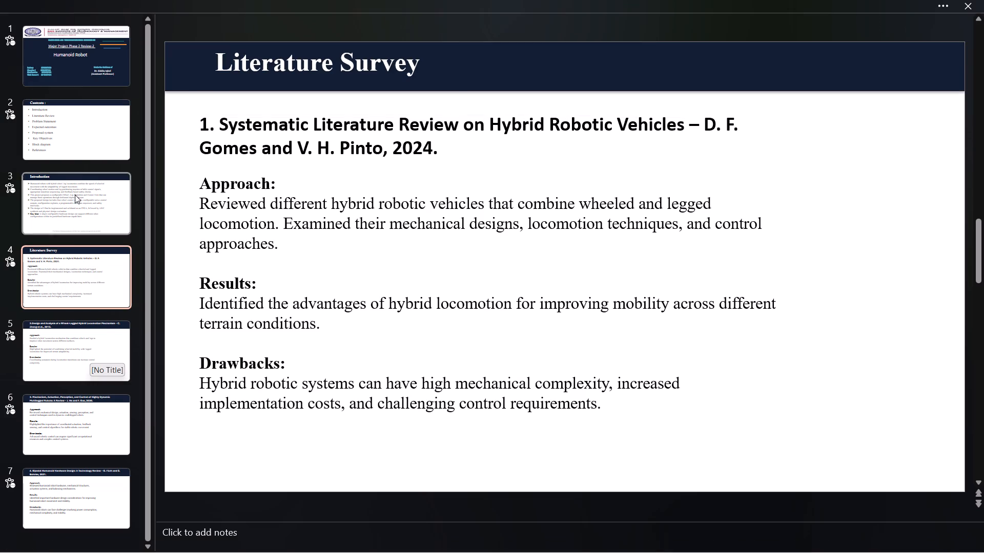
click(79, 192)
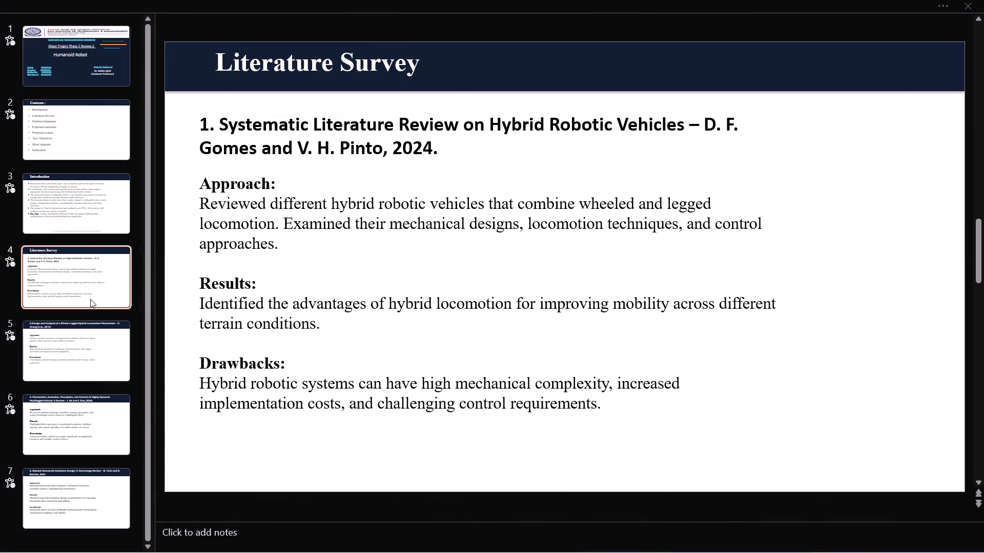
click(90, 299)
click(73, 203)
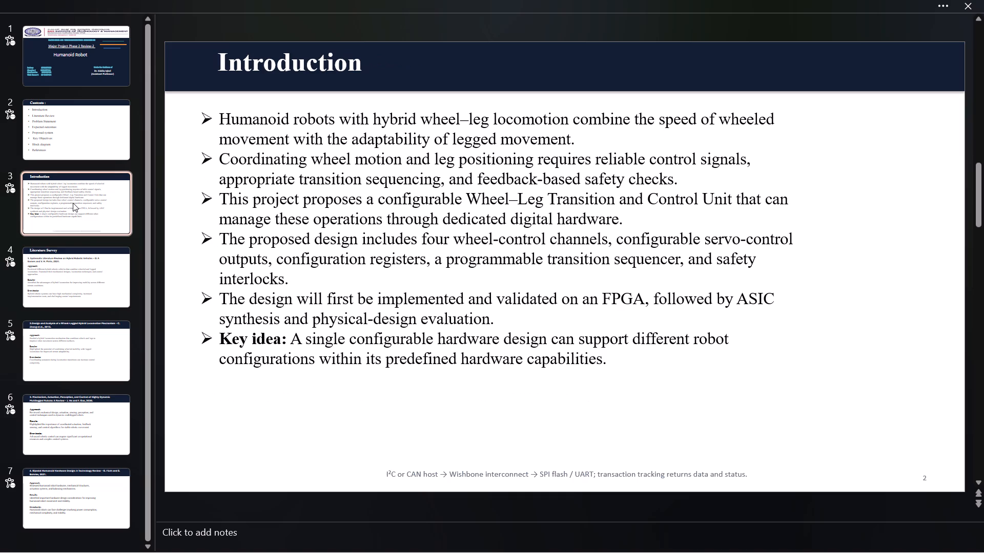
click(85, 282)
click(89, 341)
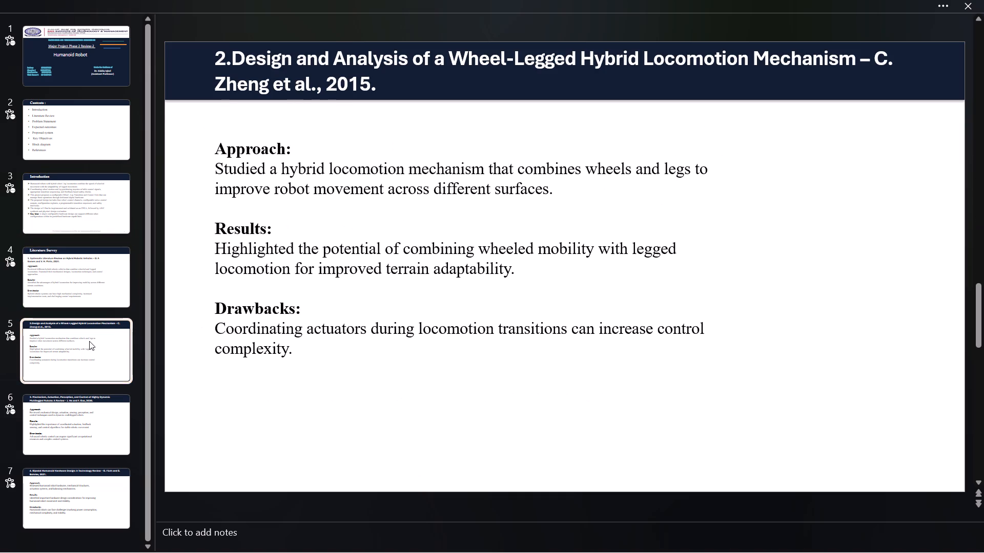
click(98, 430)
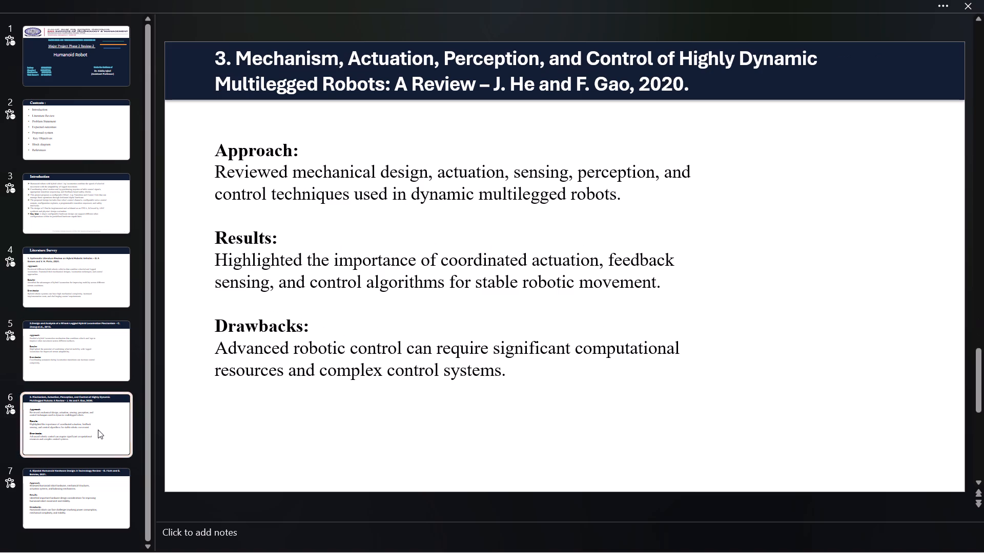
Change the font of all of slide 7's body text to Times New Roman.
scroll(453, 386, down, 1)
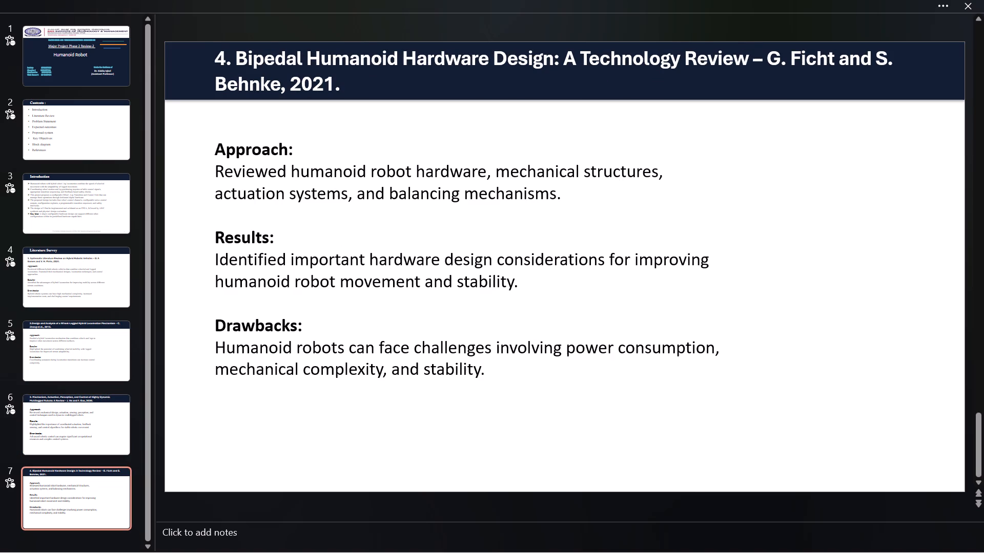
click(438, 389)
click(423, 307)
key(ctrl+a)
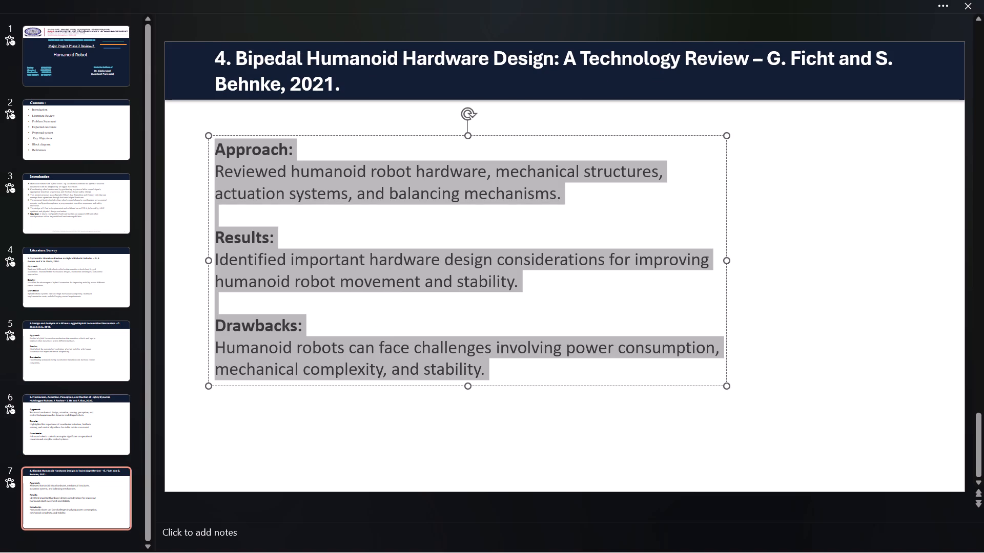
click(937, 4)
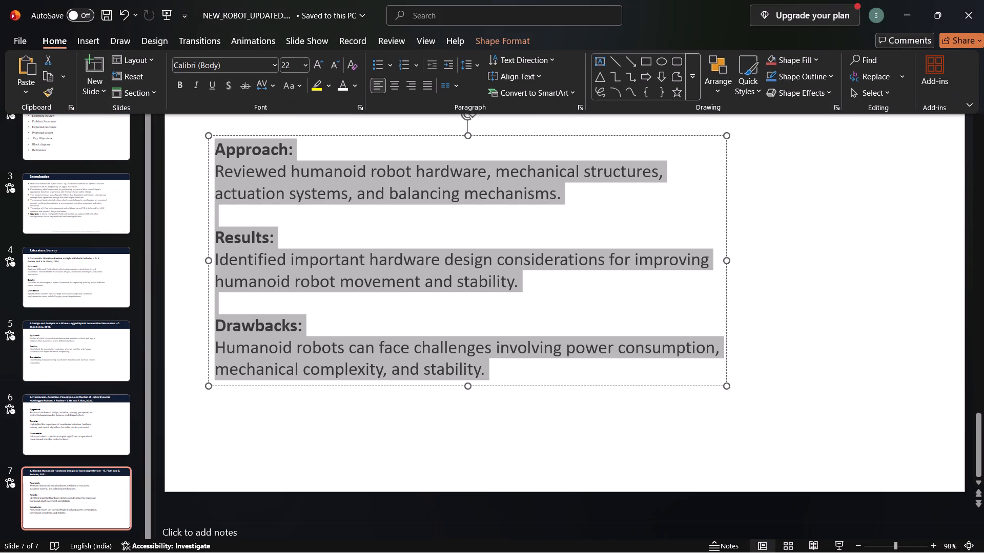
click(270, 65)
click(240, 155)
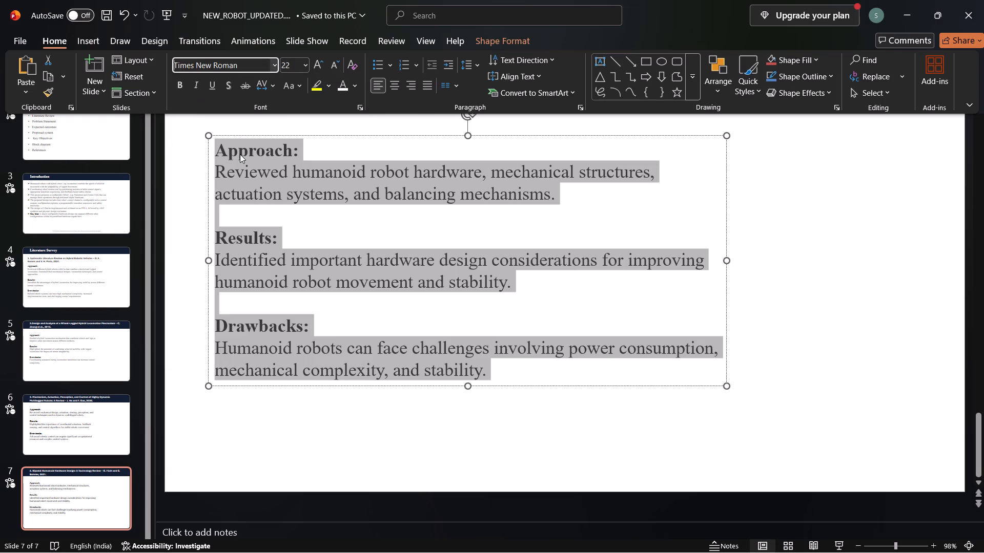
click(771, 390)
click(770, 391)
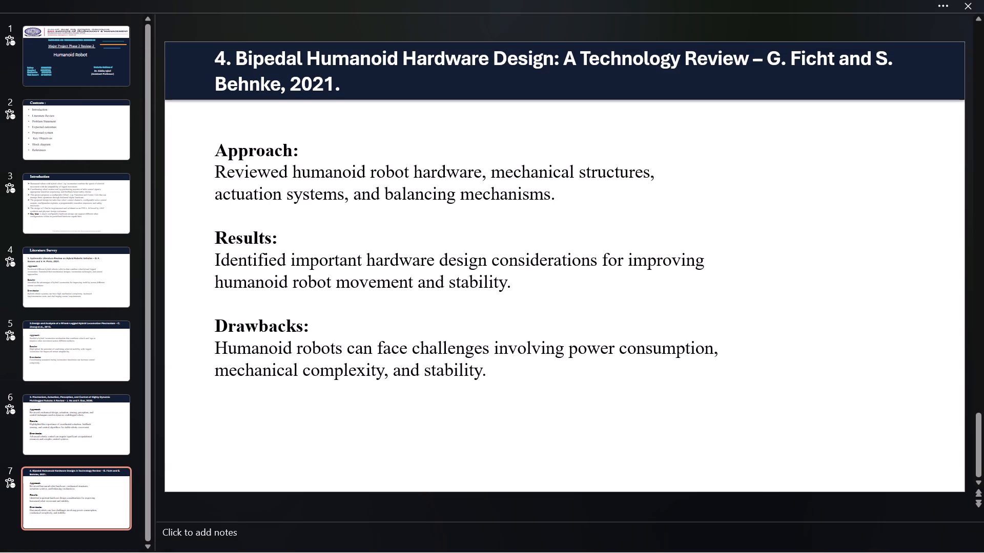
Duplicate slide 7, the Bipedal Humanoid Hardware Design paper slide, as a base for the next literature survey paper.
key(ctrl+d)
key(ctrl+d)
scroll(107, 453, down, 2)
click(96, 440)
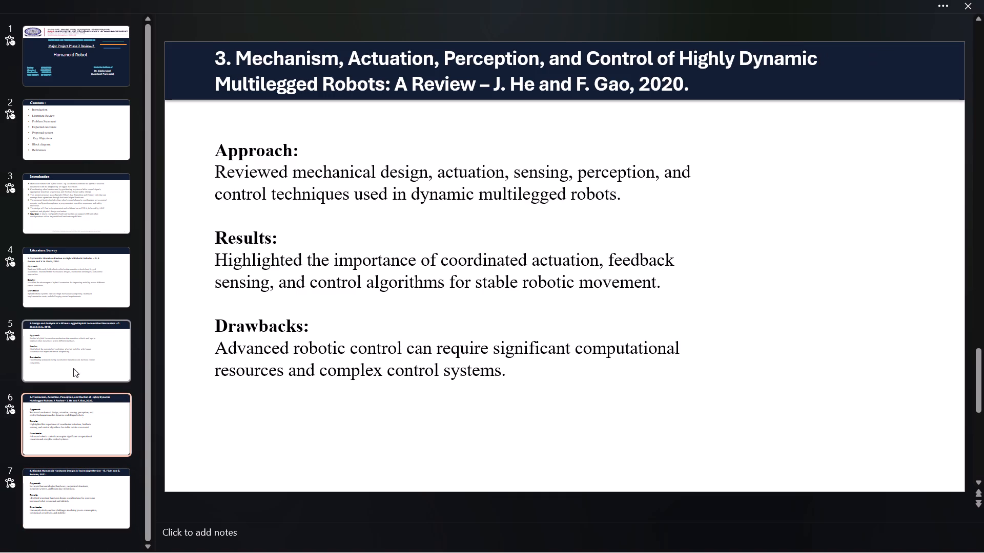
click(86, 516)
scroll(156, 465, down, 1)
scroll(481, 401, down, 4)
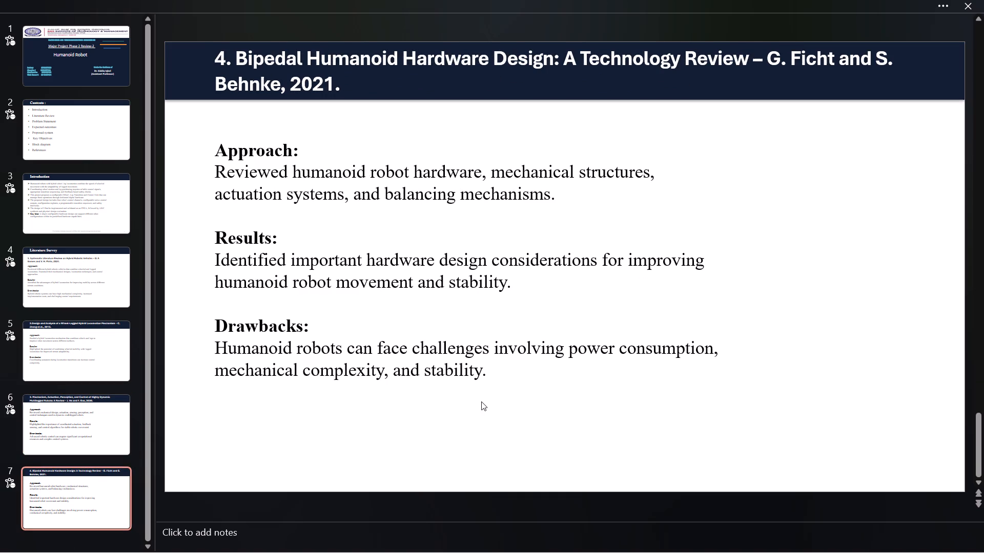
scroll(481, 401, down, 1)
click(59, 433)
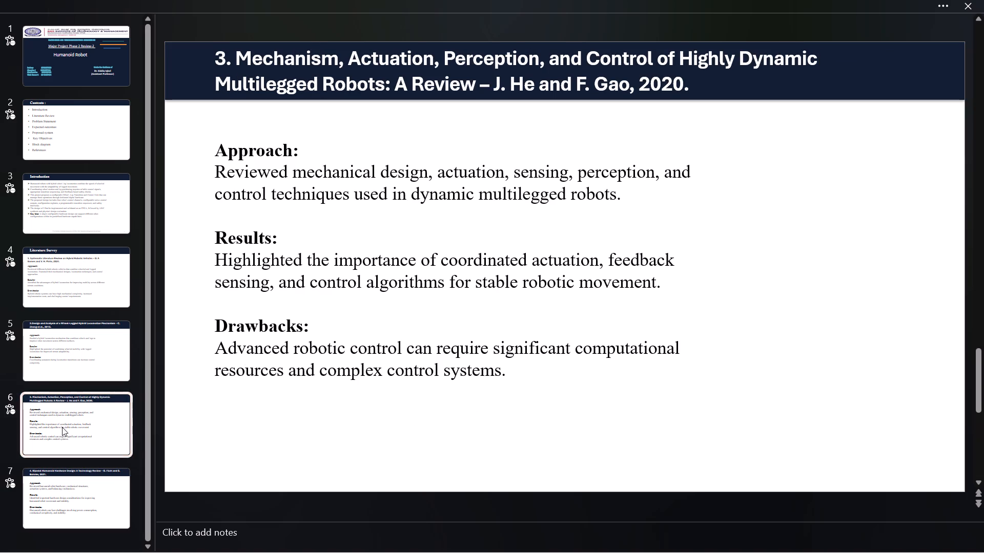
click(109, 489)
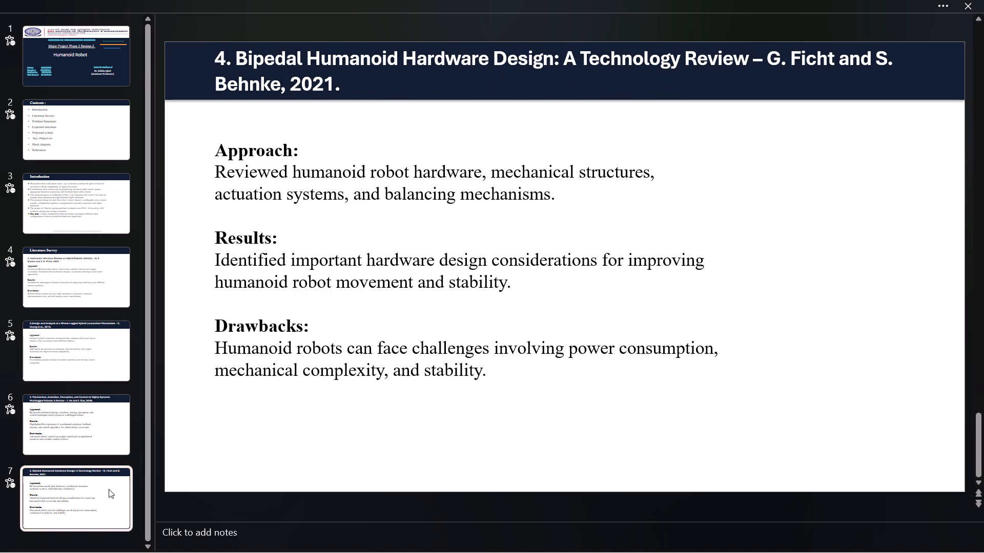
key(ctrl+d)
click(101, 490)
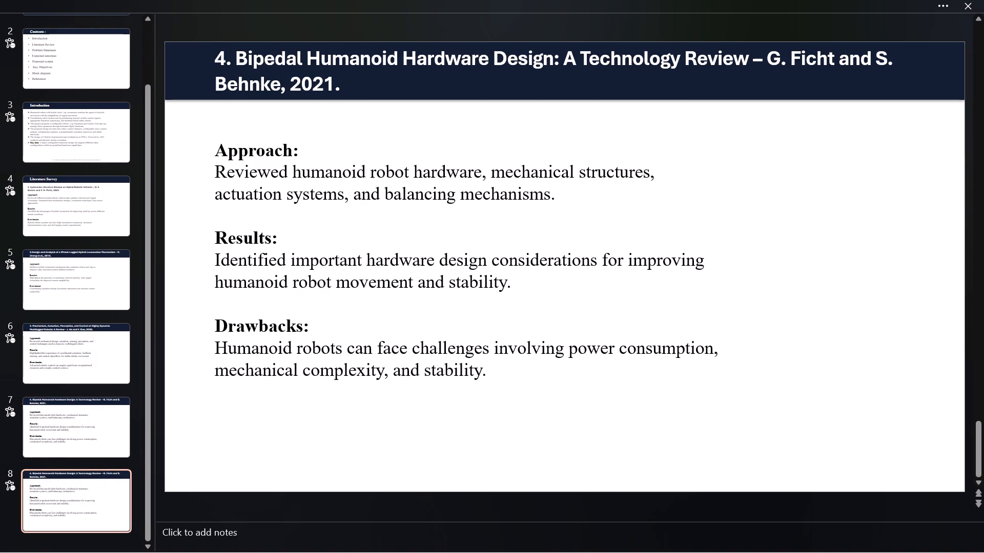
Replace slide 8's title with the full "5. Hexapod Locomotion of a Leg-Wheel Hybrid Mobile Robot" heading, including author and 2014, copied from the ChatGPT conversation in Chrome.
click(314, 65)
key(ctrl+a)
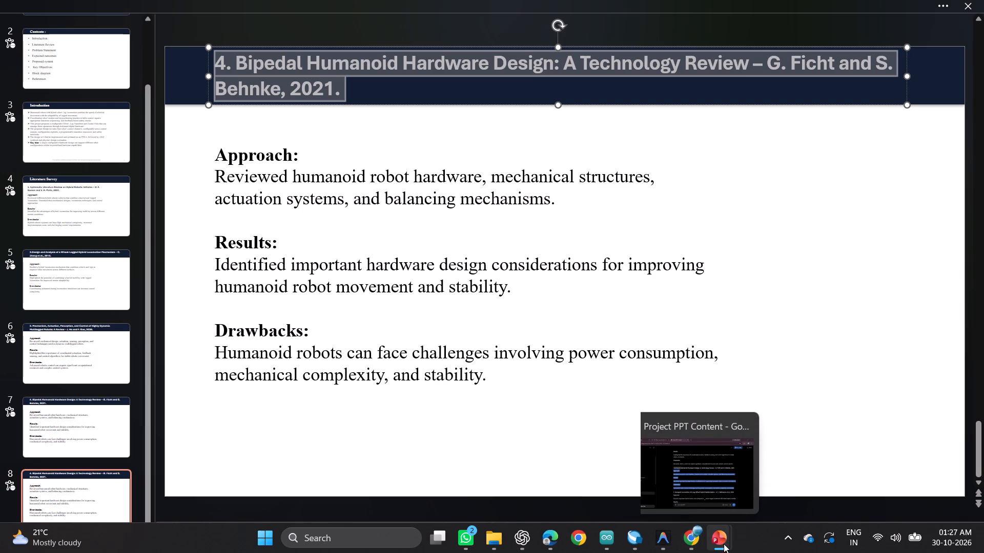
click(683, 546)
click(450, 446)
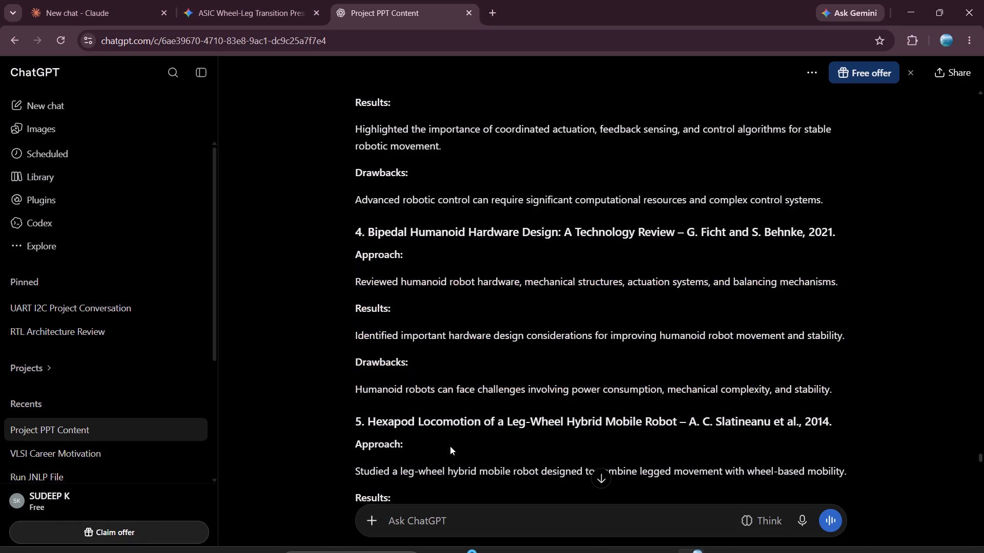
scroll(447, 424, down, 2)
drag(354, 290, 822, 268)
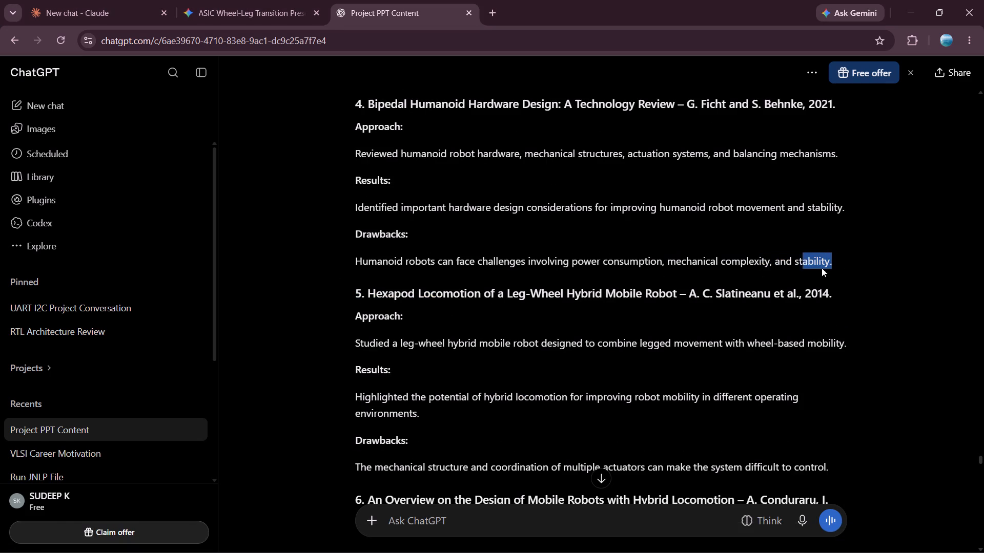
drag(822, 268, 835, 295)
key(ctrl+c)
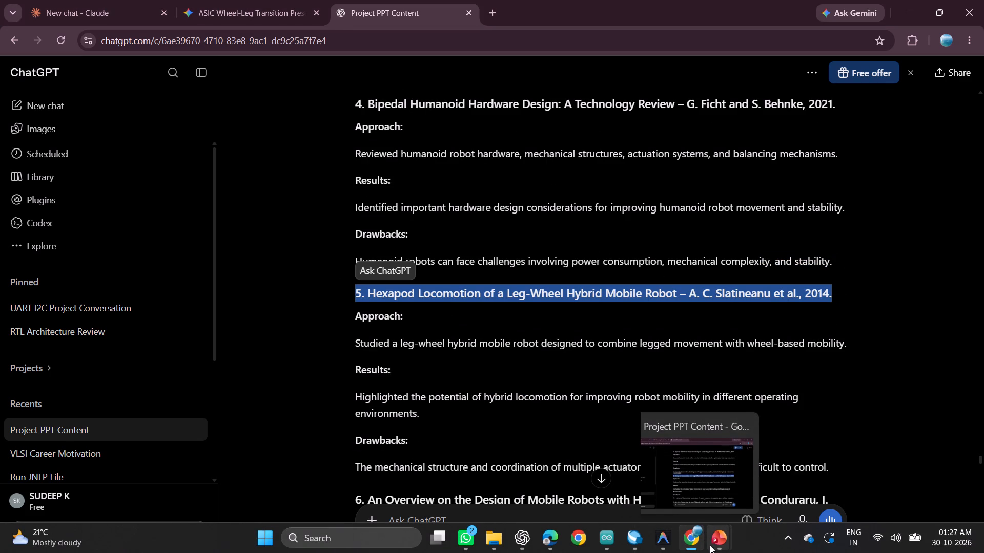
click(645, 474)
key(ctrl+v)
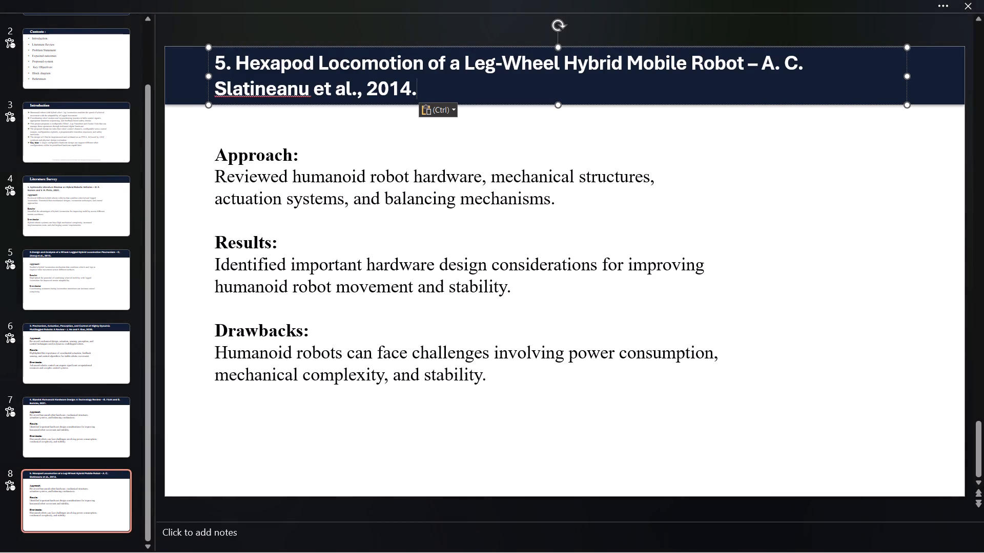
Replace slide 8's body with the Approach, Results and Drawbacks text of paper 5 copied from the ChatGPT conversation in Chrome.
click(328, 236)
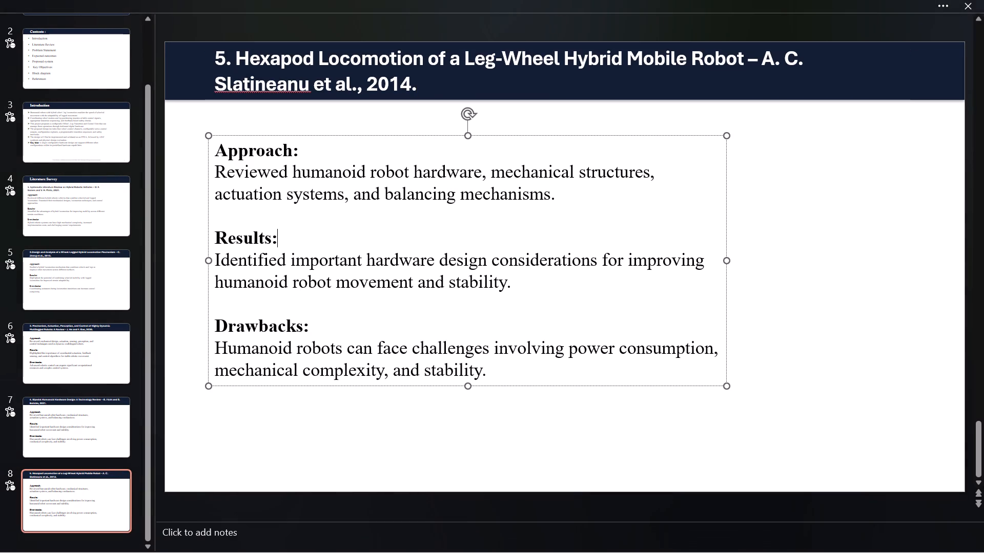
drag(220, 150, 542, 416)
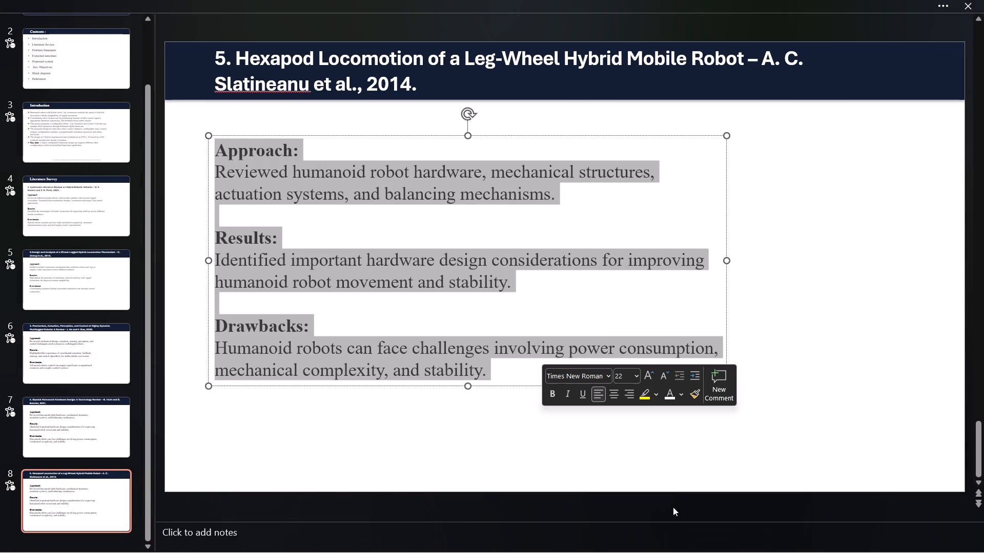
click(688, 545)
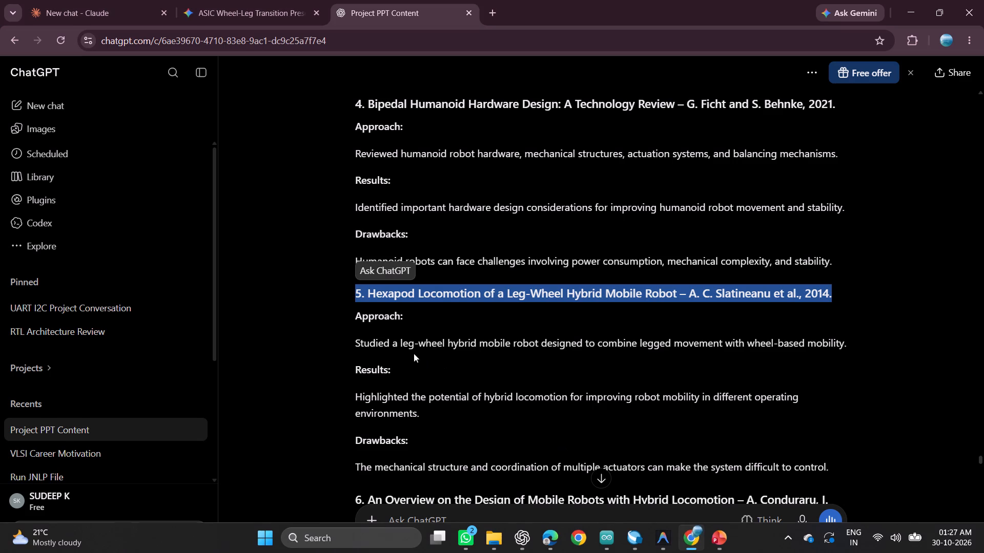
drag(354, 315, 467, 438)
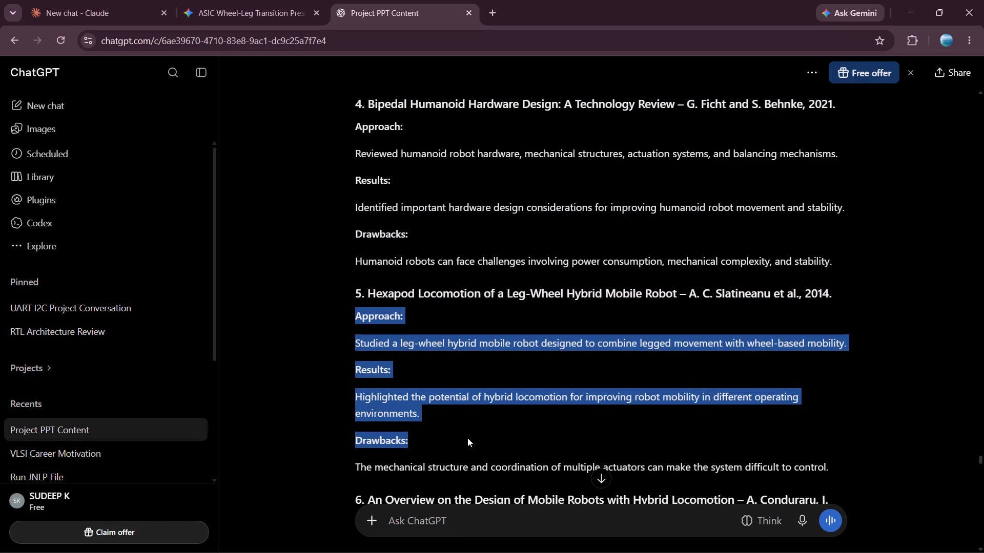
drag(467, 438, 843, 462)
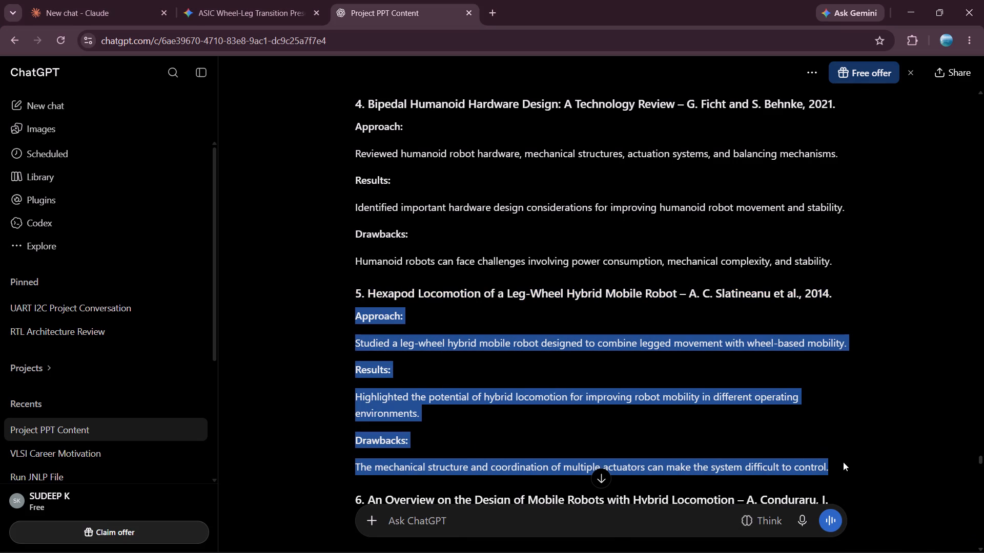
drag(843, 462, 843, 462)
key(ctrl+c)
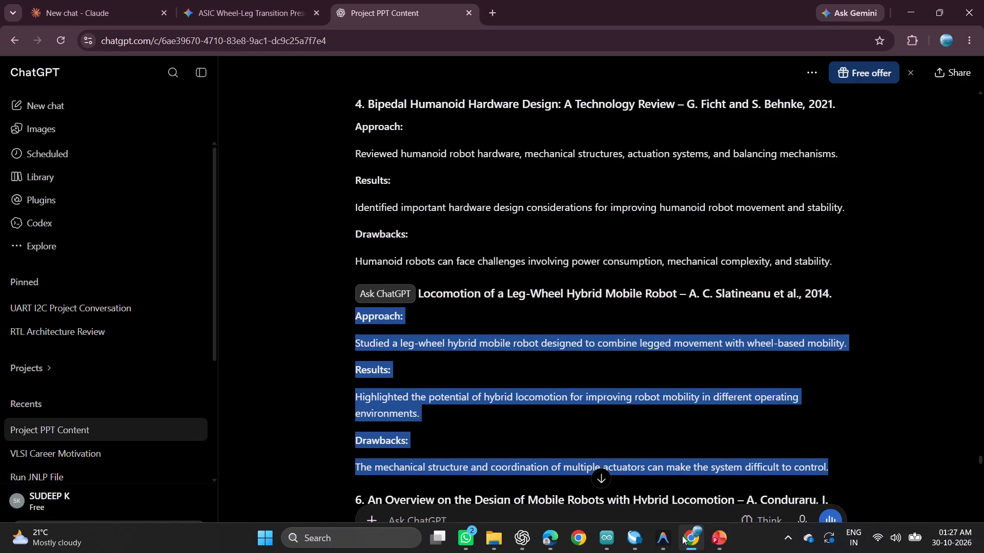
click(678, 486)
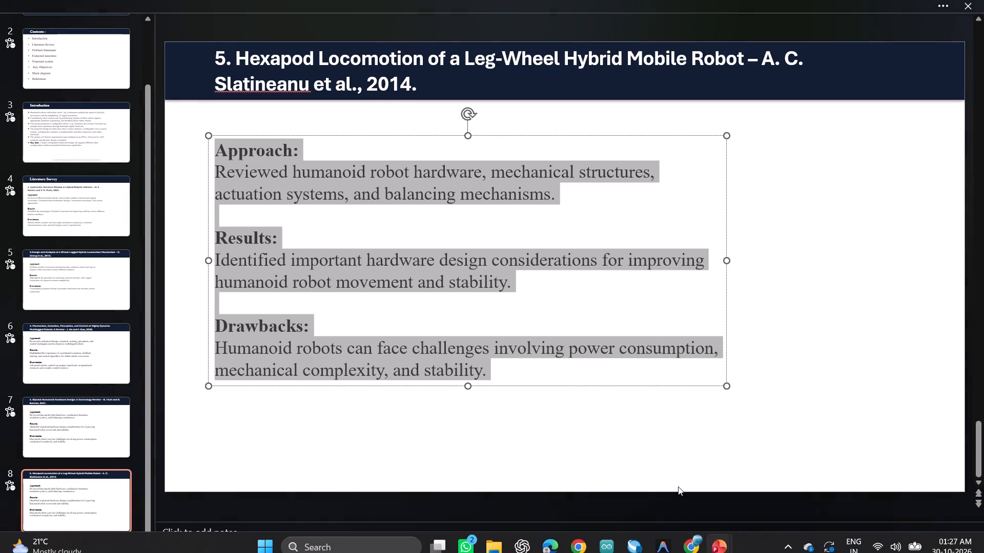
key(ctrl+v)
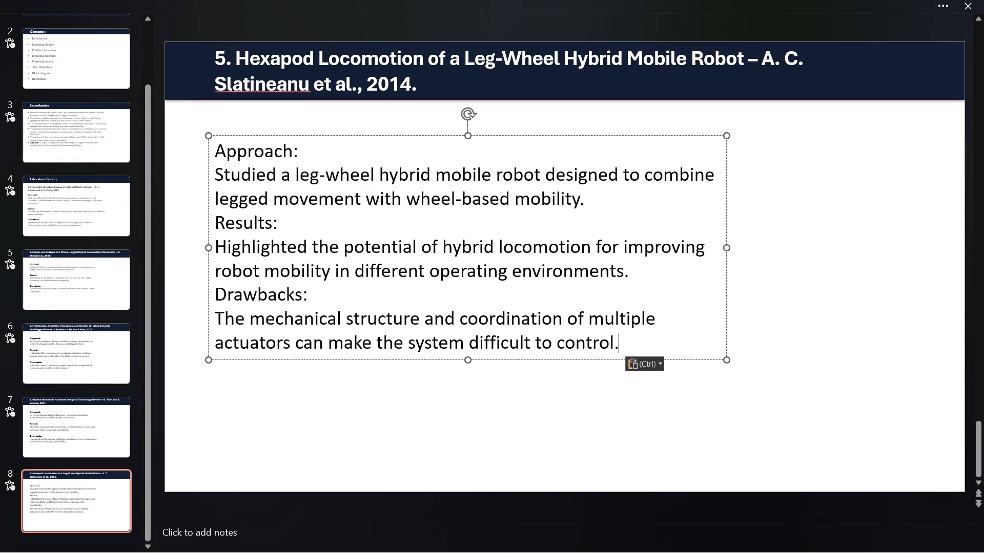
Insert a blank line before the Results and Drawbacks headings in slide 8's body text.
click(583, 204)
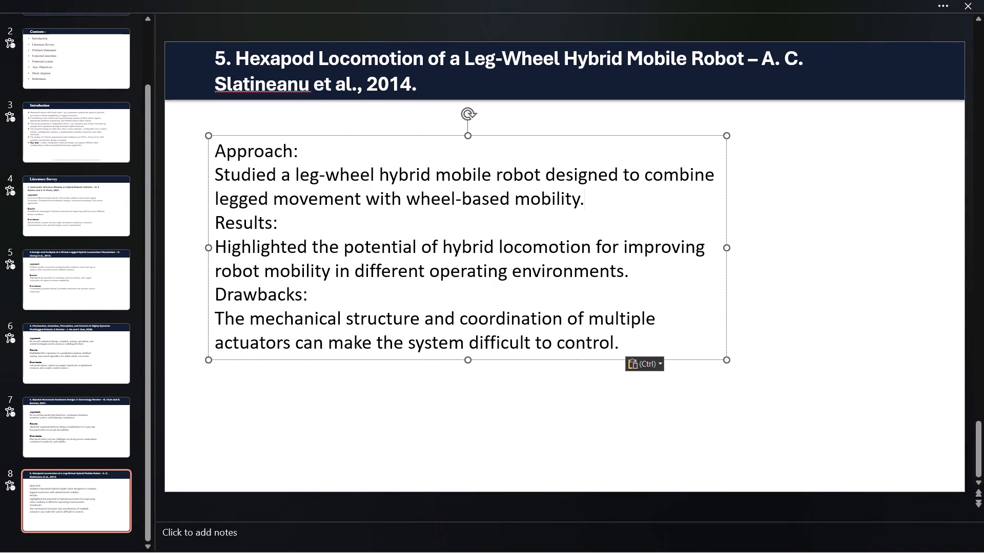
key(Return)
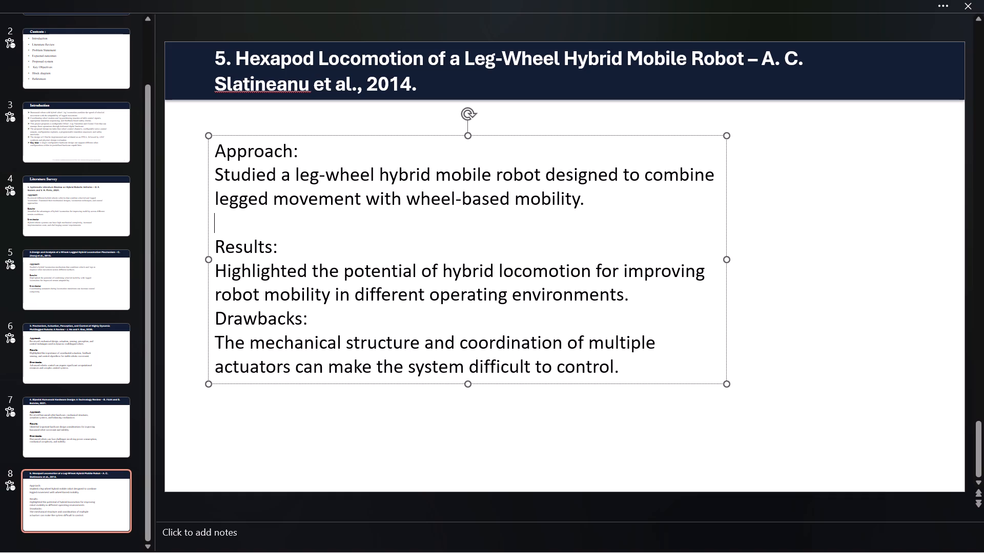
click(631, 299)
key(Return)
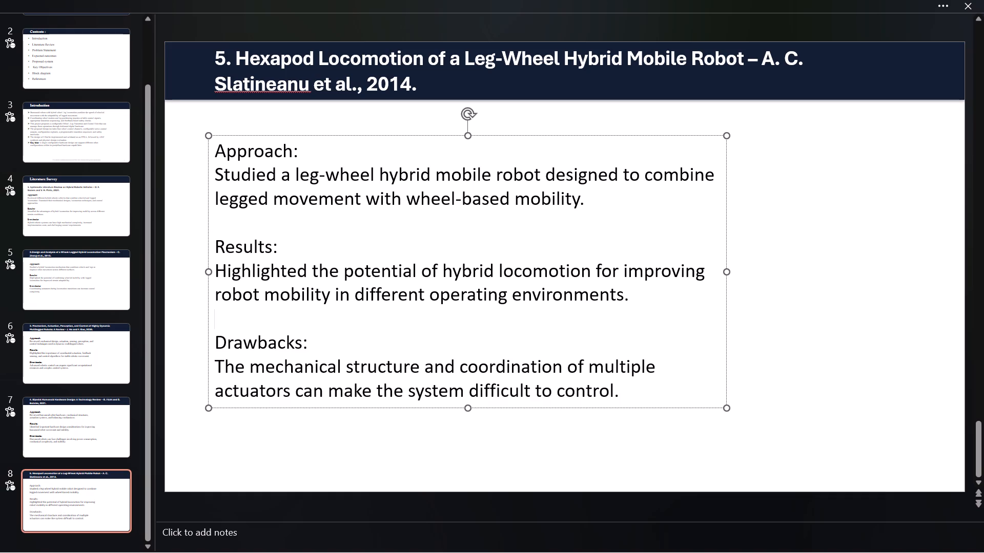
Make the Approach, Results and Drawbacks headings on slide 8 bold.
drag(218, 150, 309, 141)
key(ctrl+b)
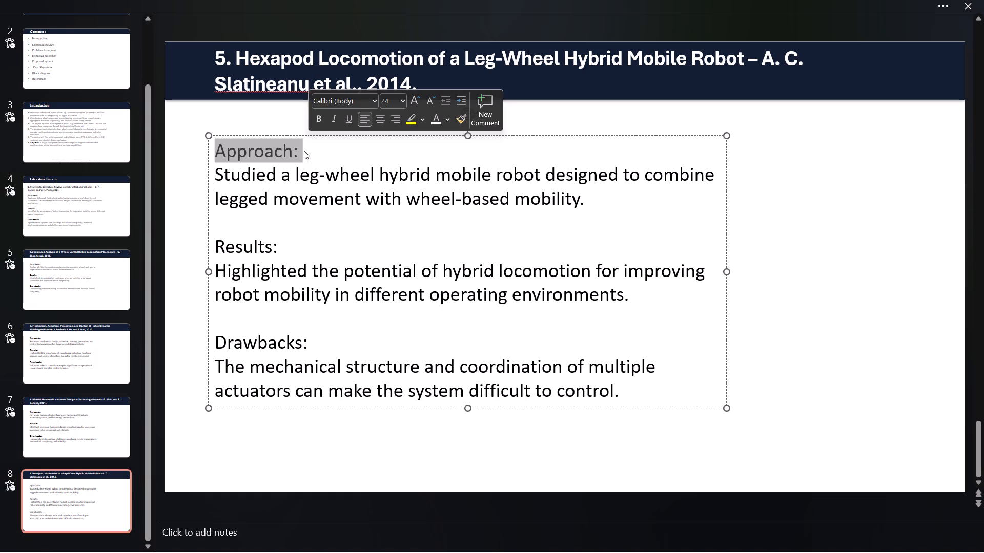
drag(217, 248, 313, 249)
key(ctrl+b)
drag(218, 348, 303, 346)
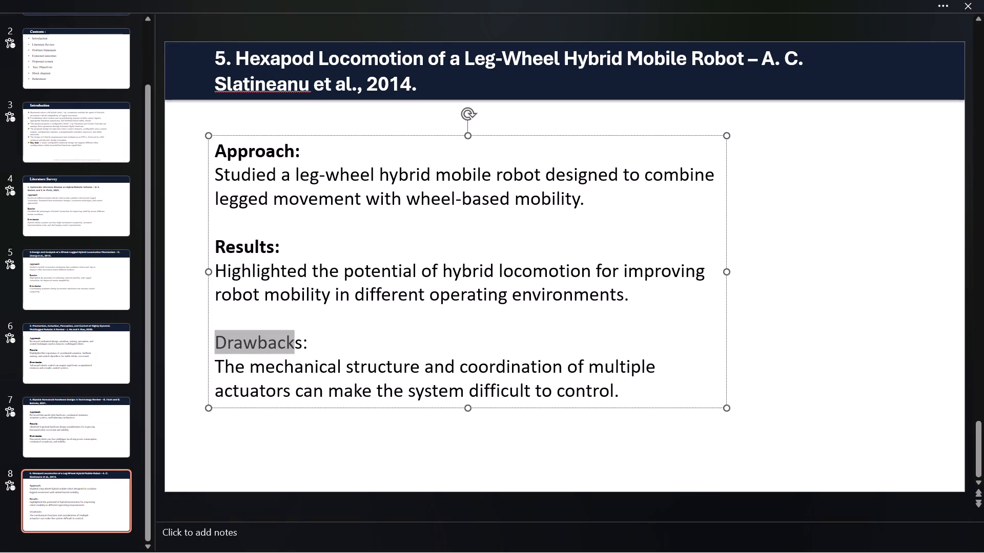
drag(303, 346, 331, 342)
key(ctrl+b)
click(758, 379)
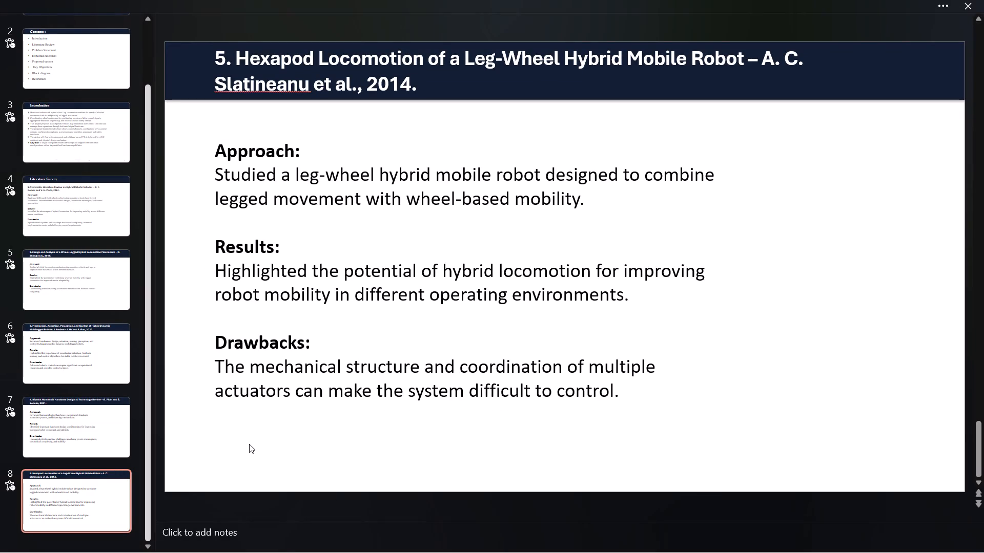
Duplicate slide 8, the Hexapod Locomotion paper slide, to create slide 9 for the next paper.
key(ctrl+d)
scroll(85, 443, down, 2)
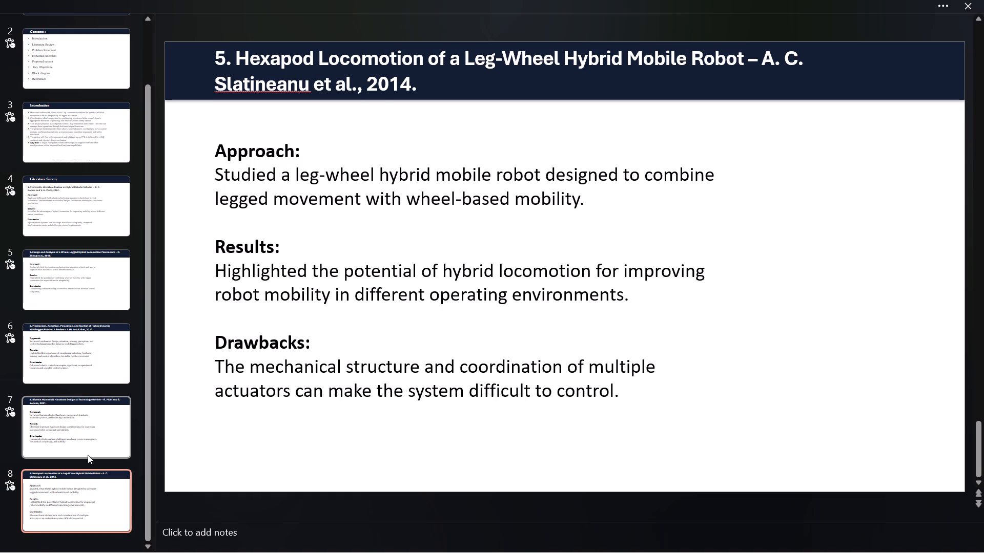
click(87, 510)
key(ctrl+d)
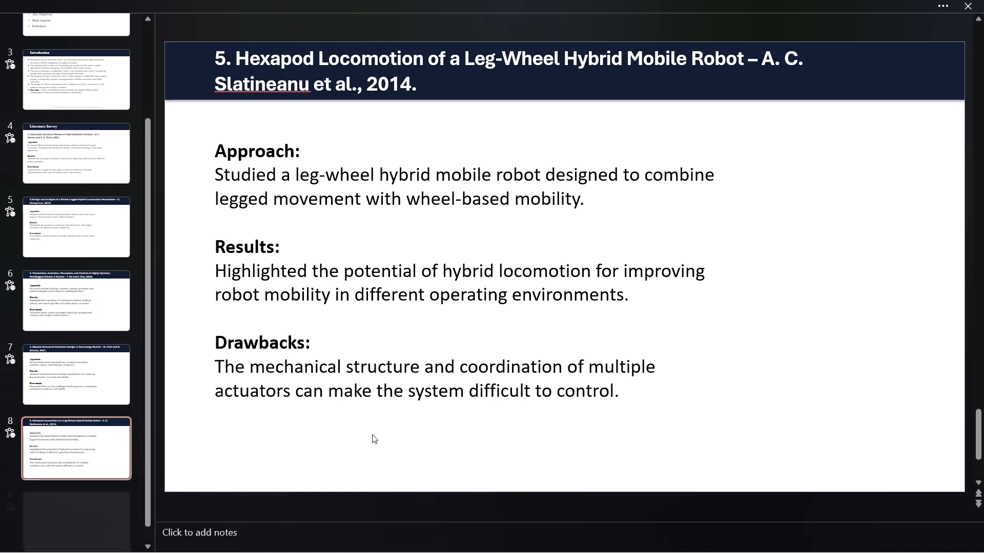
click(92, 507)
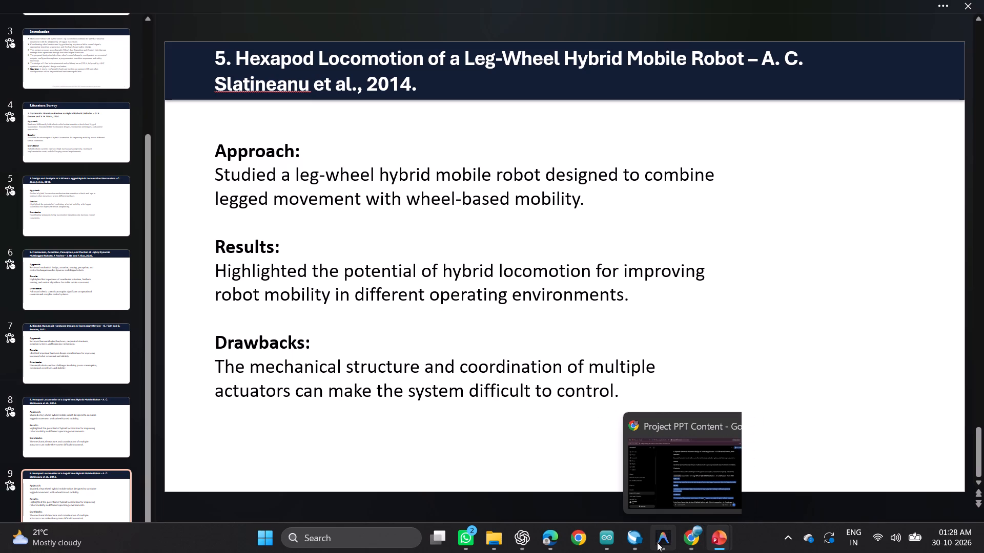
Set the line spacing of all the body bullets on slide 3, the Introduction, to 1.5 lines.
scroll(96, 360, up, 5)
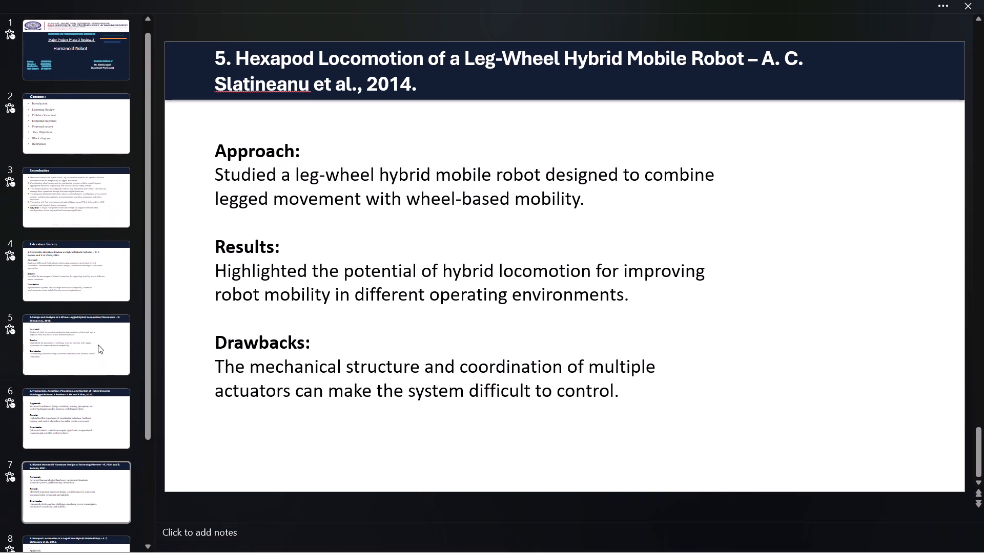
scroll(98, 345, up, 1)
scroll(23, 180, up, 2)
click(60, 73)
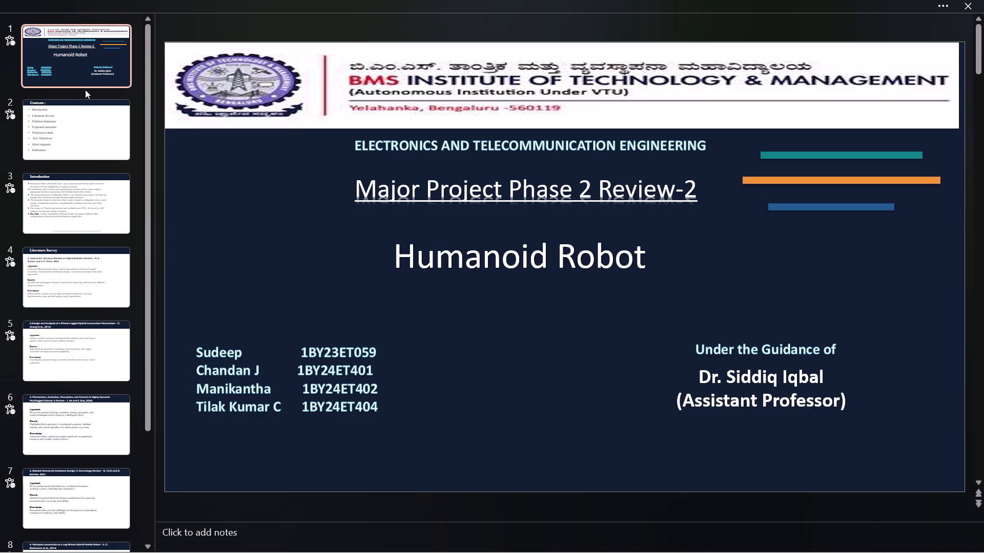
drag(89, 129, 95, 121)
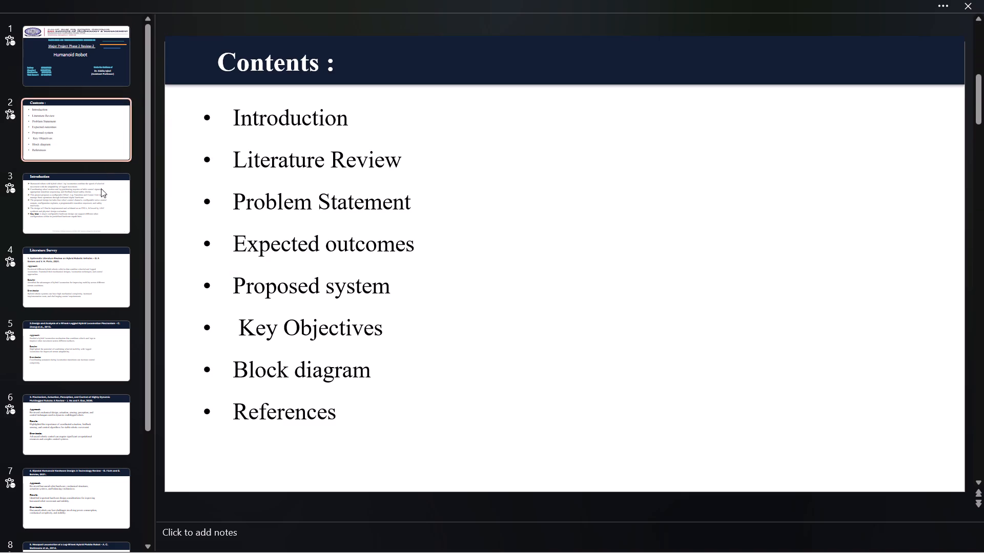
click(98, 209)
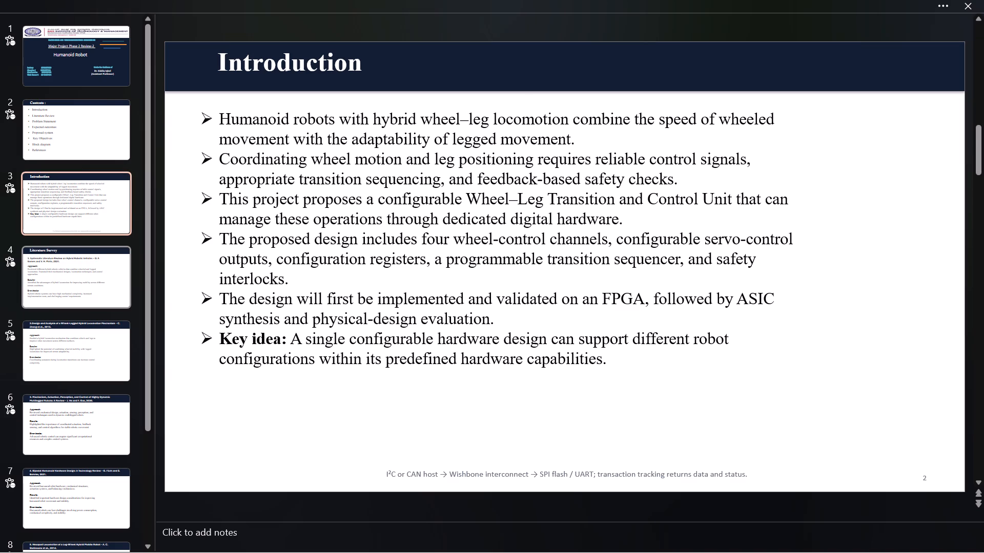
click(258, 170)
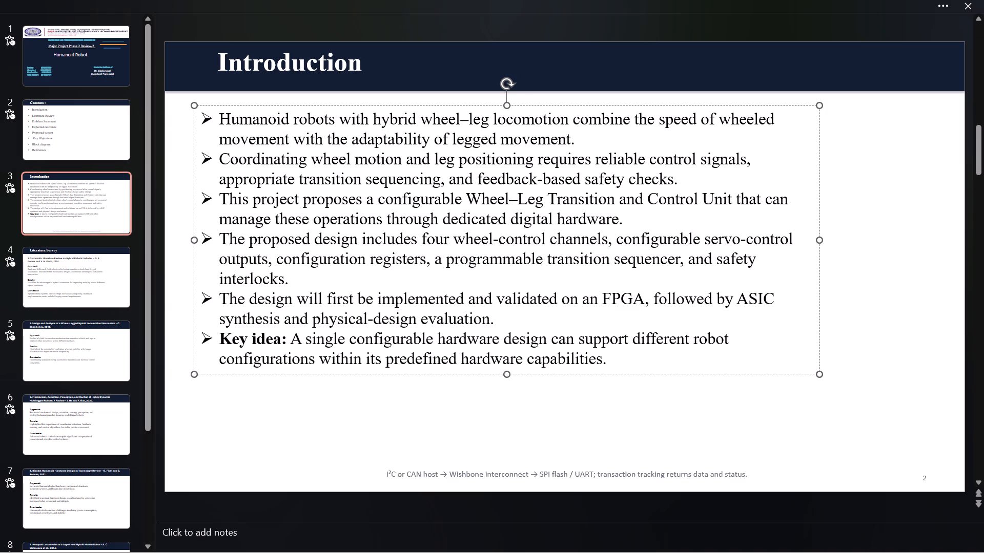
key(ctrl+a)
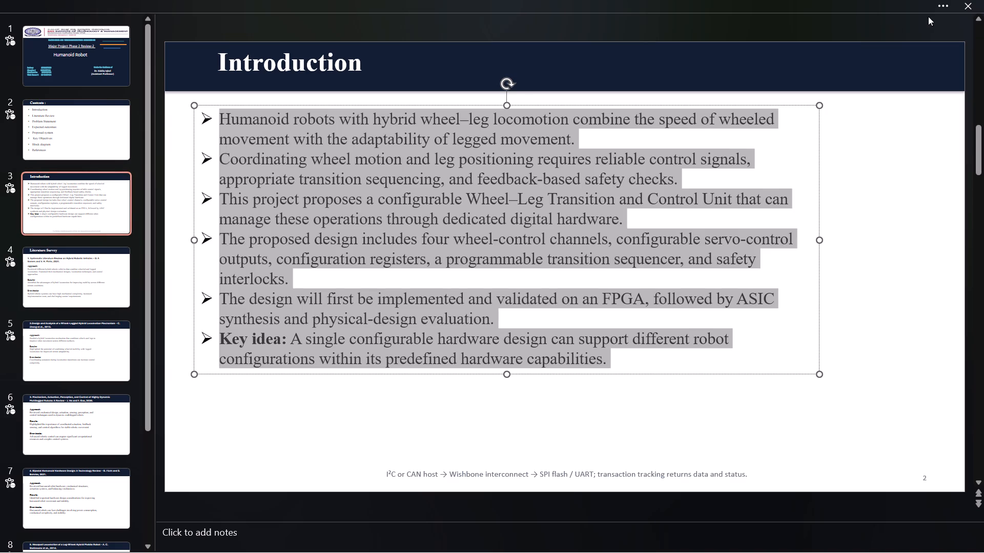
click(938, 4)
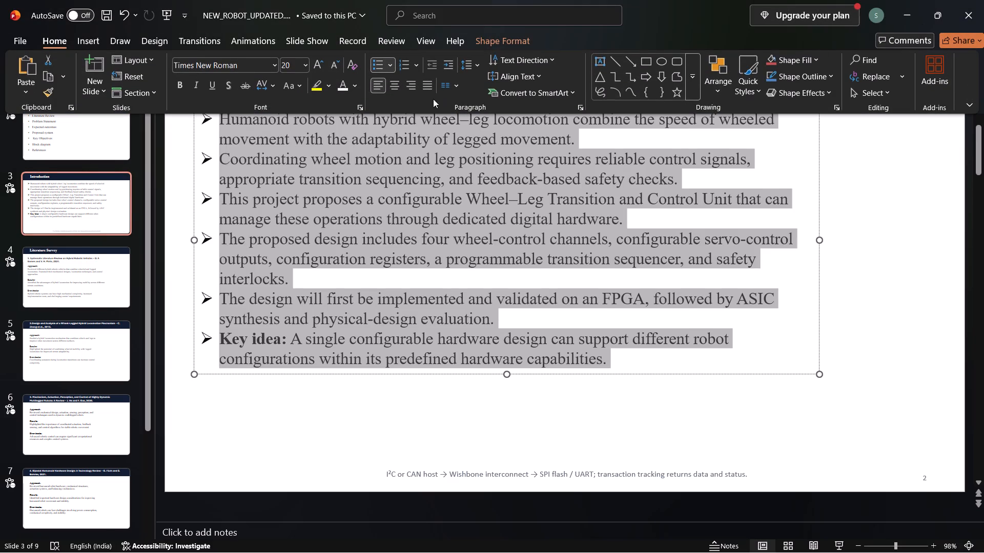
click(577, 105)
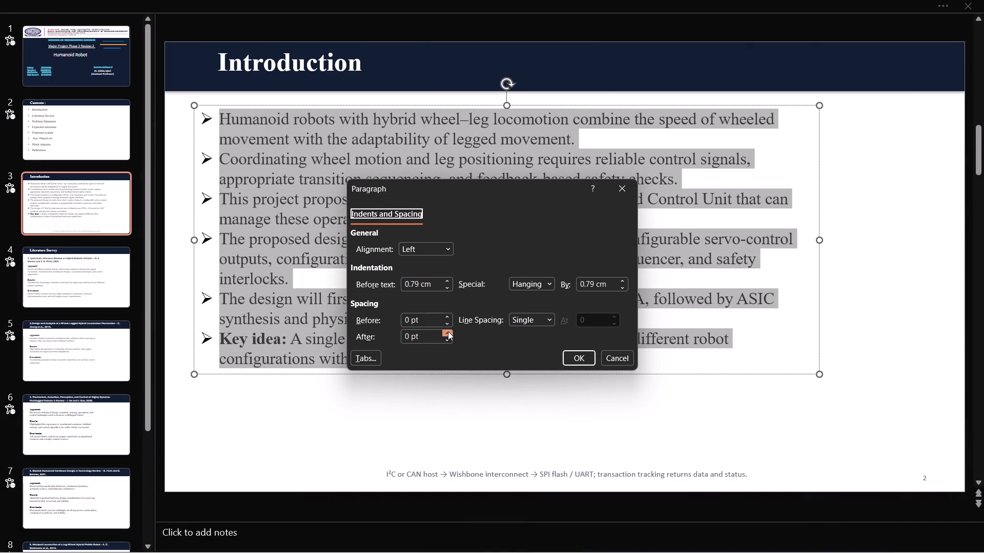
click(548, 318)
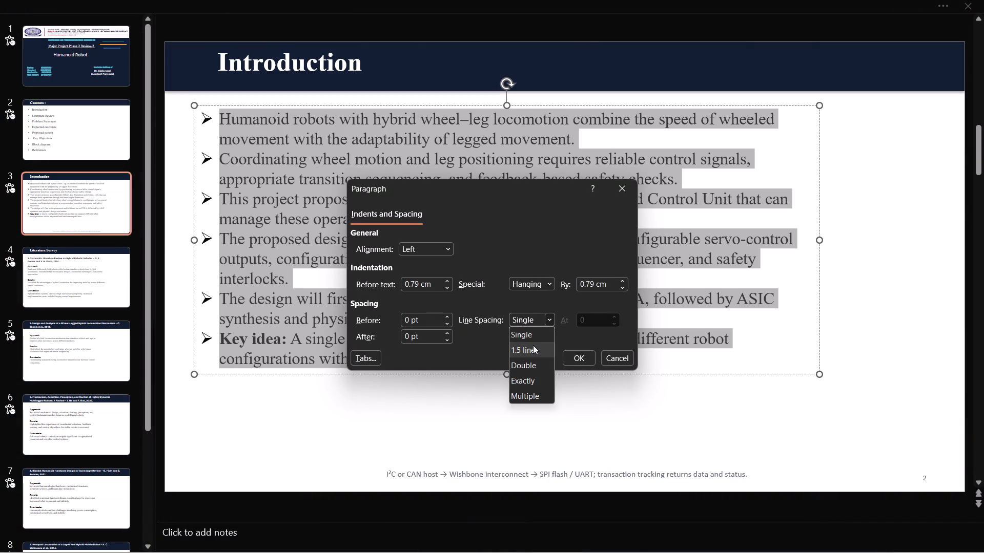
click(532, 347)
click(584, 360)
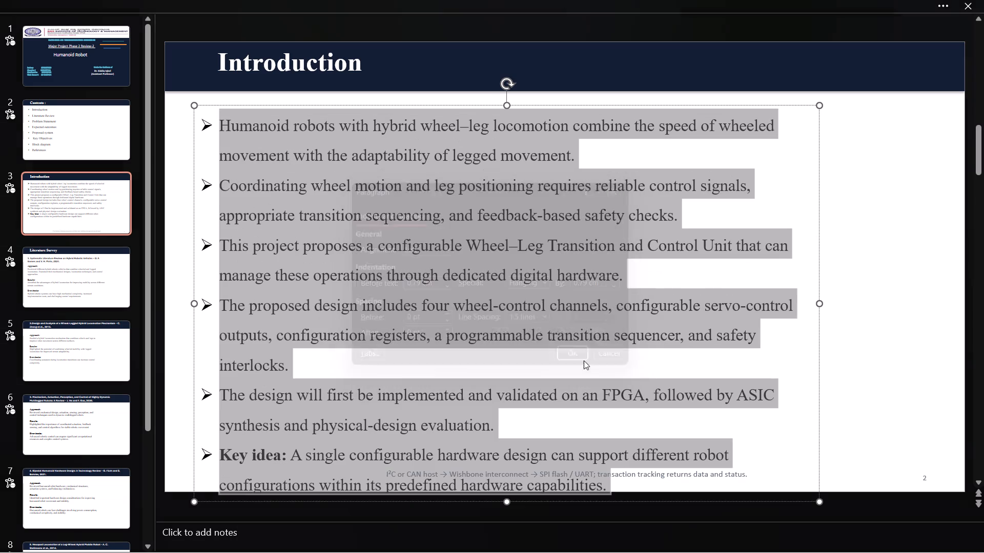
click(856, 359)
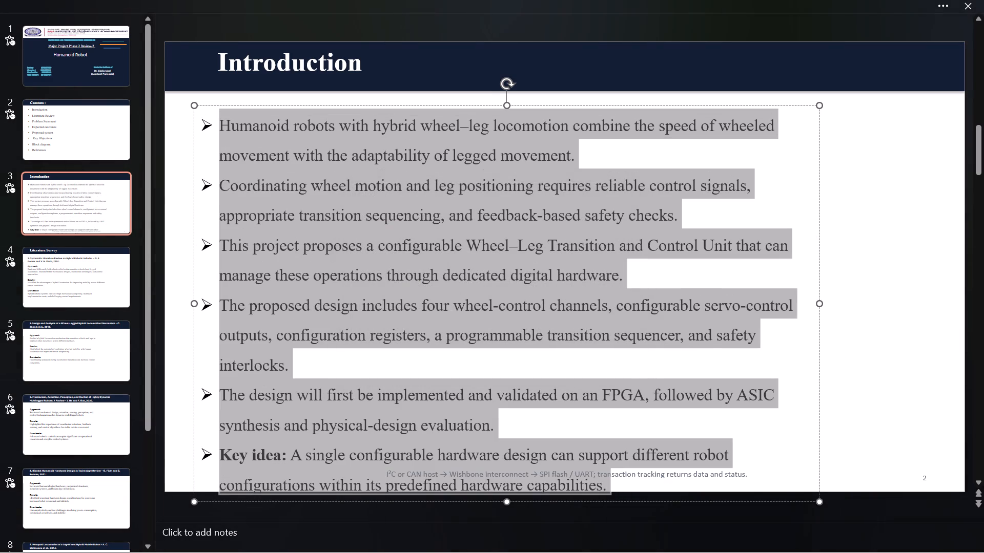
Delete the last bullet, starting with "Key idea:", from the Introduction slide's body text.
scroll(540, 326, down, 1)
scroll(540, 326, up, 1)
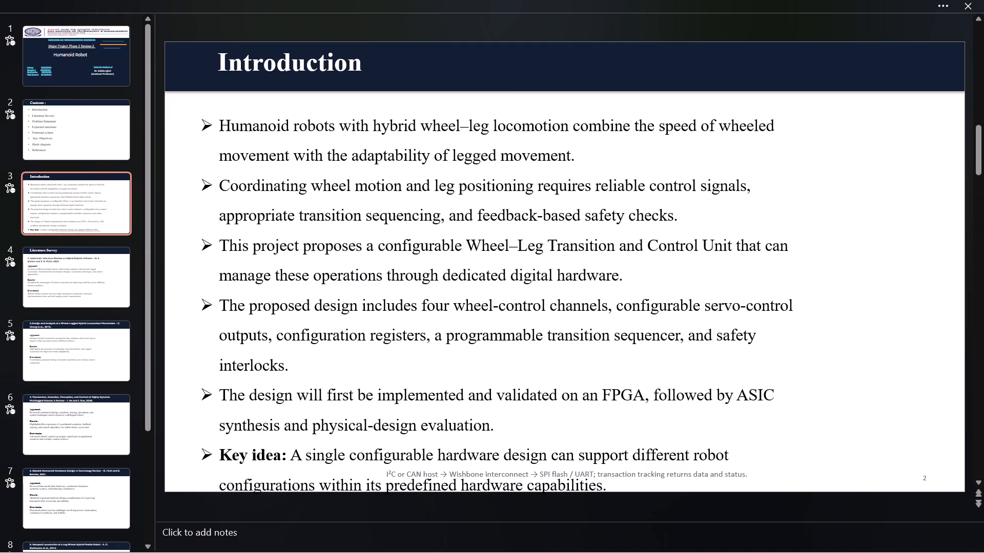
click(522, 456)
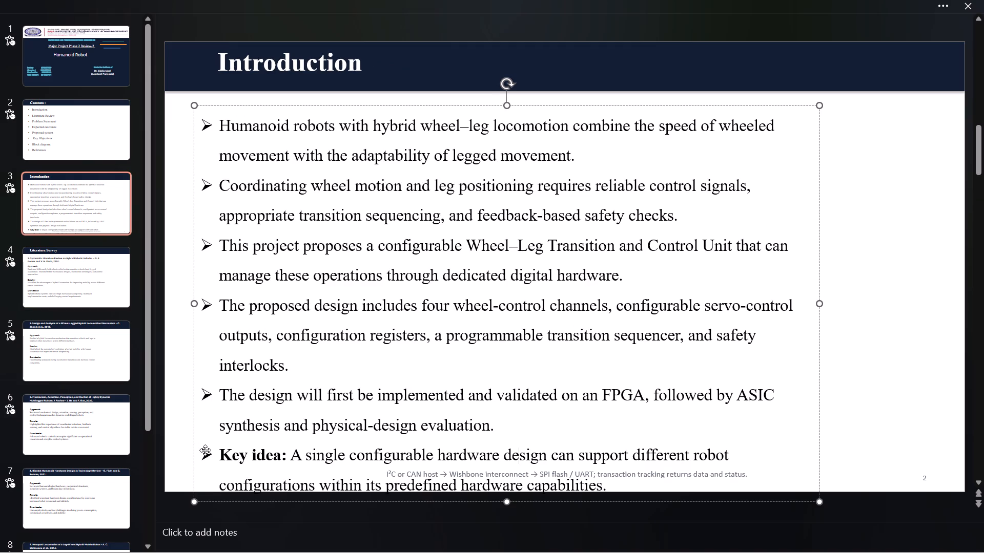
click(229, 457)
drag(220, 454, 626, 477)
key(BackSpace)
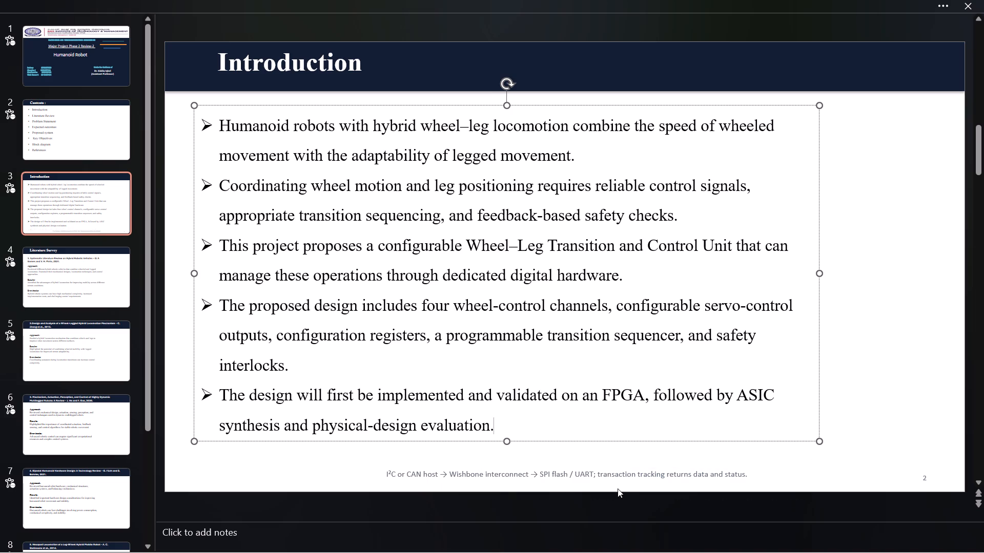
Delete the small footer text about the I²C or CAN host and Wishbone interconnect from the Introduction slide.
click(617, 479)
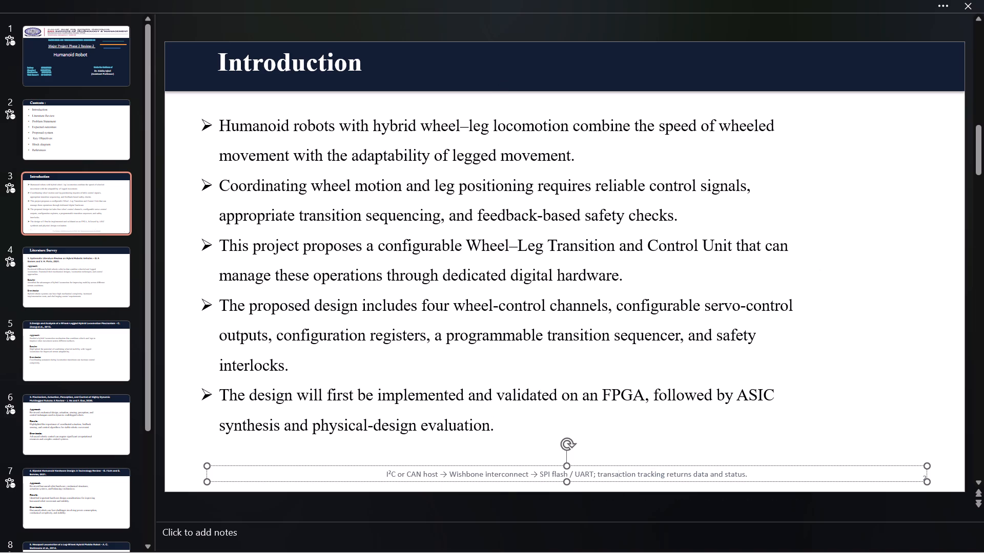
key(ctrl+a)
key(BackSpace)
click(784, 443)
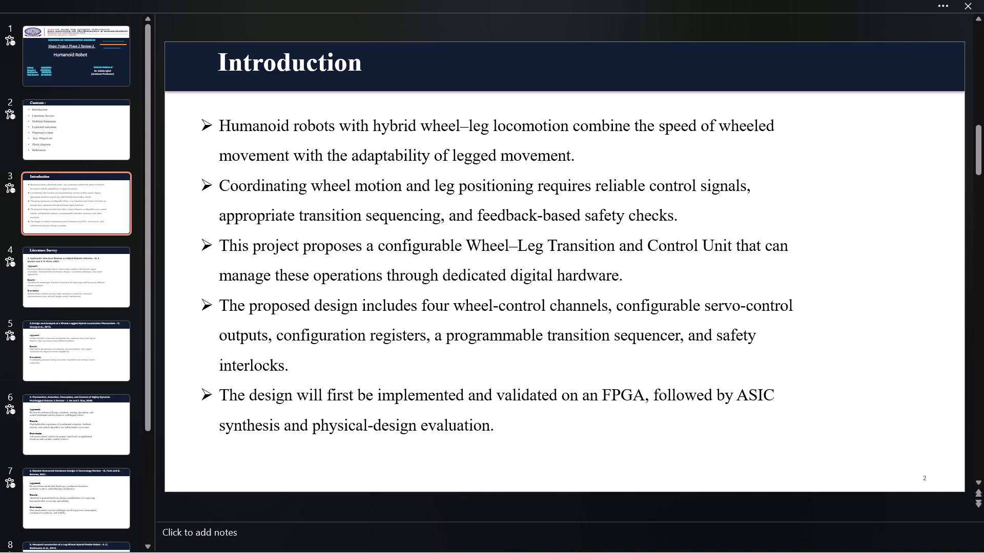
Review slides 1 to 9, comparing the formatting of the Introduction and the literature survey slides.
click(70, 229)
click(68, 218)
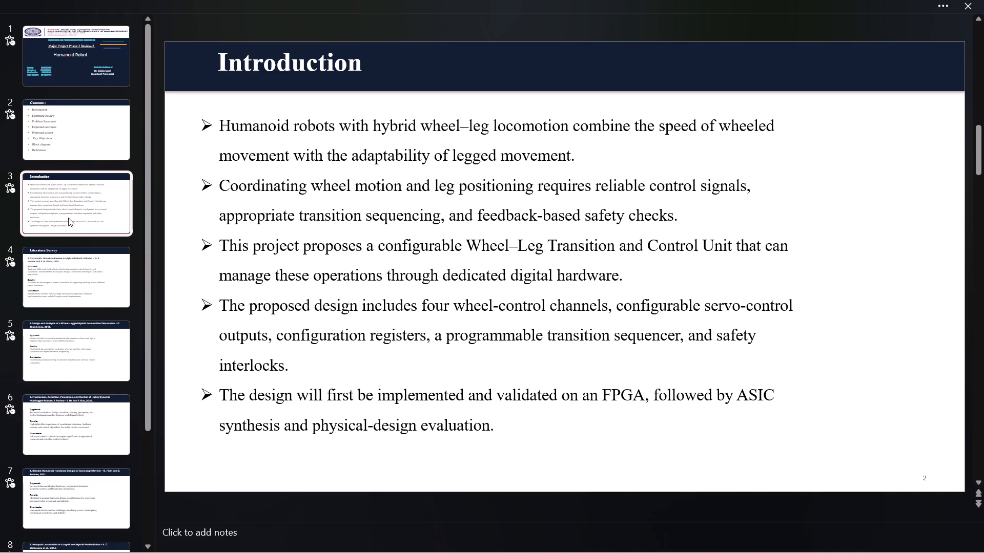
click(70, 135)
click(70, 79)
click(69, 127)
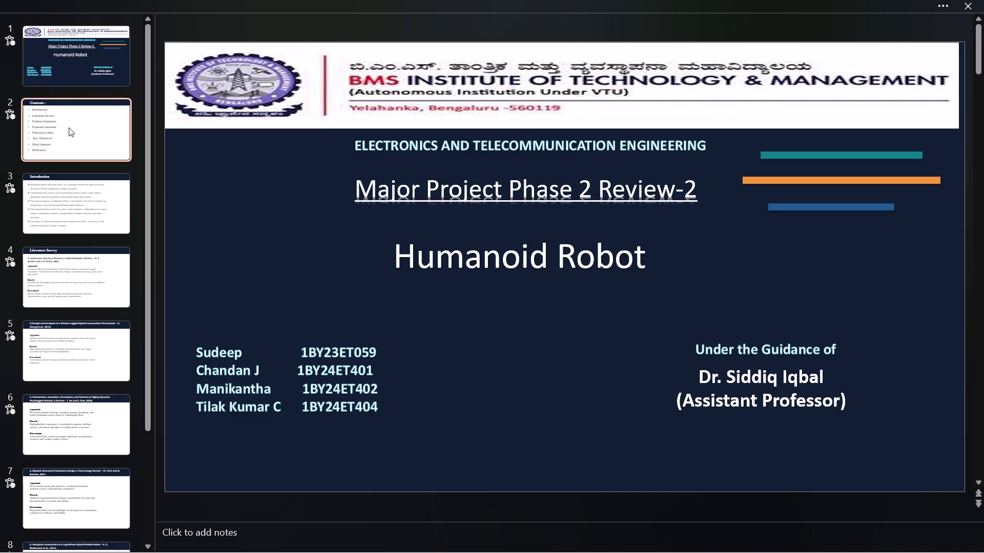
click(79, 203)
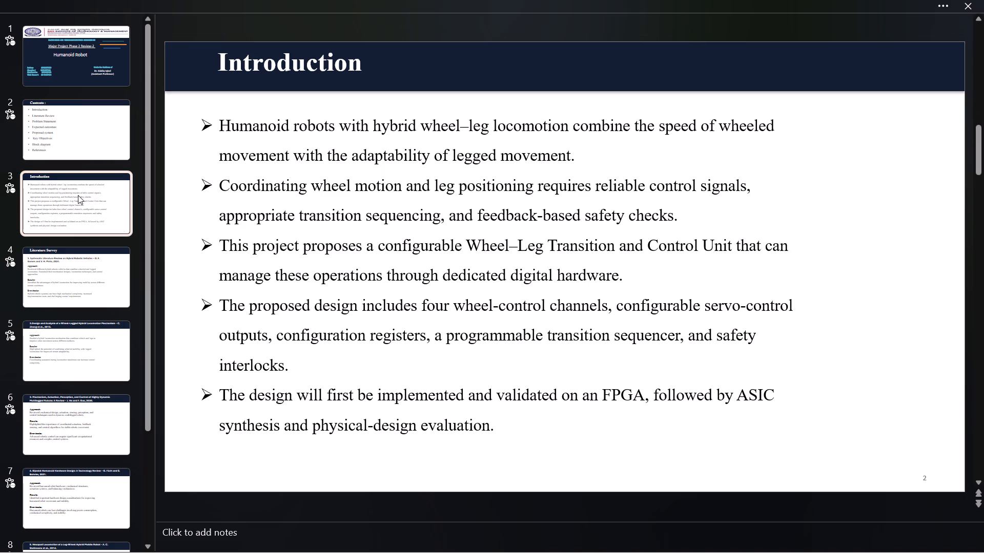
click(81, 280)
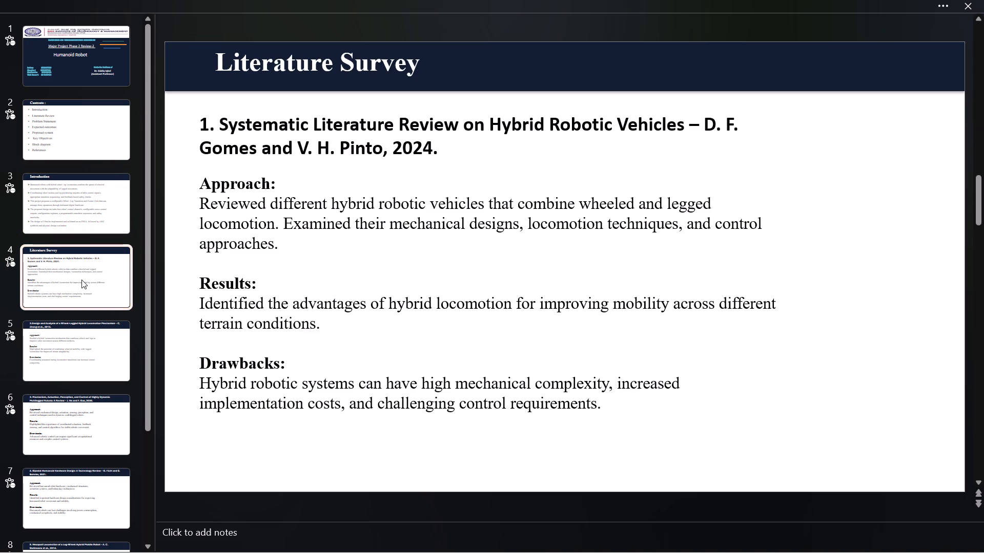
click(86, 366)
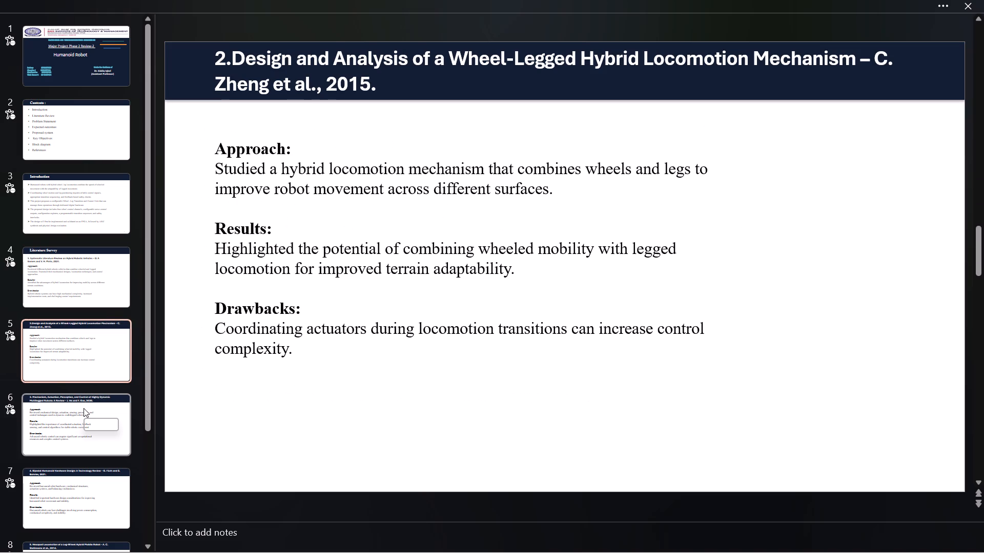
click(84, 408)
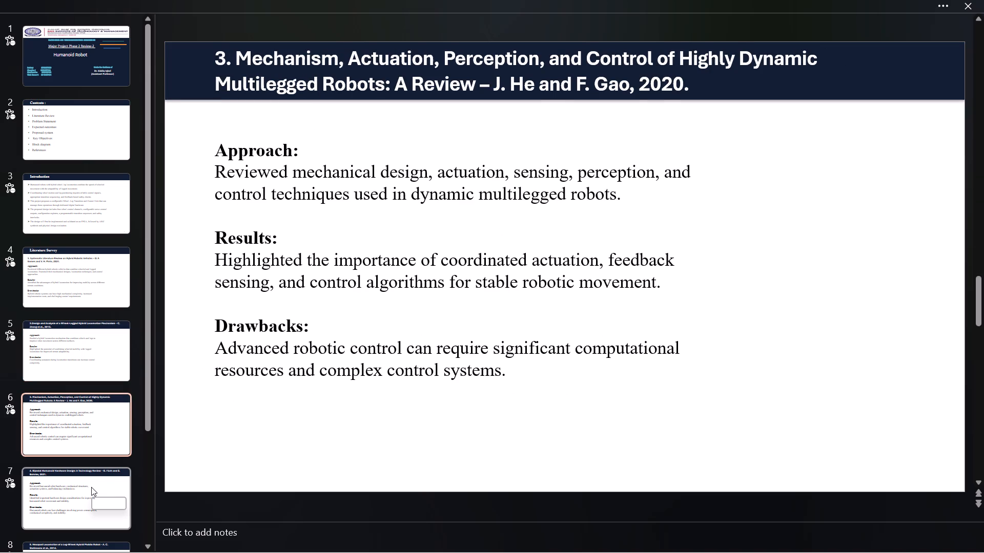
click(91, 487)
scroll(504, 388, down, 4)
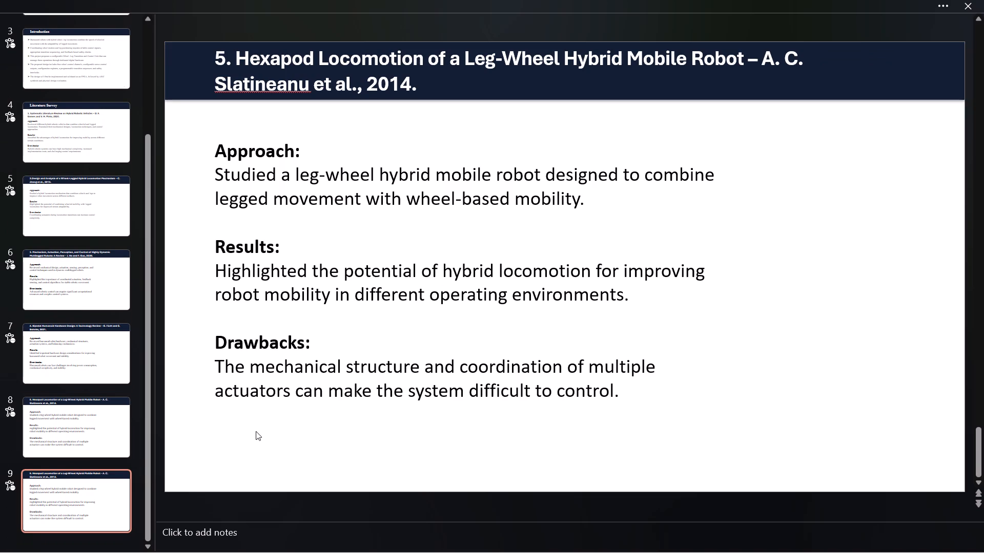
click(78, 430)
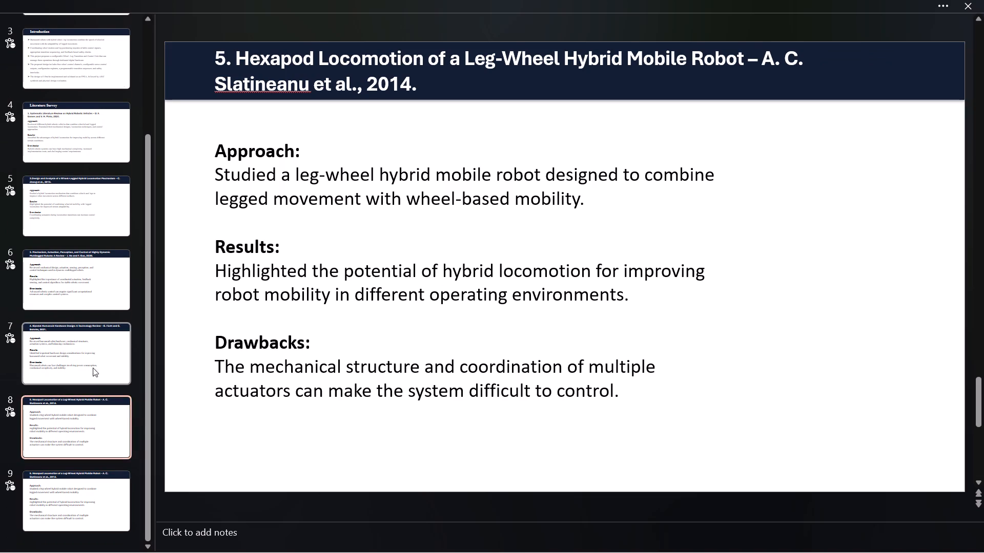
click(93, 363)
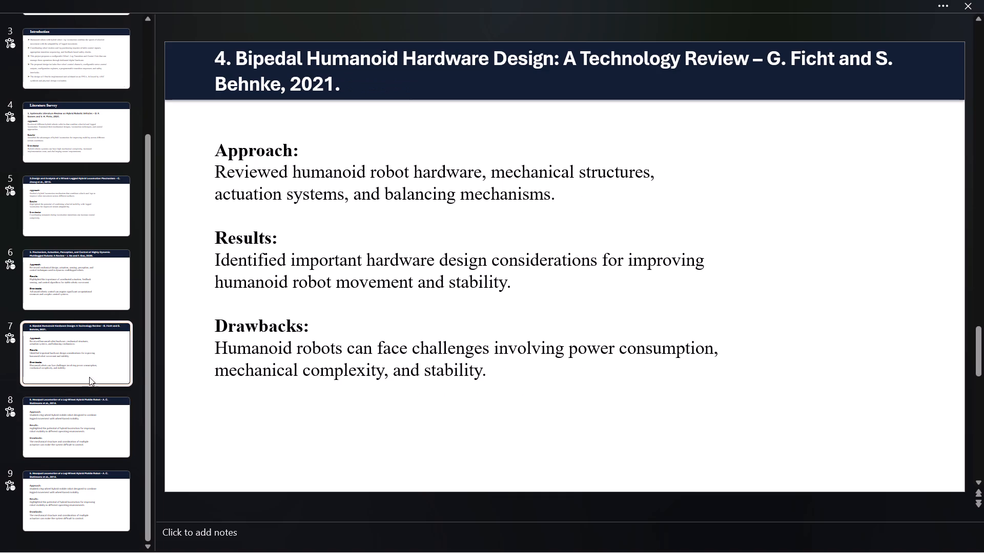
click(85, 516)
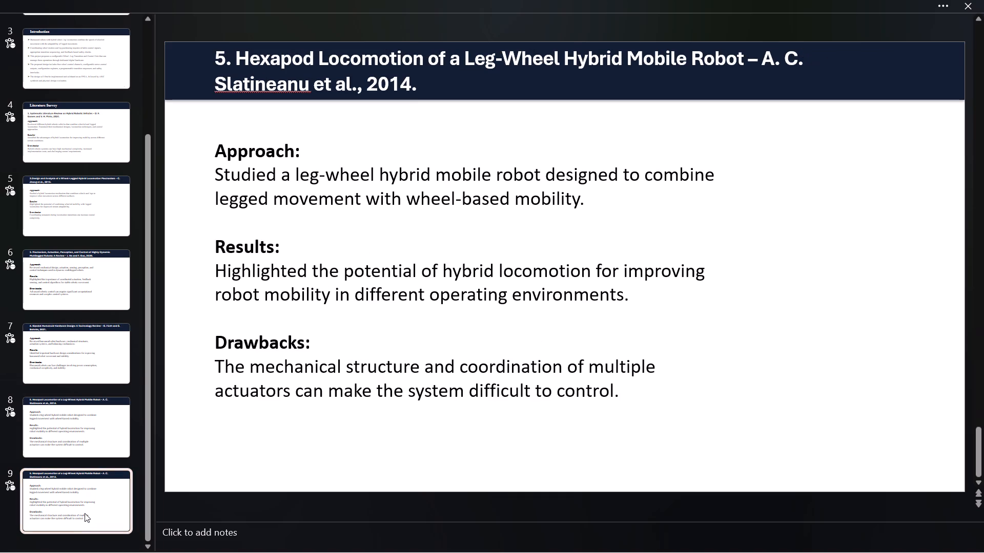
click(85, 448)
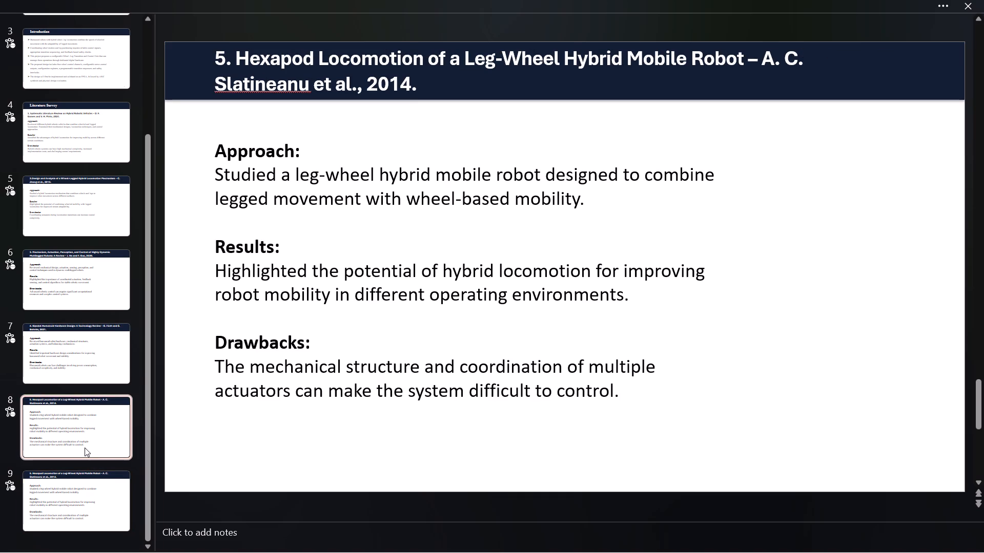
click(89, 497)
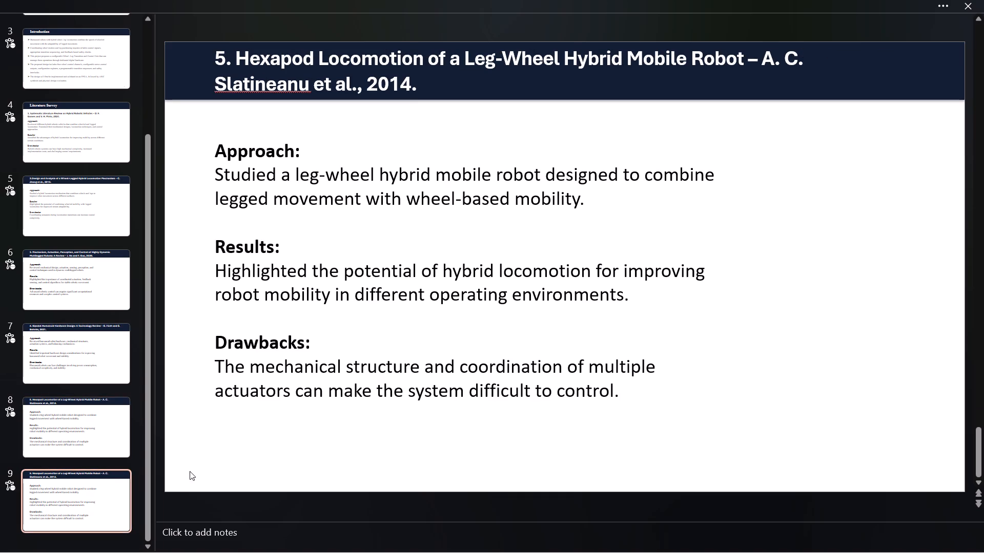
click(89, 416)
click(86, 370)
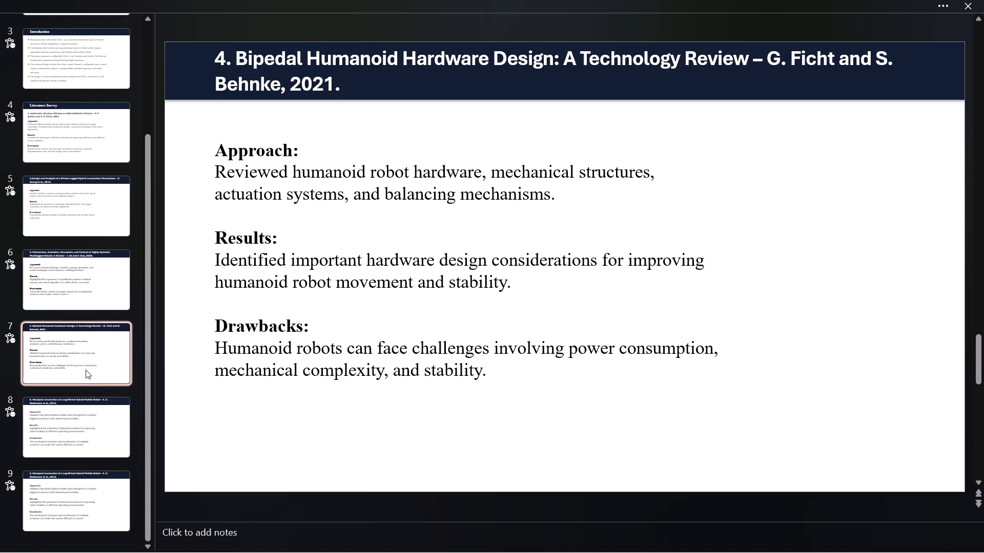
click(71, 444)
click(74, 498)
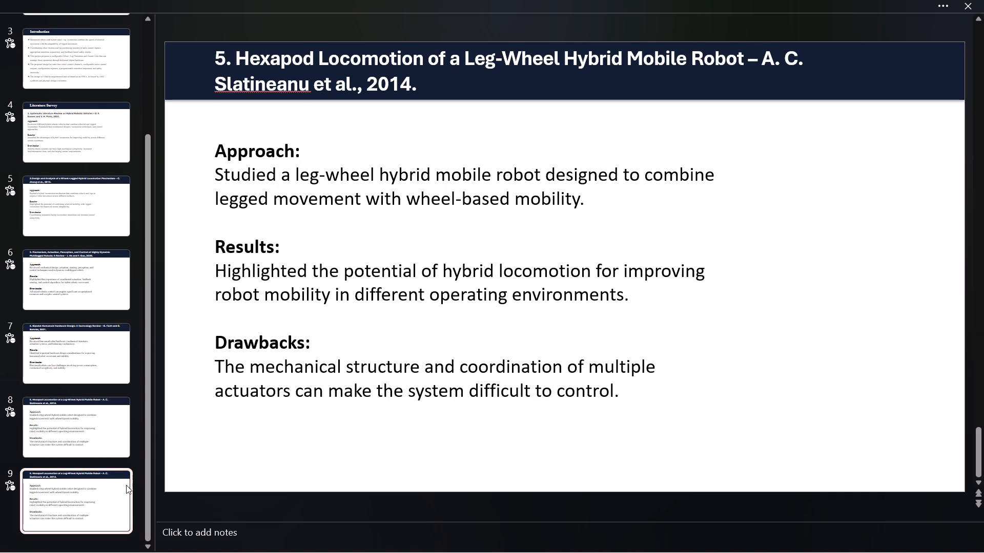
Replace slide 9's title with the paper 6 heading from ChatGPT, "An Overview on the Design of Mobile Robots with Hybrid Locomotion", including authors and year.
click(701, 543)
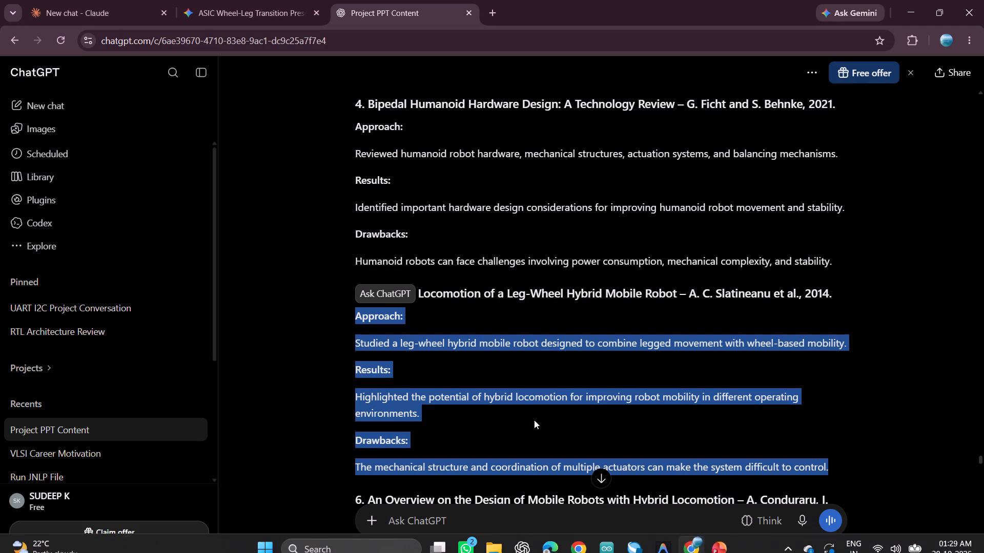
scroll(537, 382, down, 3)
click(470, 355)
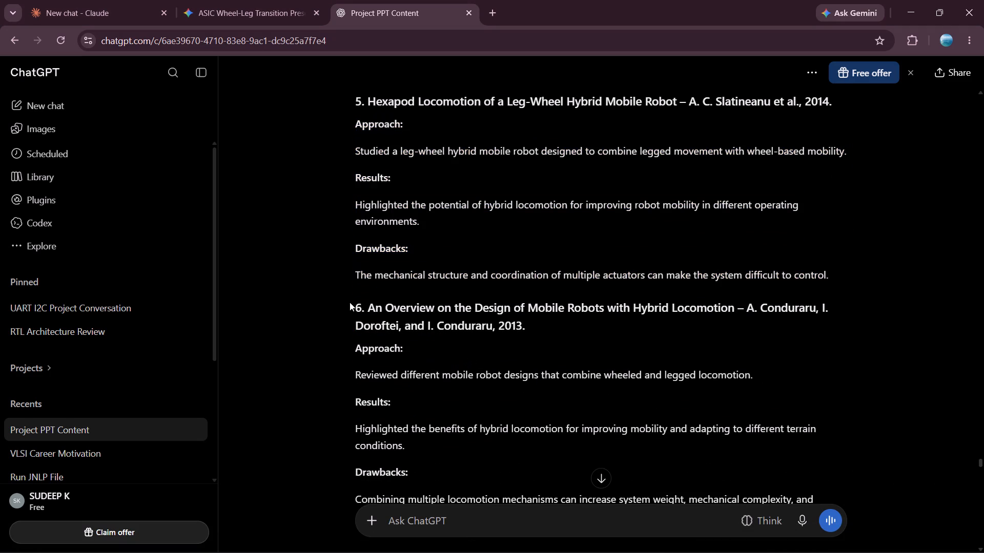
drag(349, 302, 538, 330)
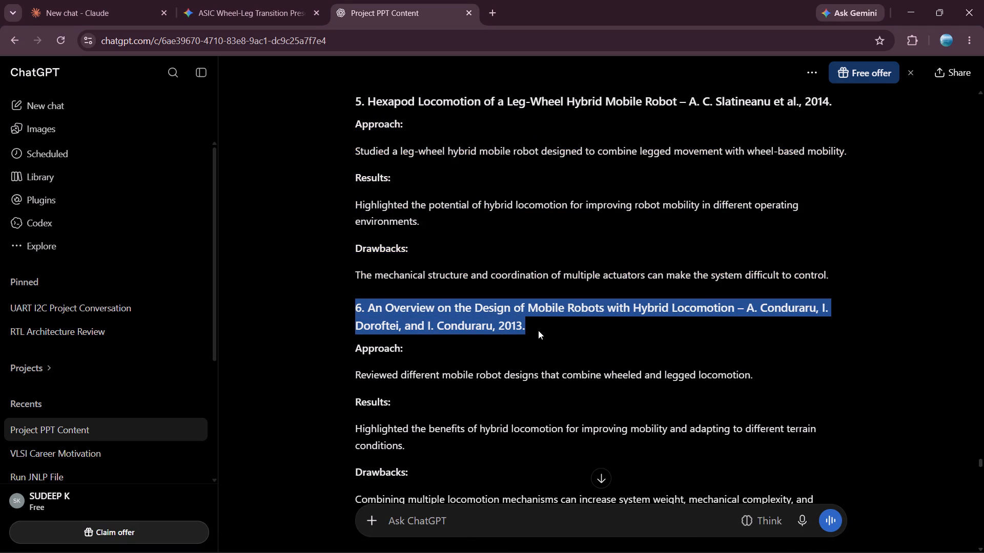
key(ctrl+c)
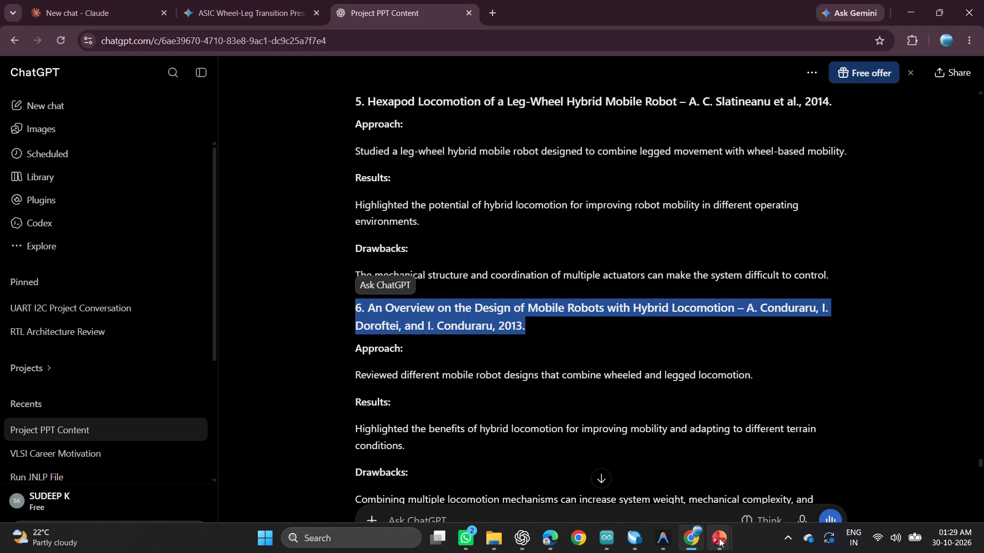
click(657, 487)
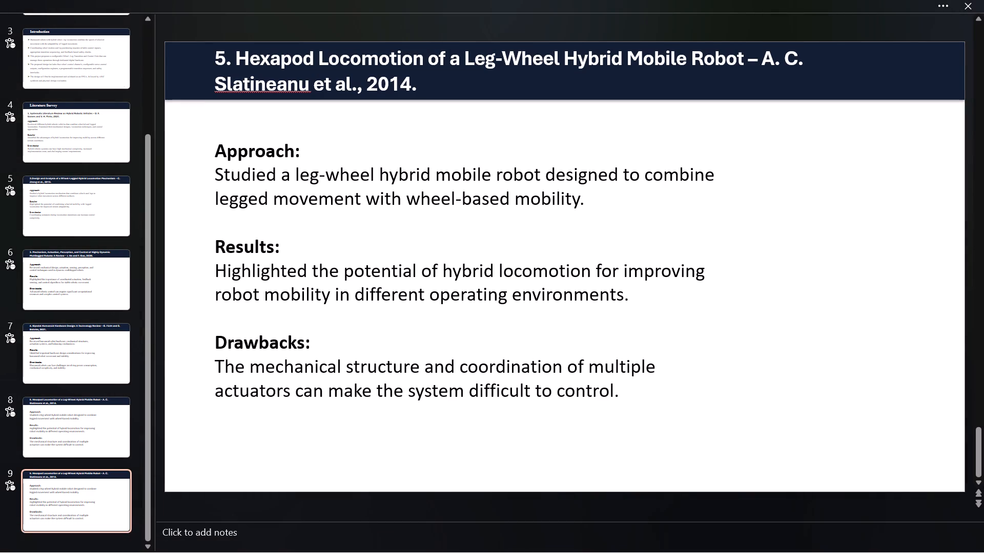
click(405, 80)
key(ctrl+a)
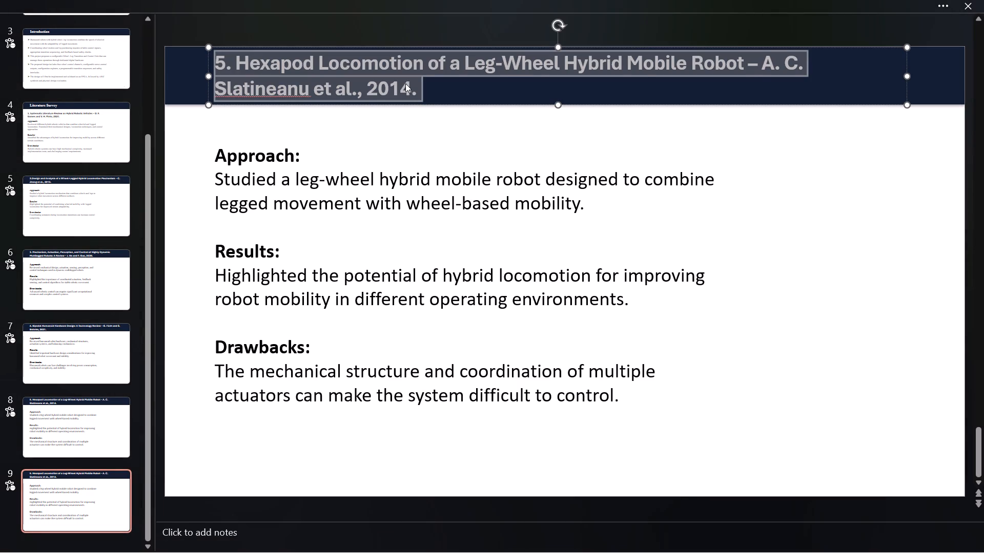
key(ctrl+v)
click(732, 399)
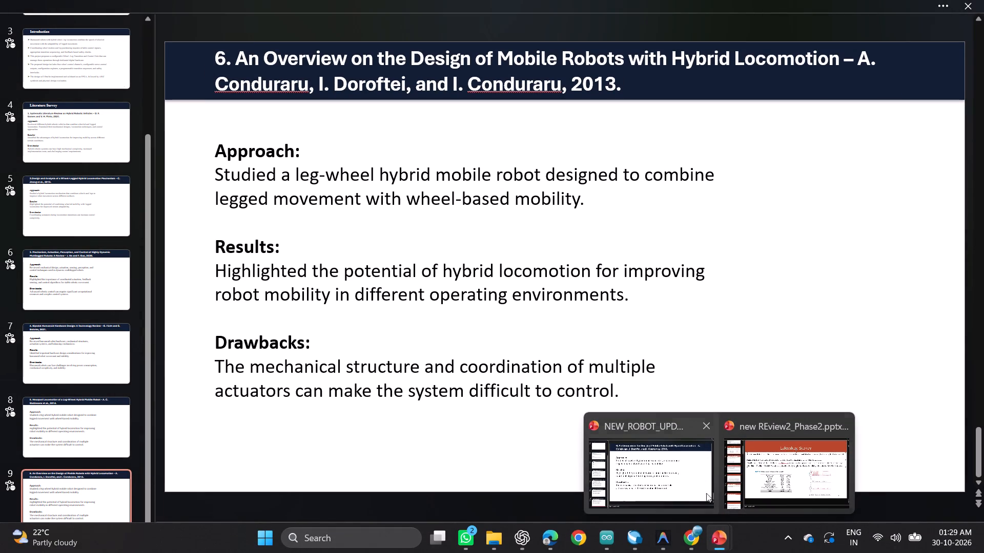
Replace slide 9's body text with paper 6's Approach, Results and Drawbacks text copied from ChatGPT.
click(698, 541)
scroll(530, 450, down, 1)
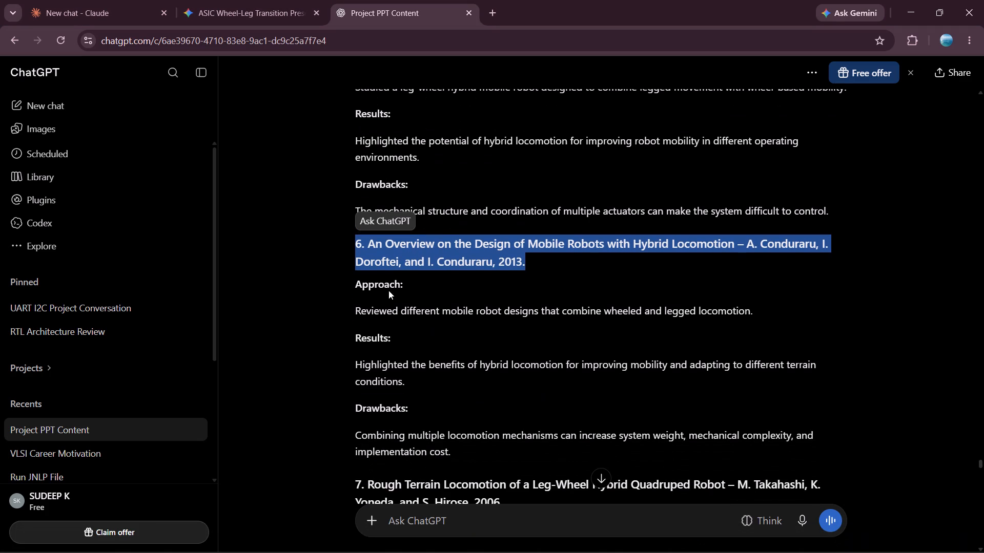
drag(350, 277, 426, 474)
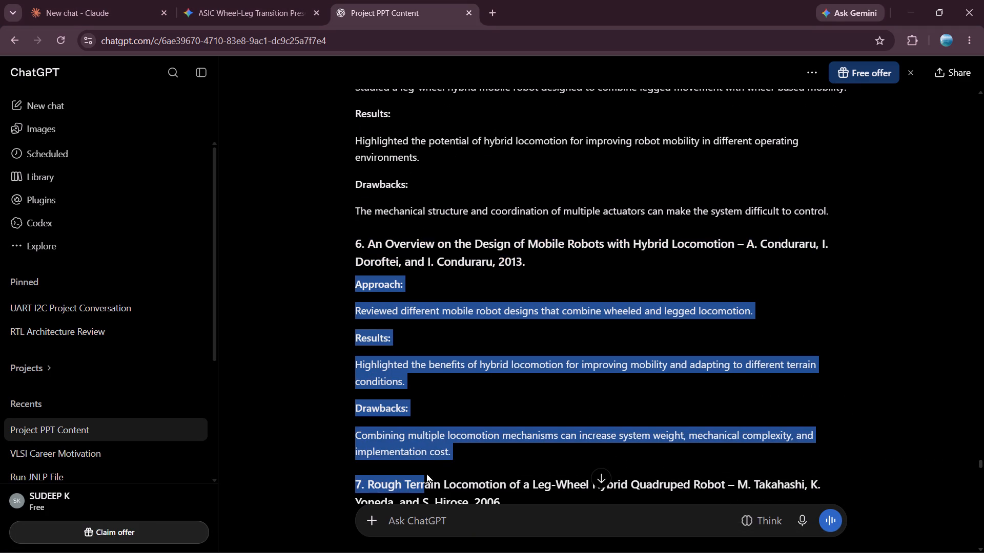
drag(426, 474, 476, 452)
key(ctrl+c)
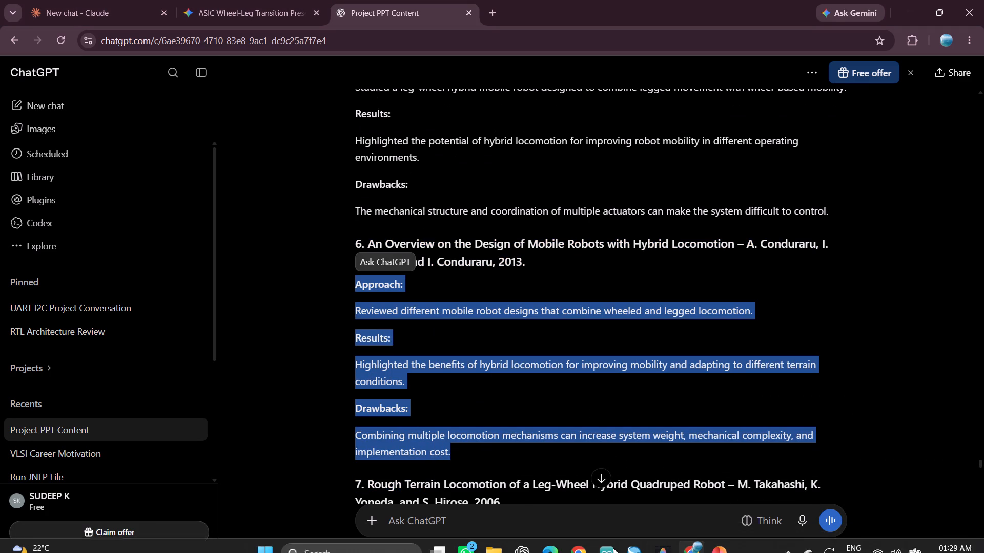
click(679, 482)
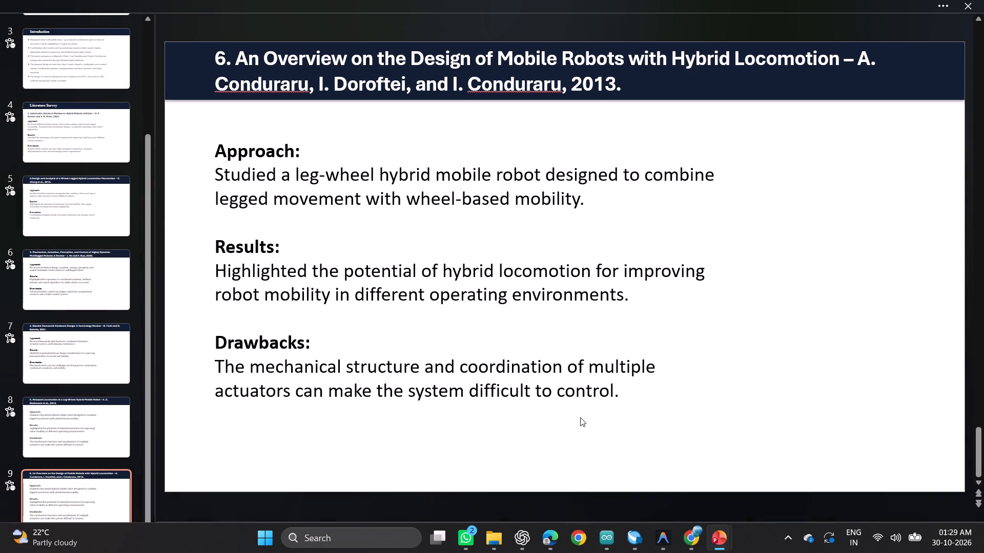
click(579, 415)
click(552, 385)
key(ctrl+a)
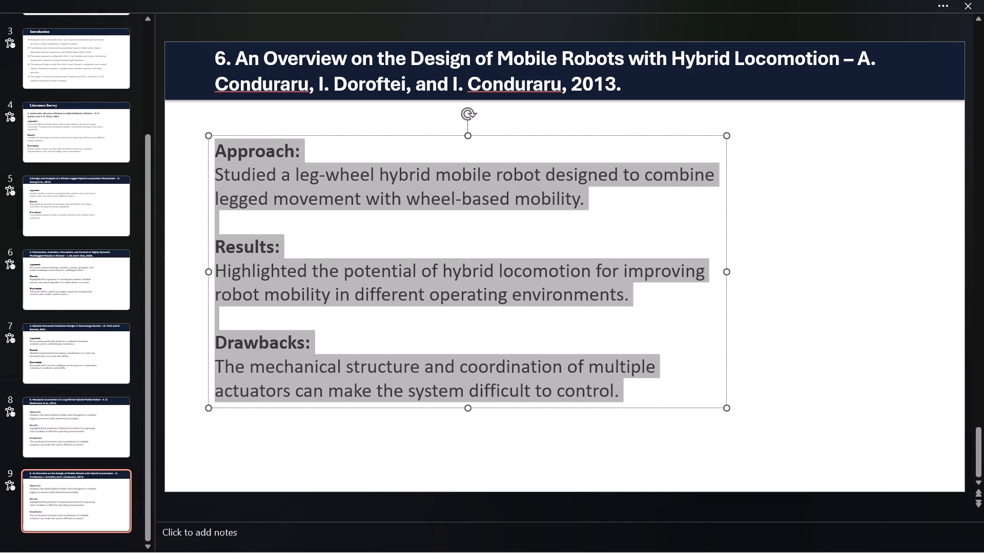
key(ctrl+v)
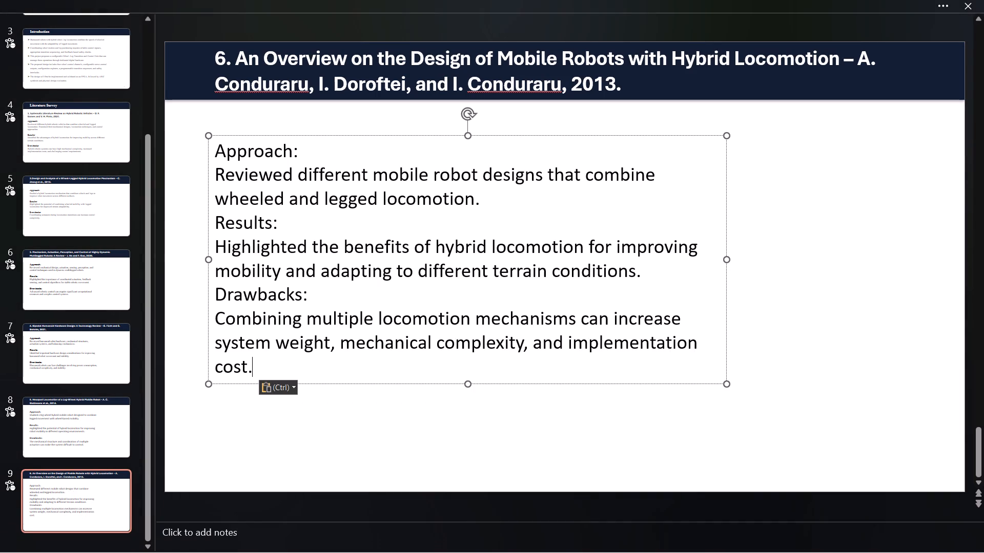
Insert a blank line before the Results and Drawbacks headings in slide 9's body text.
click(484, 204)
key(space)
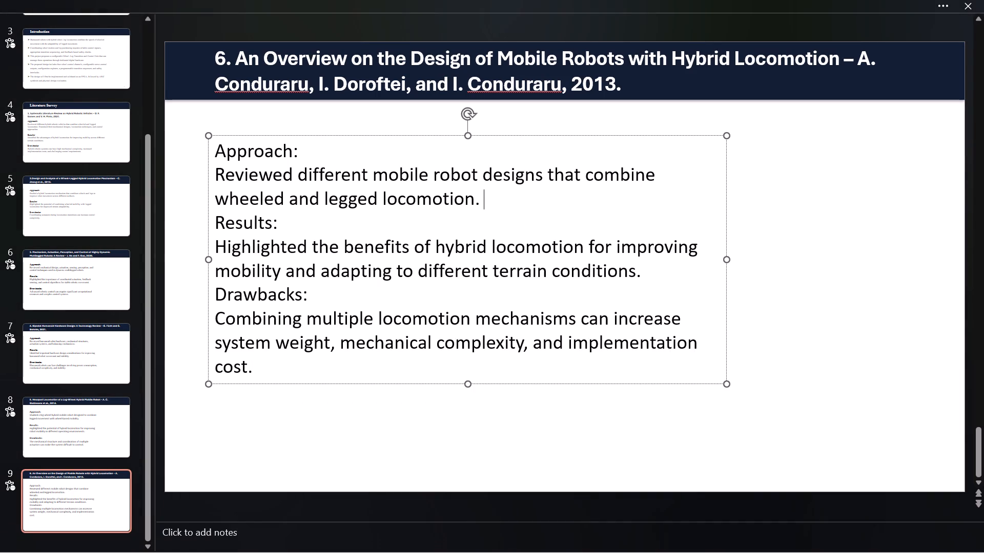
scroll(475, 209, right, 10)
key(Return)
scroll(750, 266, right, 2)
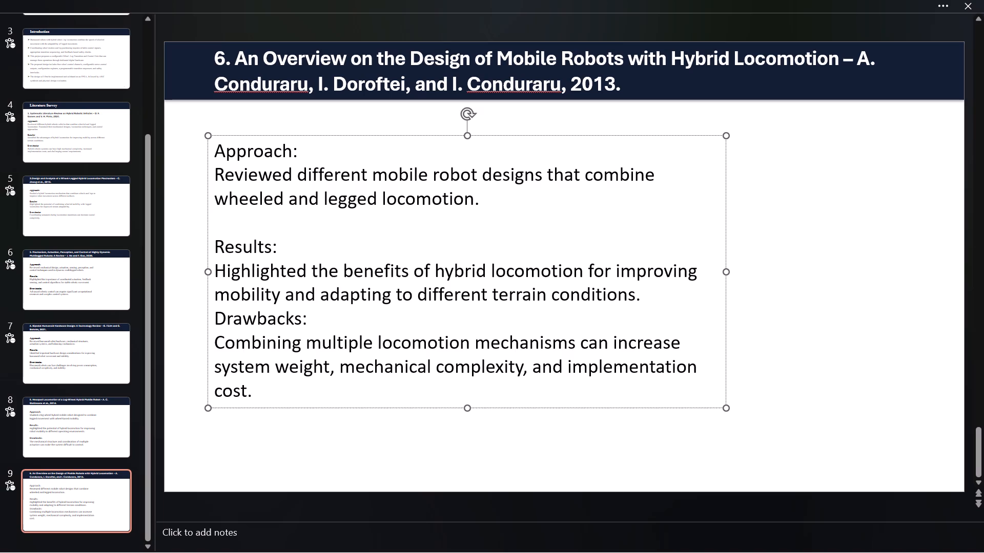
click(671, 303)
key(Return)
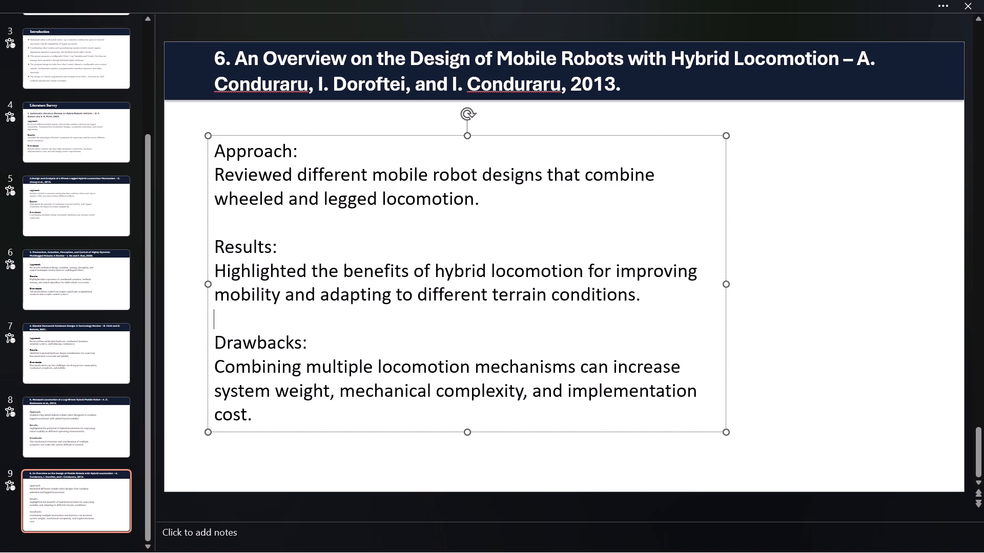
Make the Approach, Results and Drawbacks headings on slide 9 bold.
click(213, 148)
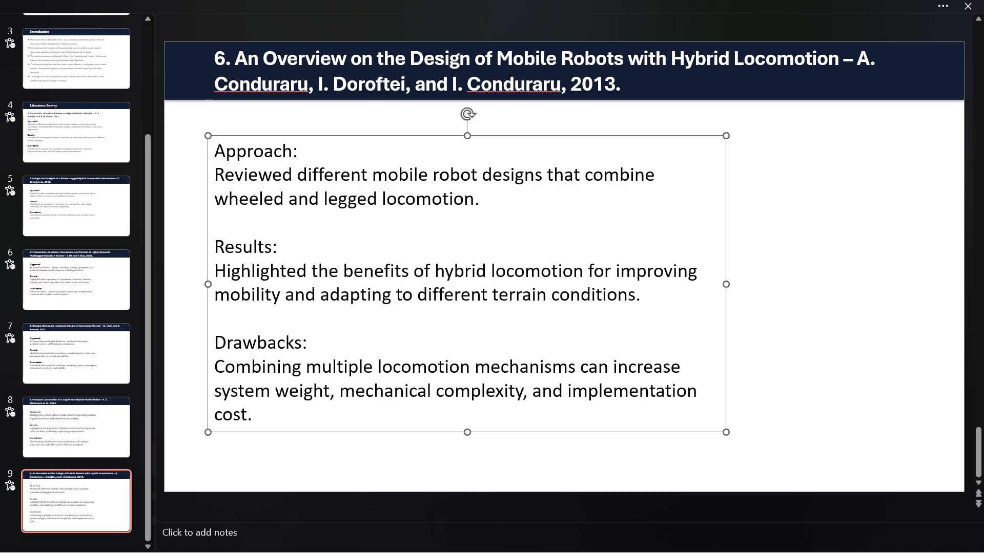
click(425, 159)
drag(298, 155, 217, 158)
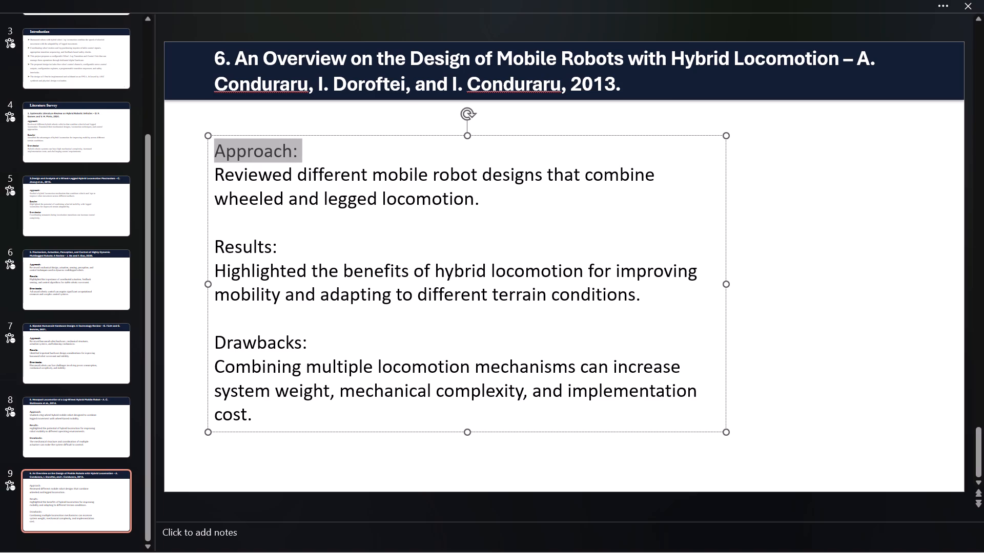
drag(217, 158, 214, 154)
key(ctrl+b)
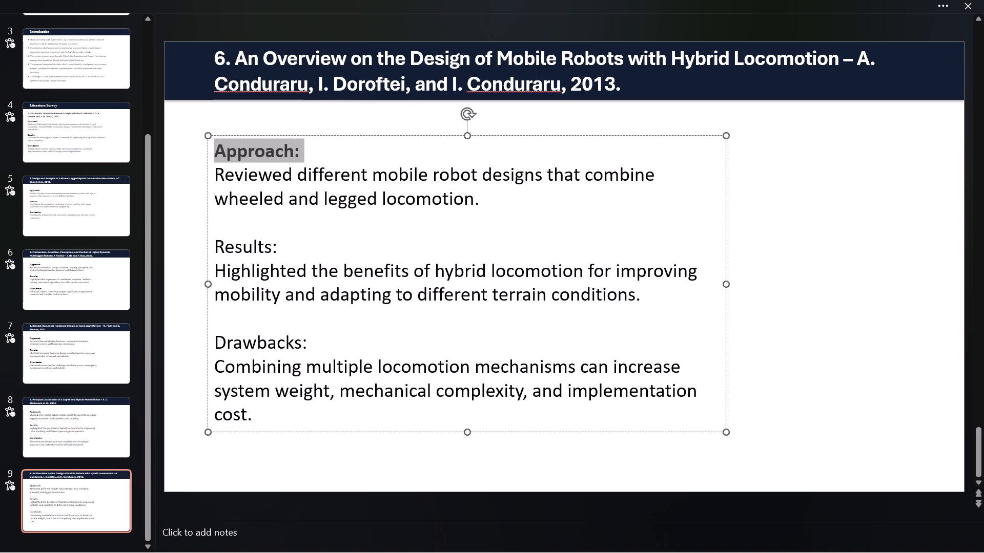
drag(290, 249, 221, 247)
key(ctrl+b)
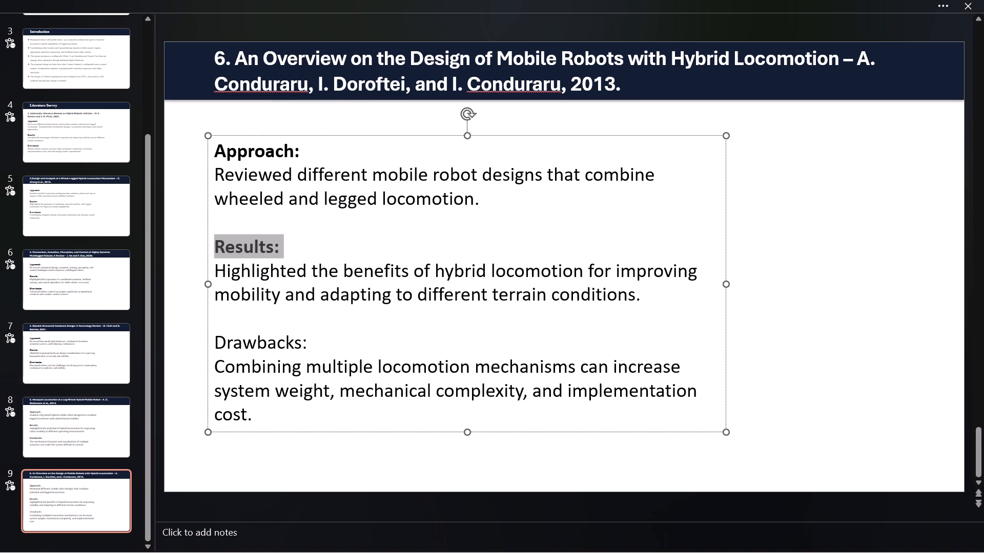
drag(320, 341, 249, 335)
key(ctrl+b)
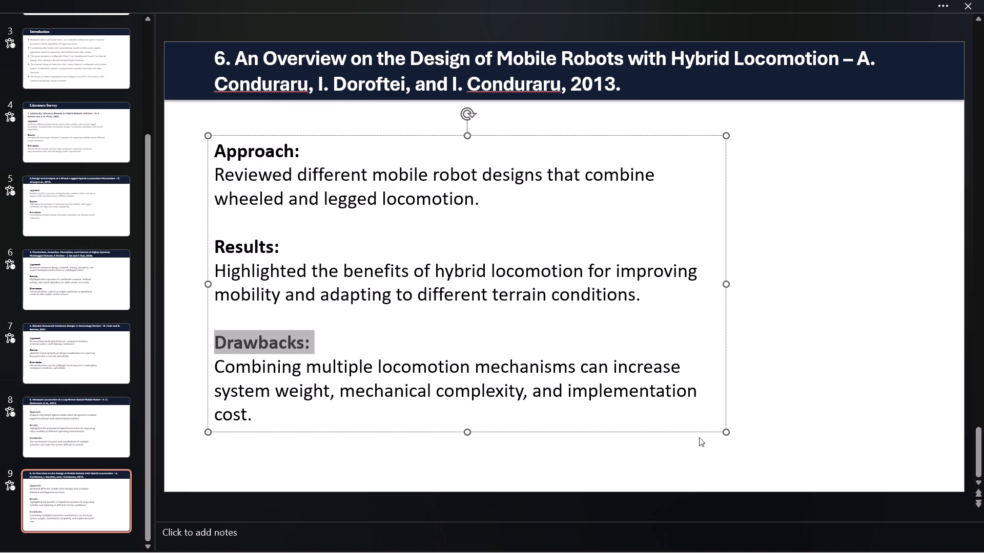
click(803, 382)
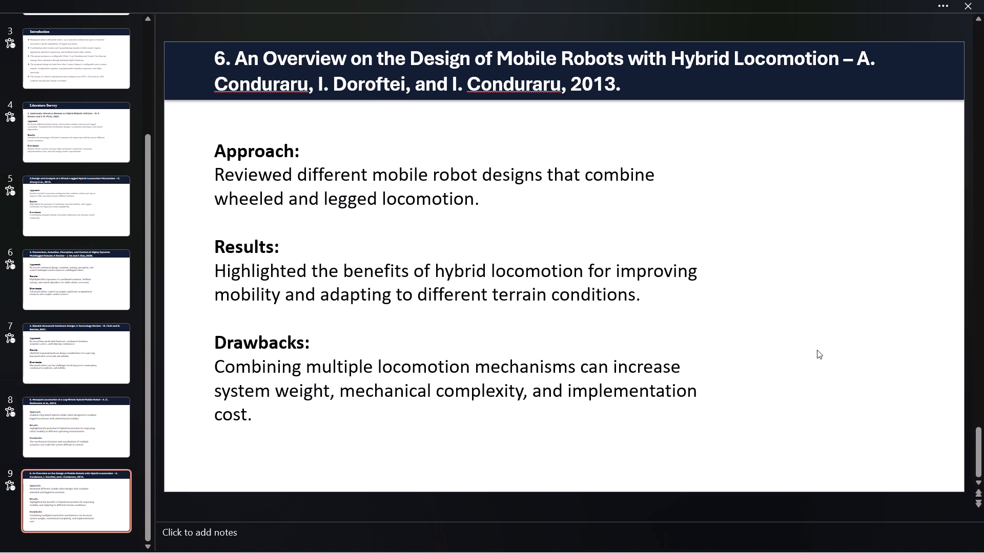
Duplicate slide 9 to create slide 10 for the next paper.
click(76, 526)
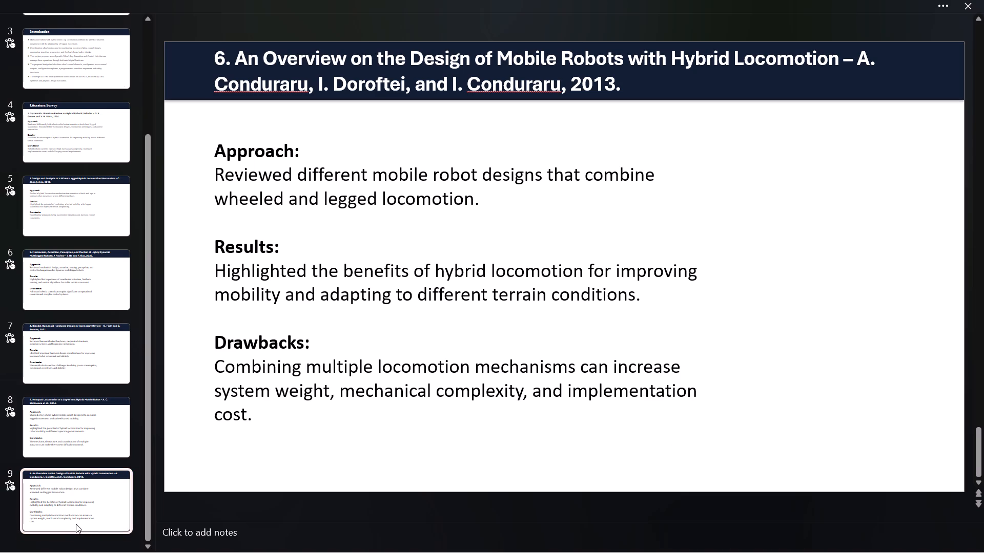
key(ctrl+d)
click(112, 514)
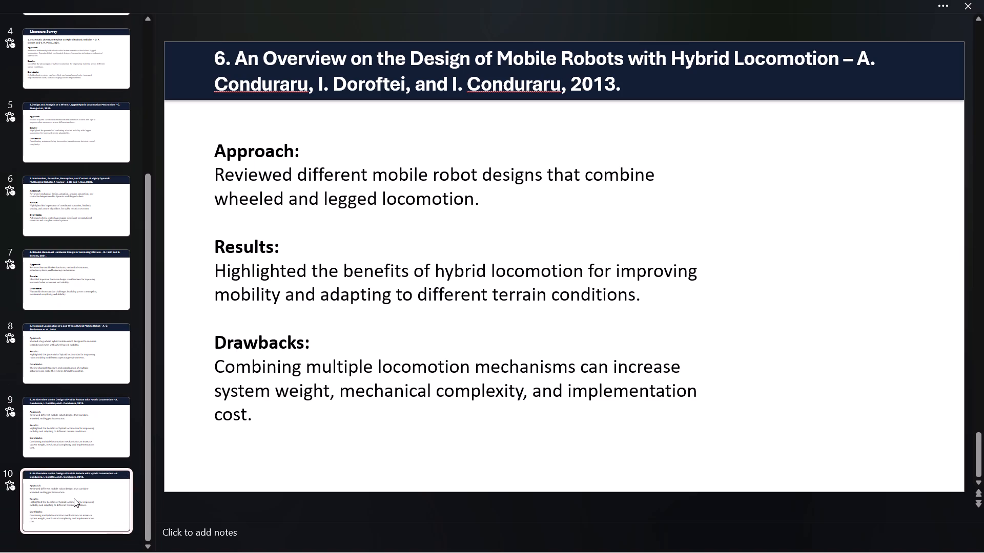
click(88, 430)
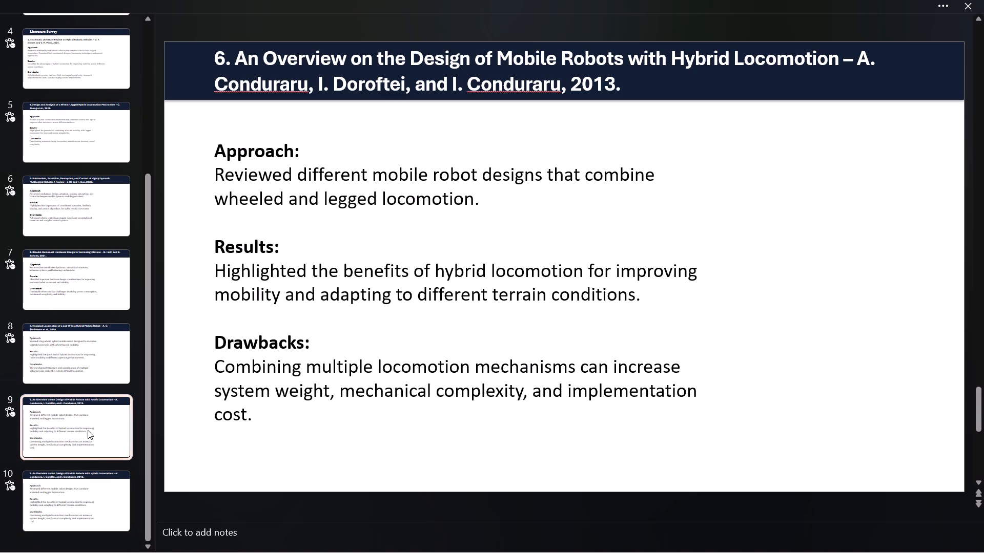
click(92, 498)
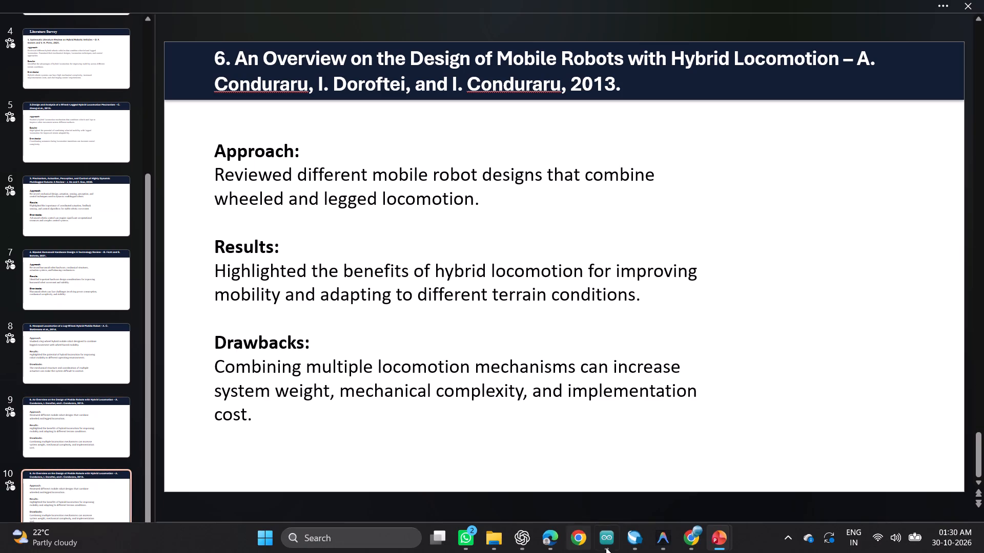
Replace slide 10's title with ChatGPT's paper 7 heading, "Rough Terrain Locomotion of a Leg-Wheel Hybrid Quadruped Robot", including authors and year.
click(690, 542)
scroll(563, 443, down, 4)
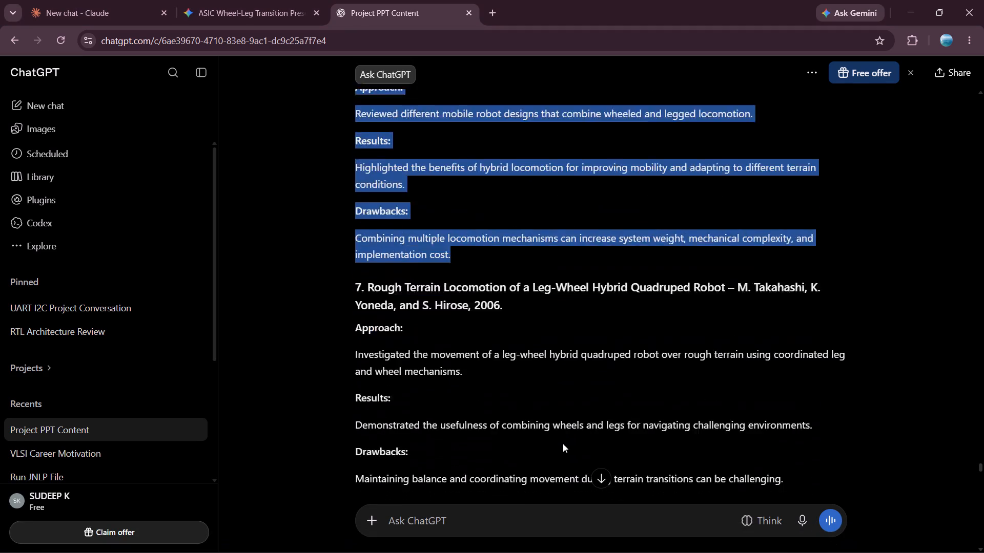
scroll(550, 434, down, 2)
click(521, 343)
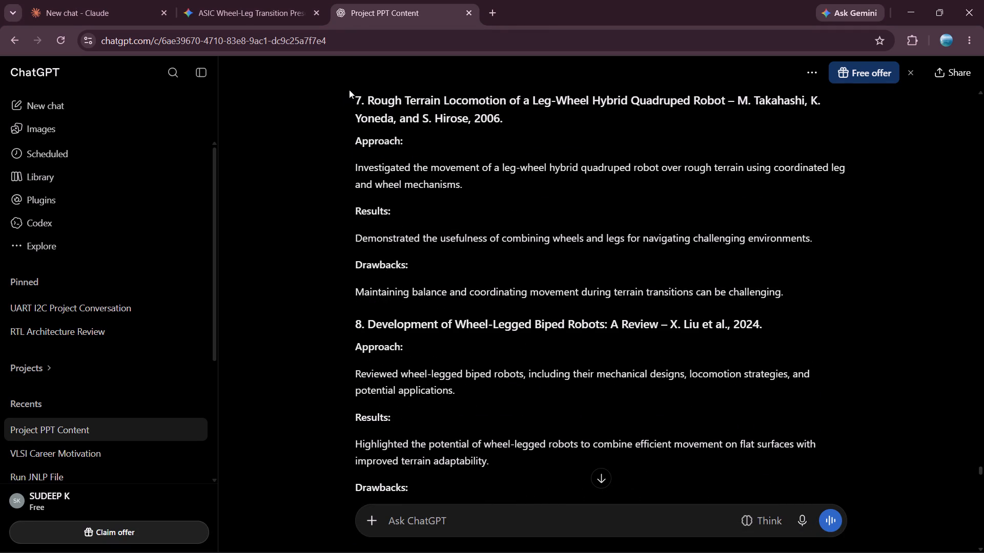
drag(349, 90, 514, 138)
key(ctrl+c)
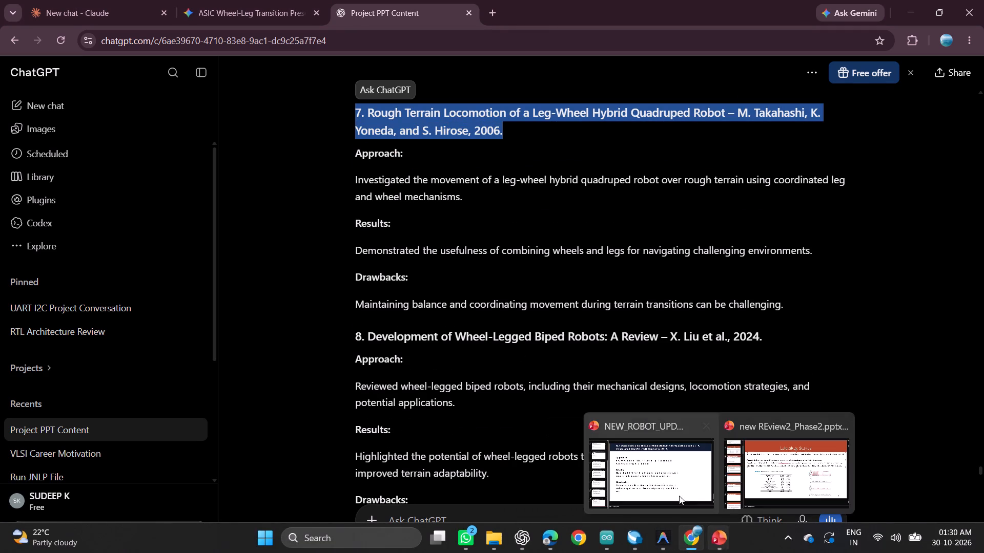
click(650, 475)
click(596, 86)
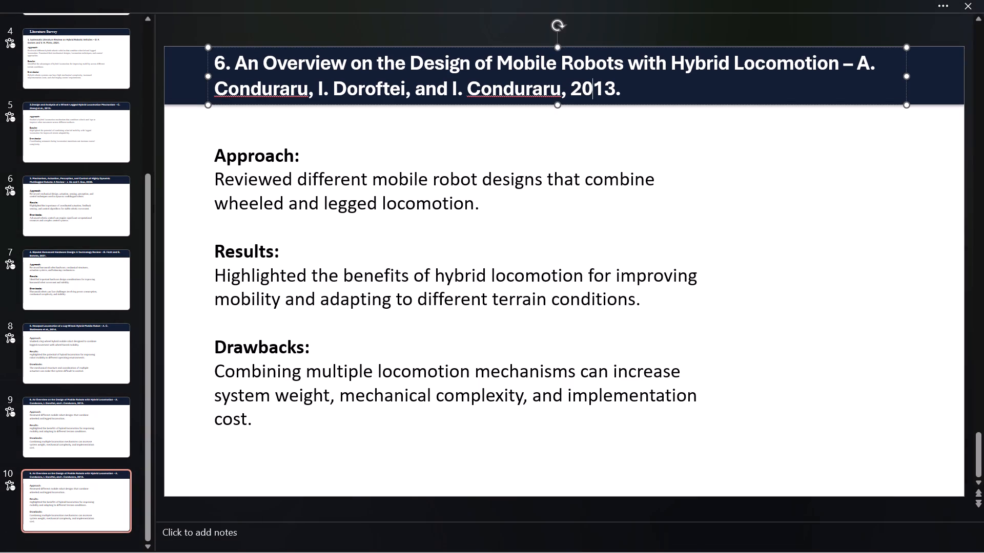
key(ctrl+a)
key(ctrl+v)
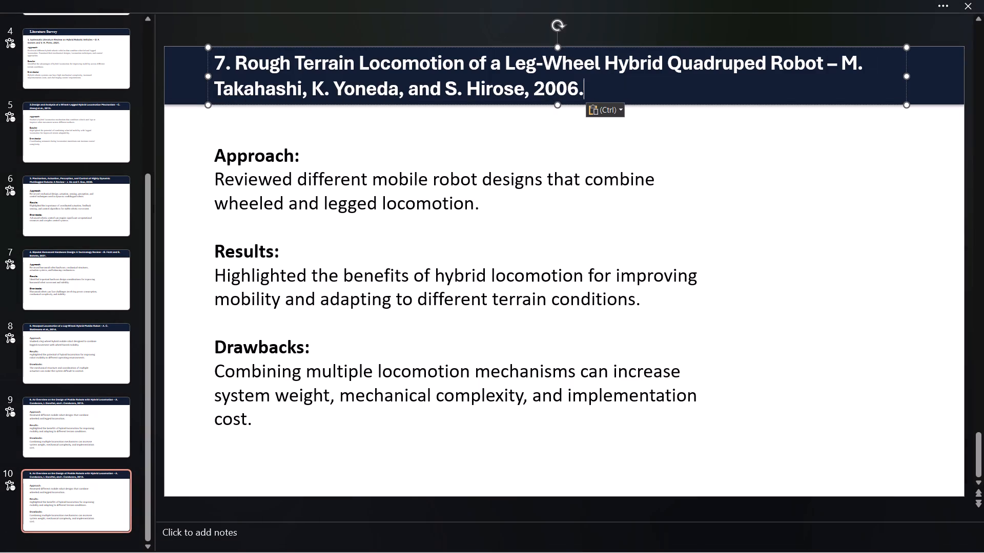
Replace slide 10's body text with the Approach, Results and Drawbacks text of paper 7 from ChatGPT.
click(489, 325)
key(ctrl+a)
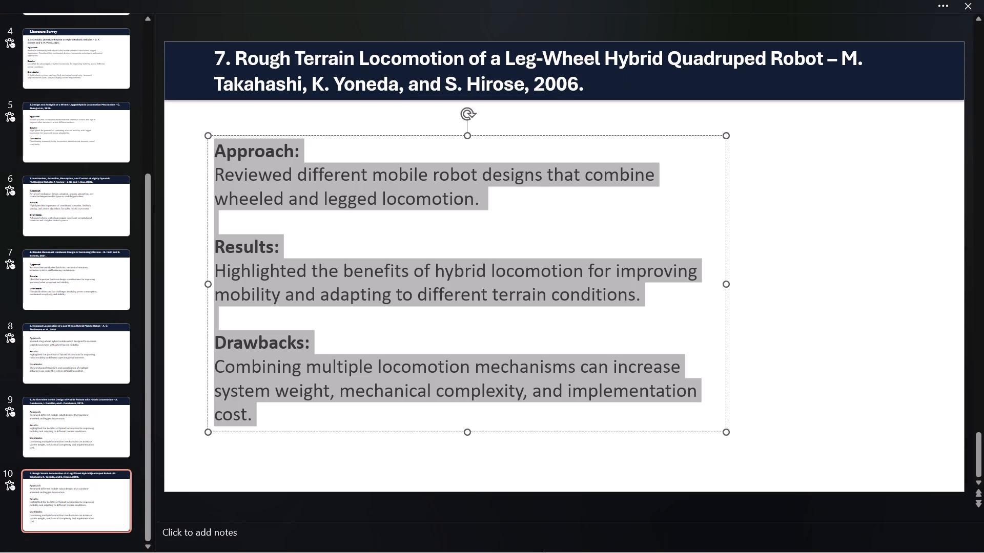
click(694, 544)
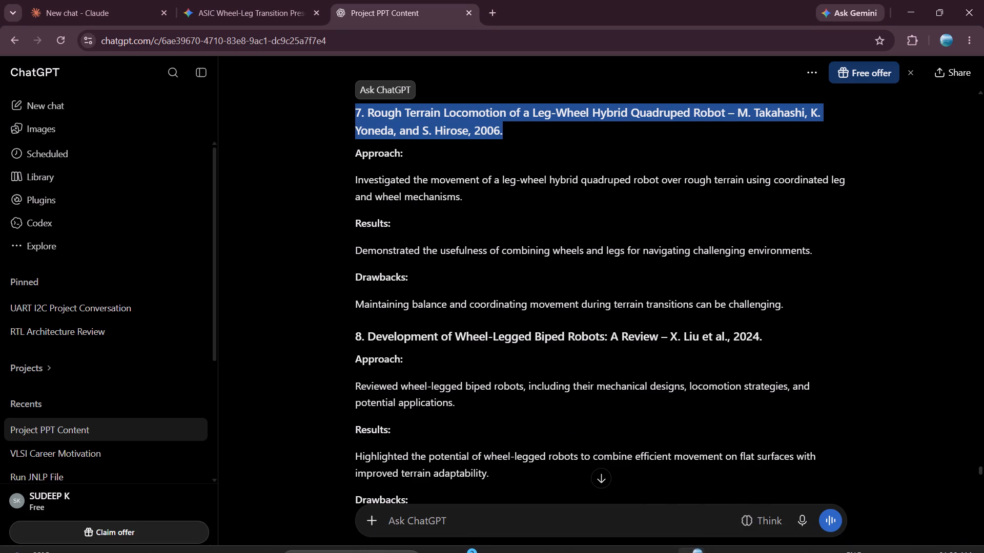
drag(356, 152, 437, 339)
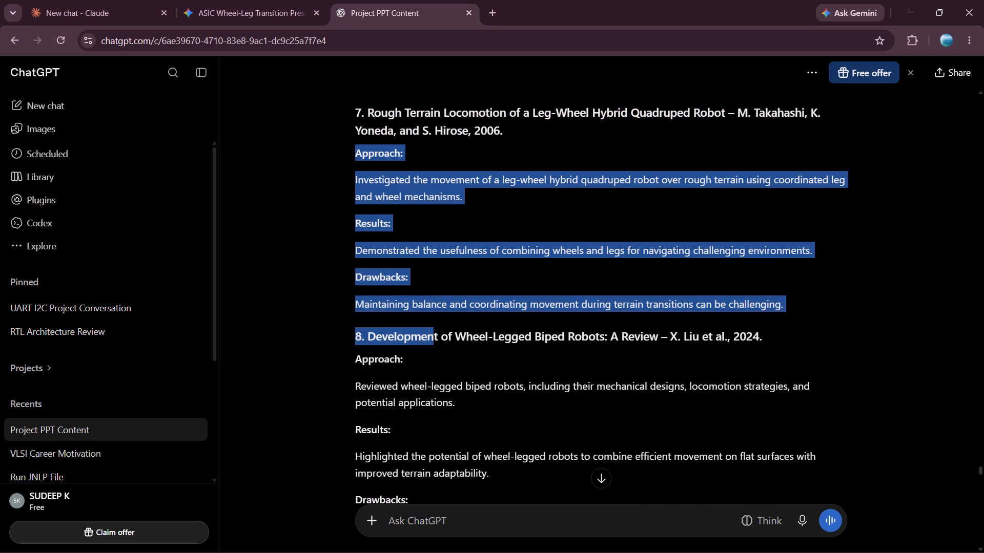
drag(437, 339, 798, 318)
key(ctrl+c)
drag(737, 381, 710, 541)
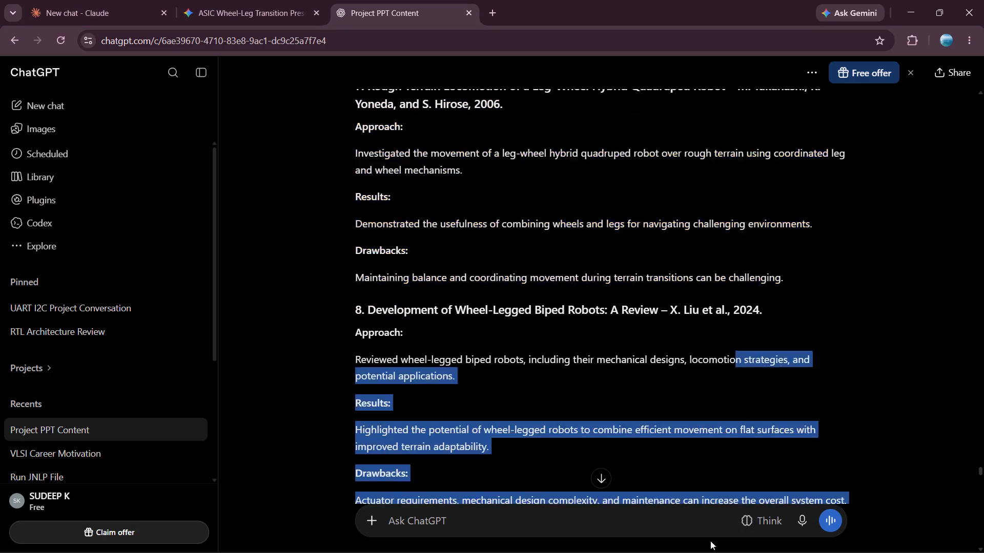
drag(710, 541, 699, 552)
drag(761, 390, 754, 396)
click(497, 301)
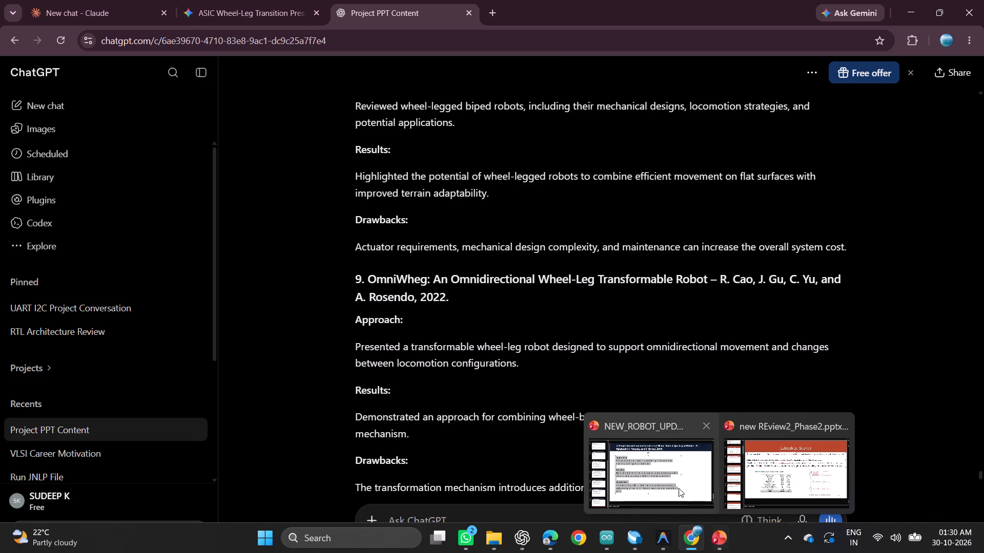
click(668, 475)
key(ctrl+v)
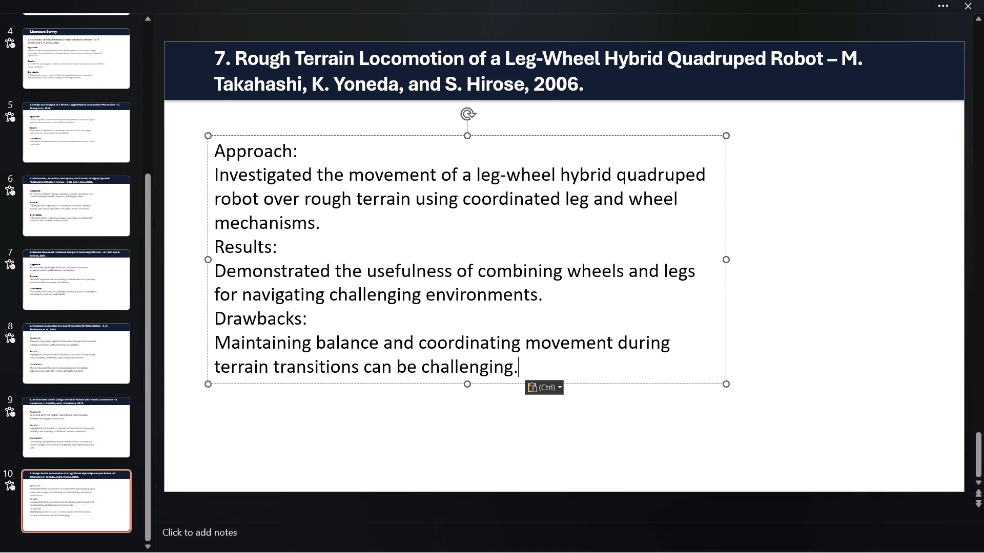
Insert a blank line before the Results and Drawbacks headings in slide 10's body text.
scroll(337, 177, up, 1)
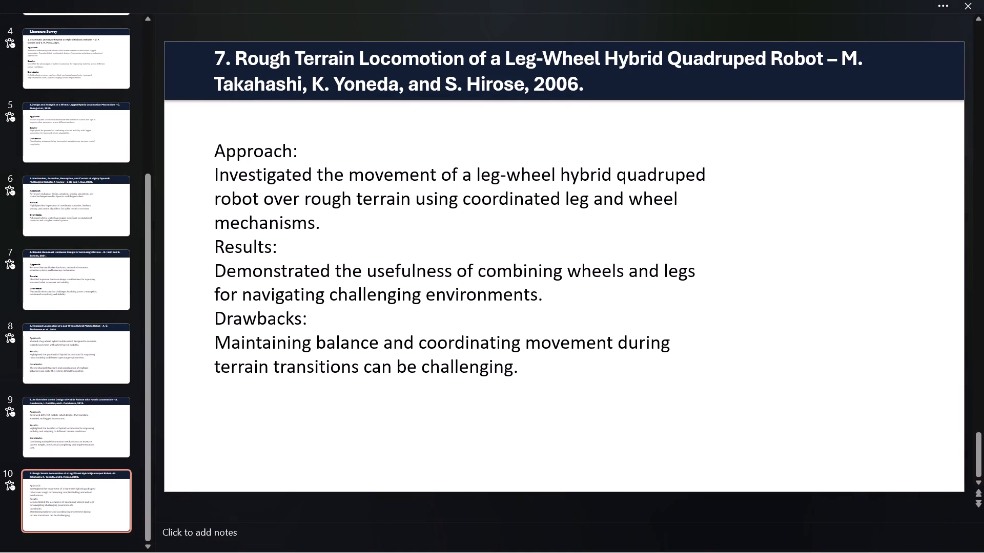
drag(327, 218, 327, 223)
key(space)
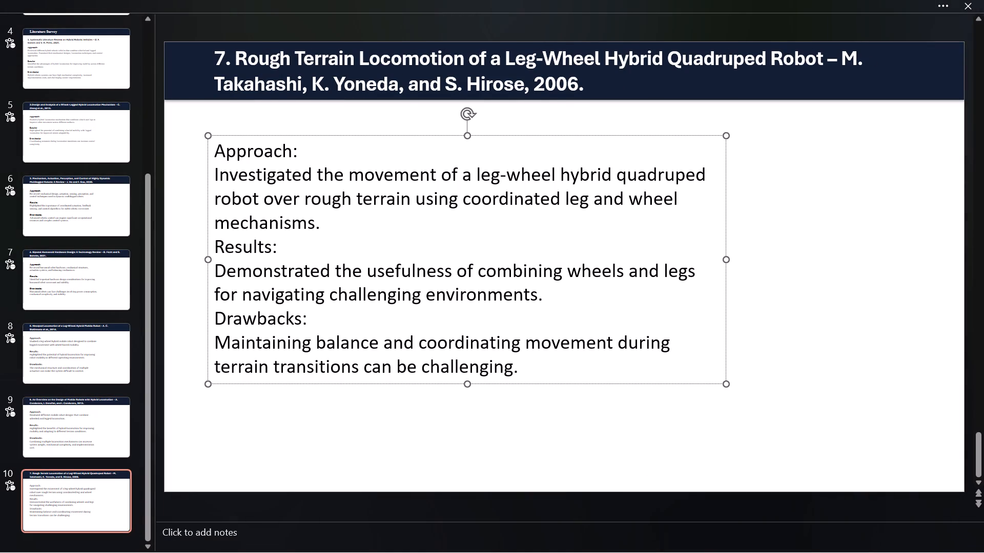
click(912, 160)
key(Return)
click(435, 211)
key(Return)
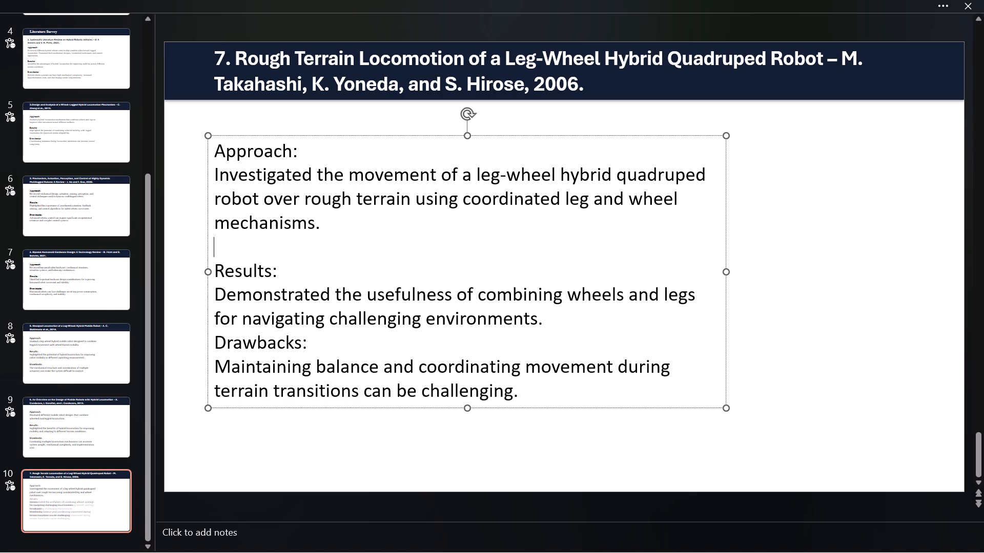
click(555, 323)
key(Return)
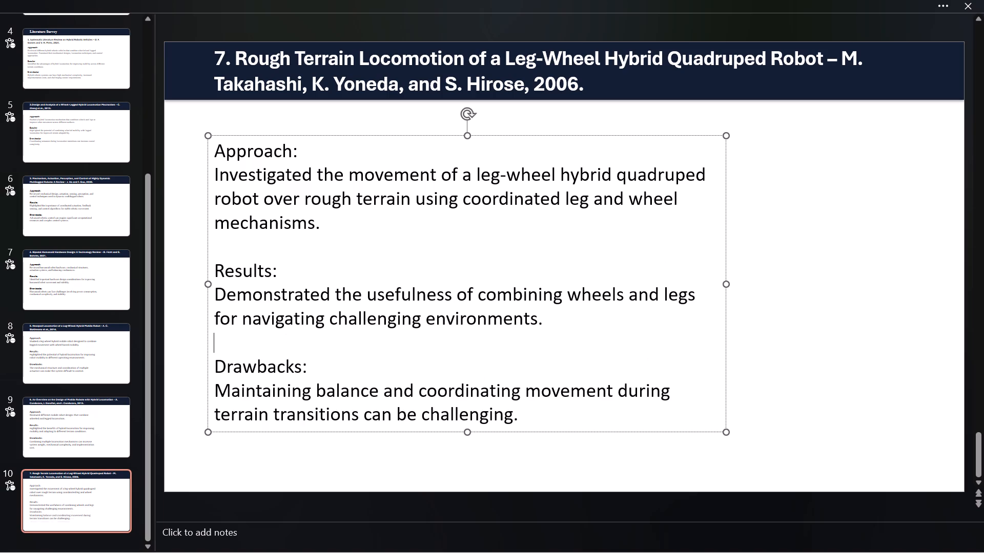
Make the Approach, Results and Drawbacks headings on slide 10 bold.
drag(328, 154, 267, 161)
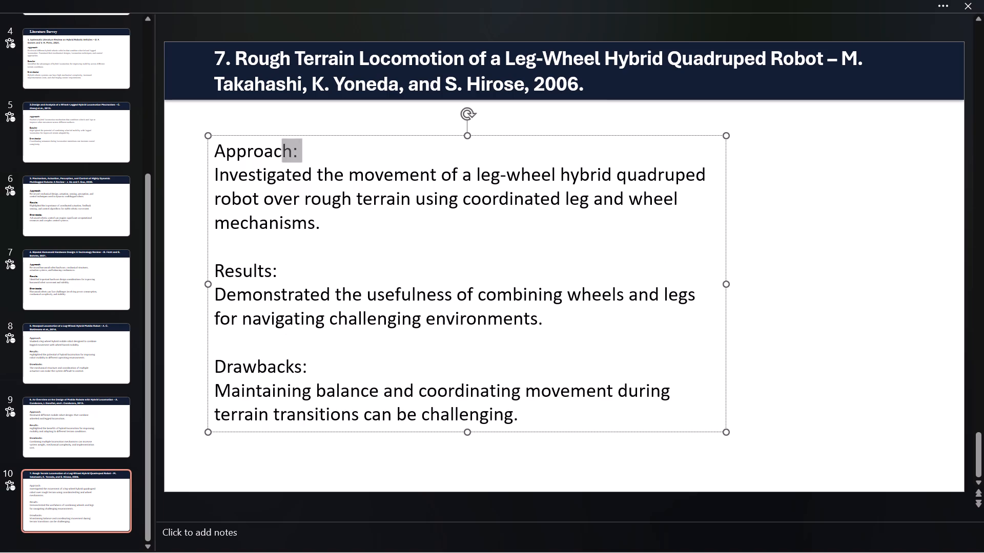
drag(267, 161, 221, 156)
key(ctrl+b)
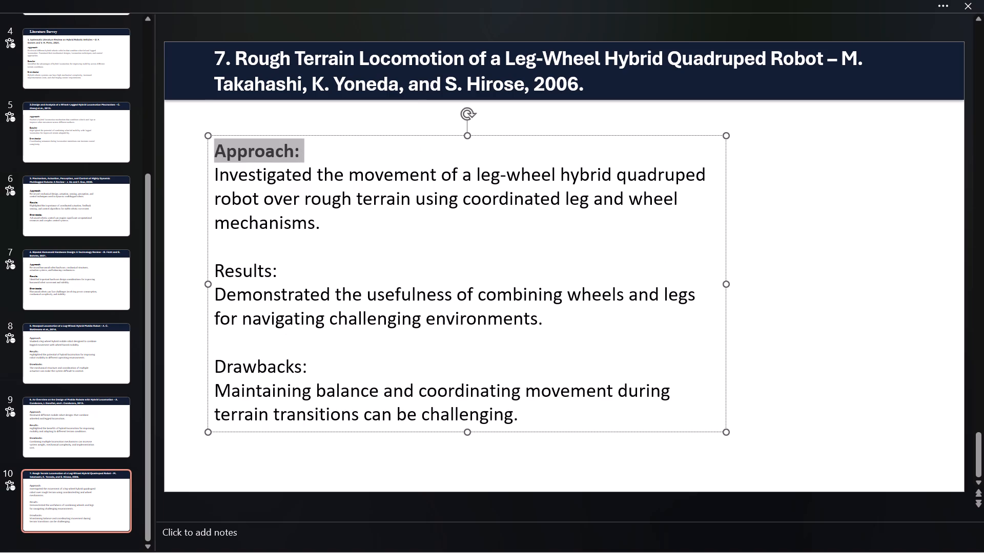
drag(276, 275, 229, 269)
key(ctrl+b)
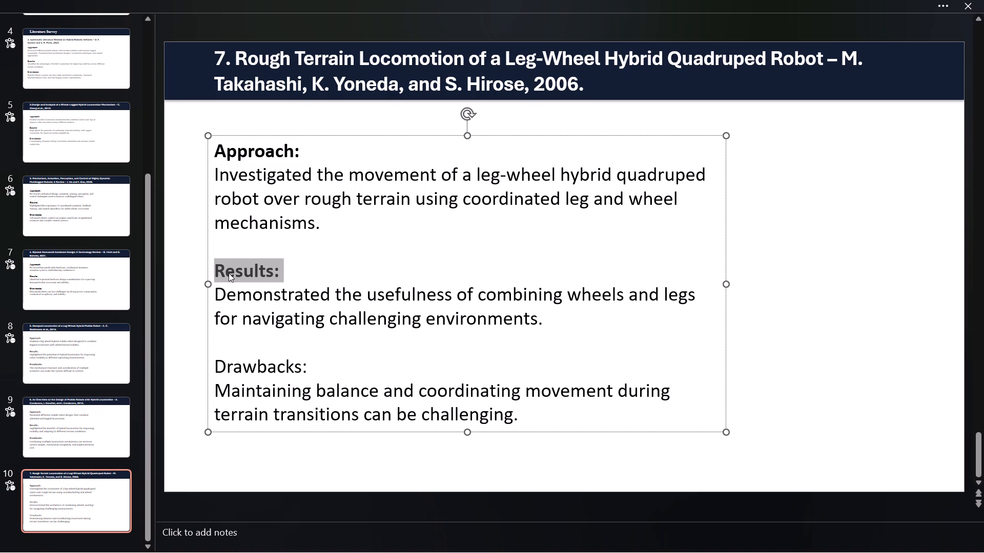
drag(348, 355, 209, 373)
key(ctrl+b)
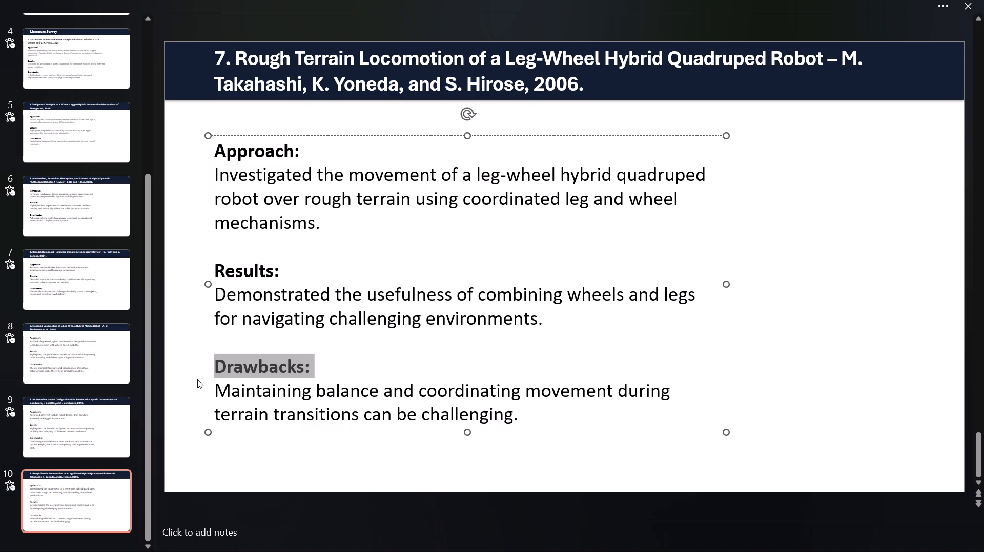
click(798, 418)
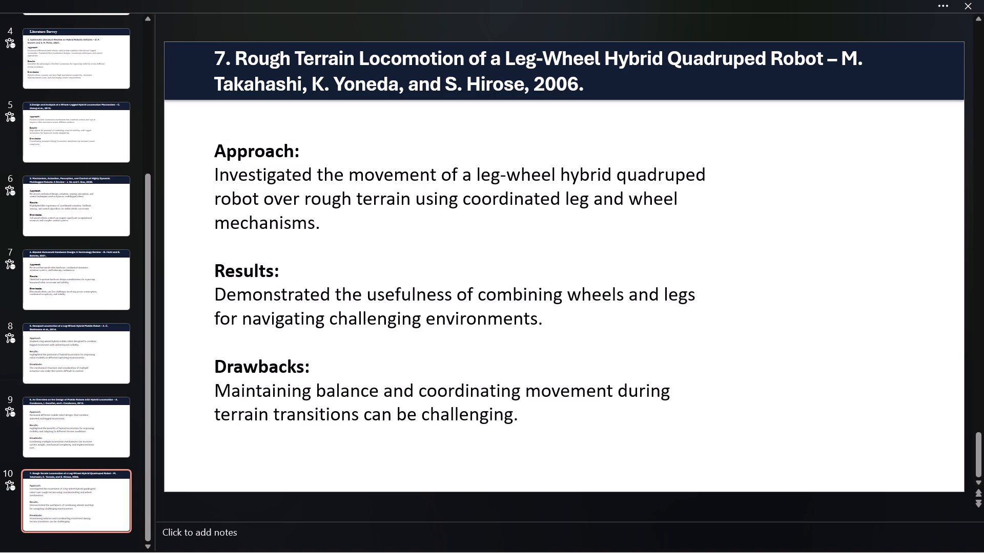
Duplicate slide 10 to create slide 11 for the next paper.
click(81, 427)
click(86, 492)
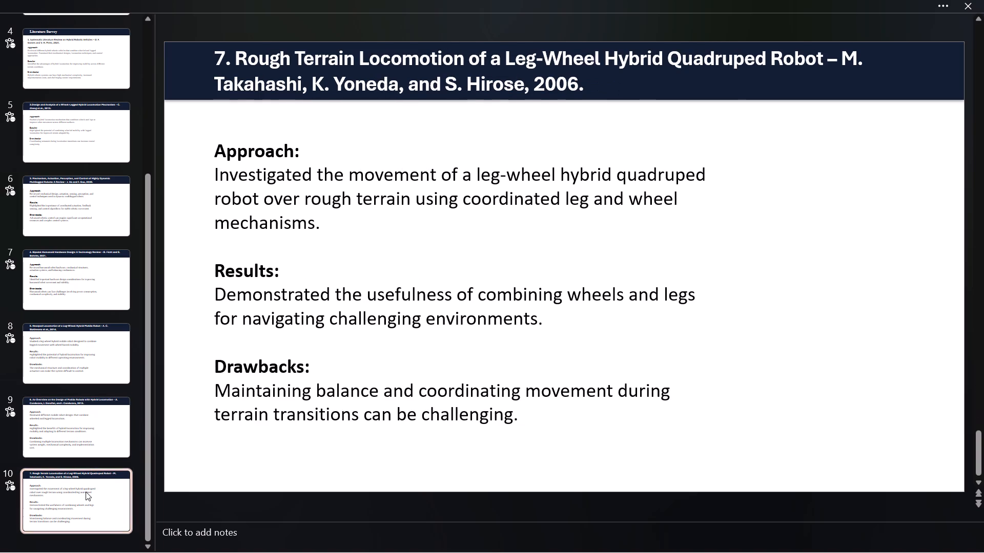
key(ctrl+d)
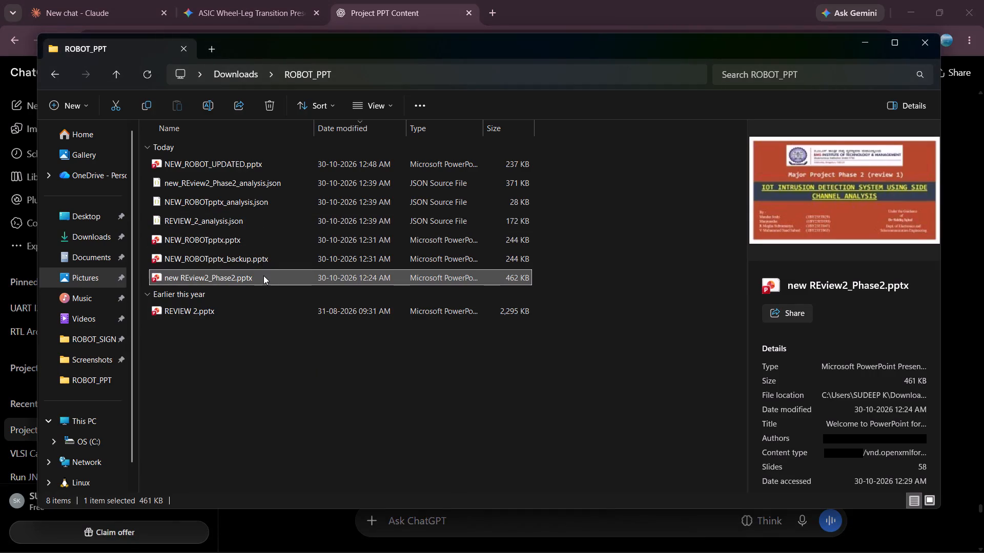
double_click(354, 278)
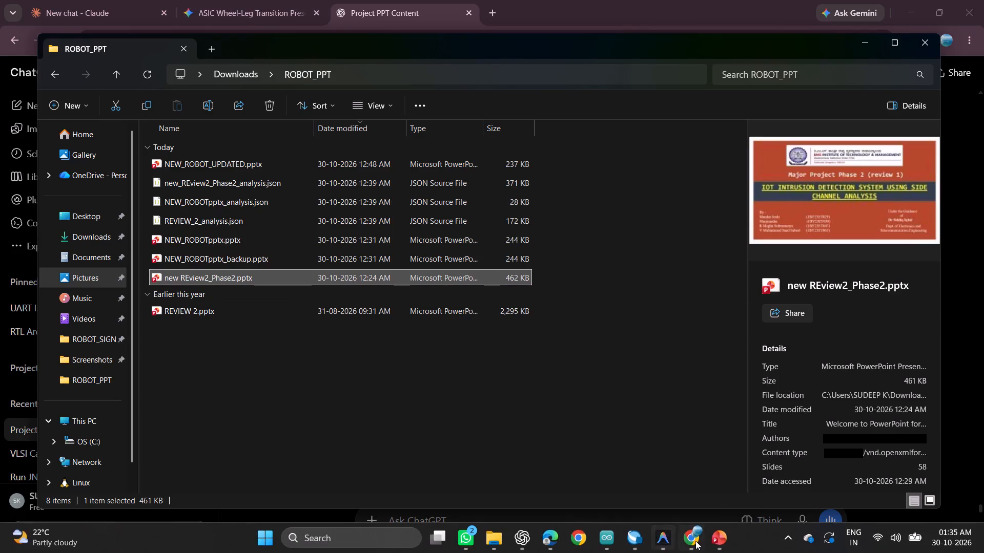
click(788, 480)
Look through the reference presentation's literature survey slides, checking how papers up to number 20 are laid out.
scroll(670, 392, down, 1)
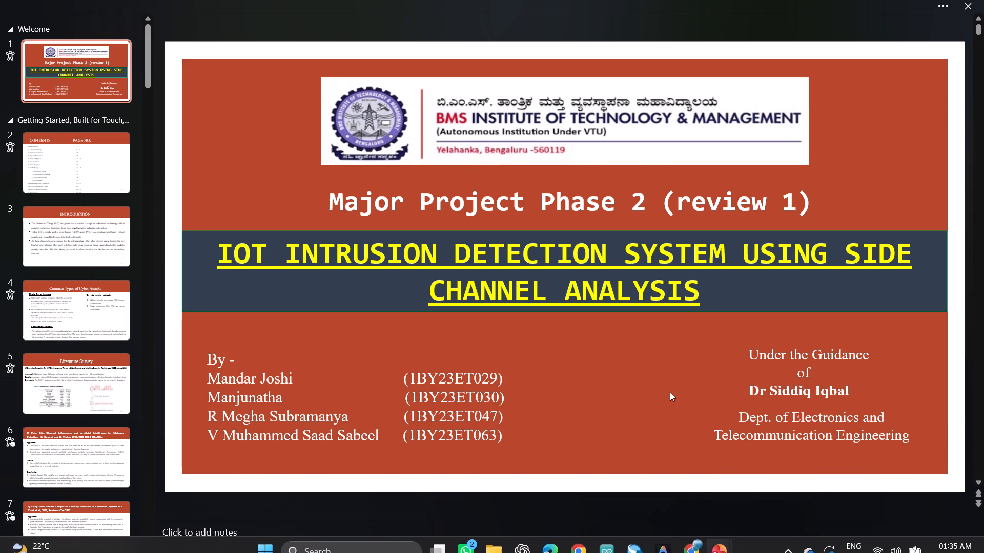
scroll(670, 392, down, 7)
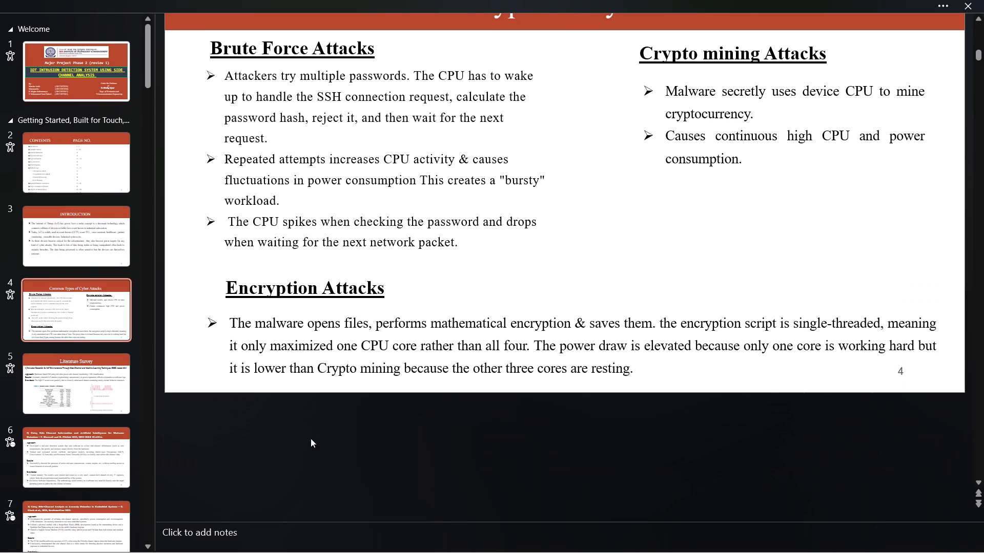
scroll(28, 421, down, 7)
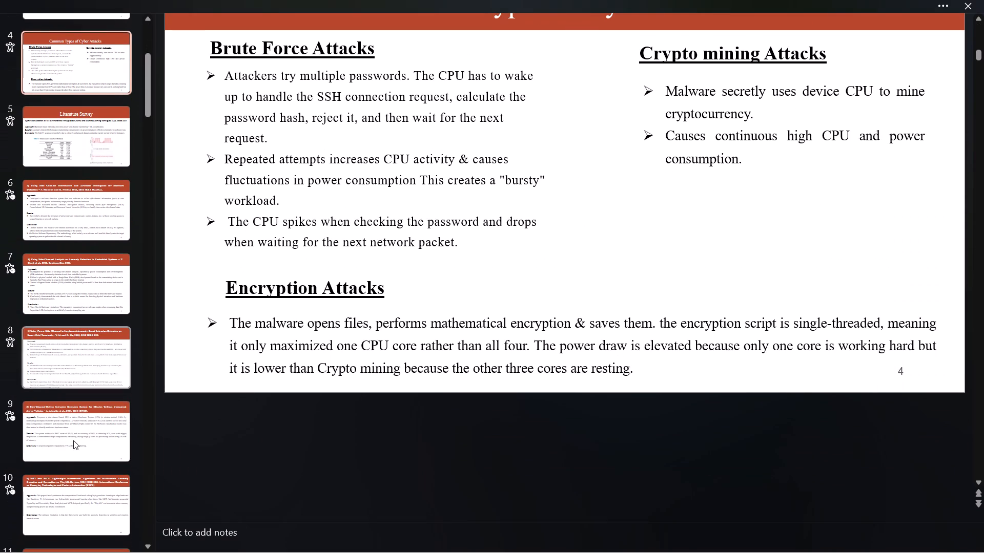
click(73, 440)
key(Down)
key(Down)
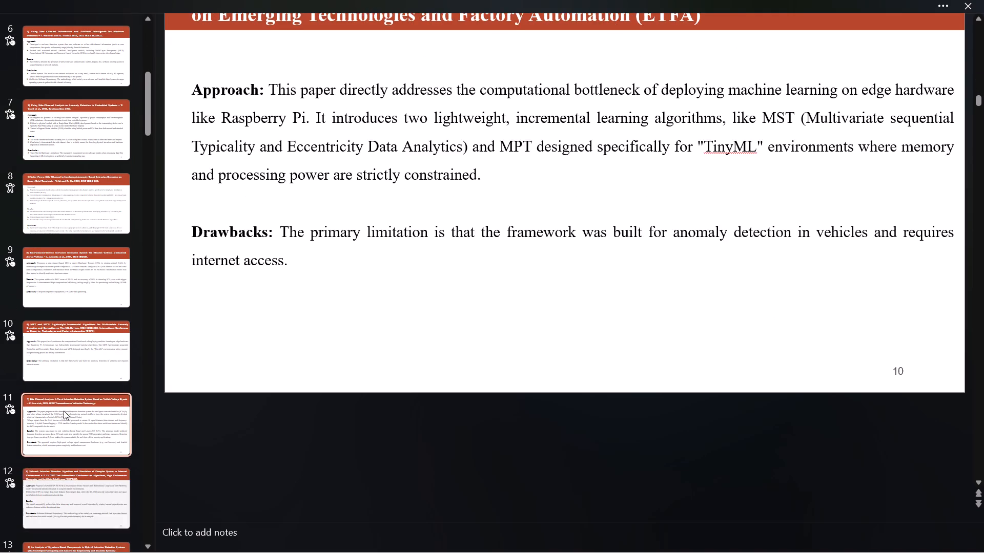
key(Down)
key(Down)
key(Down)
key(Down)
key(Down)
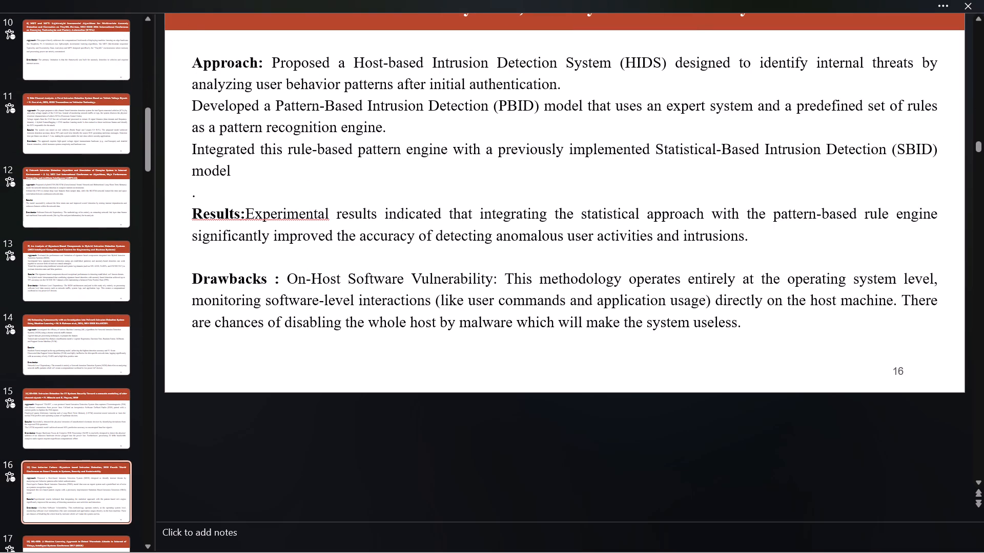
scroll(374, 269, up, 9)
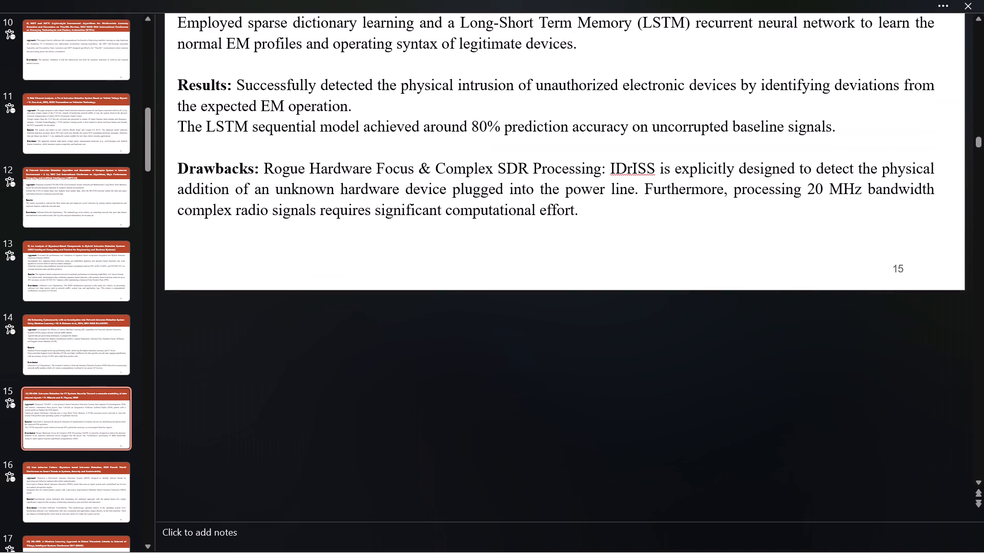
scroll(381, 273, up, 10)
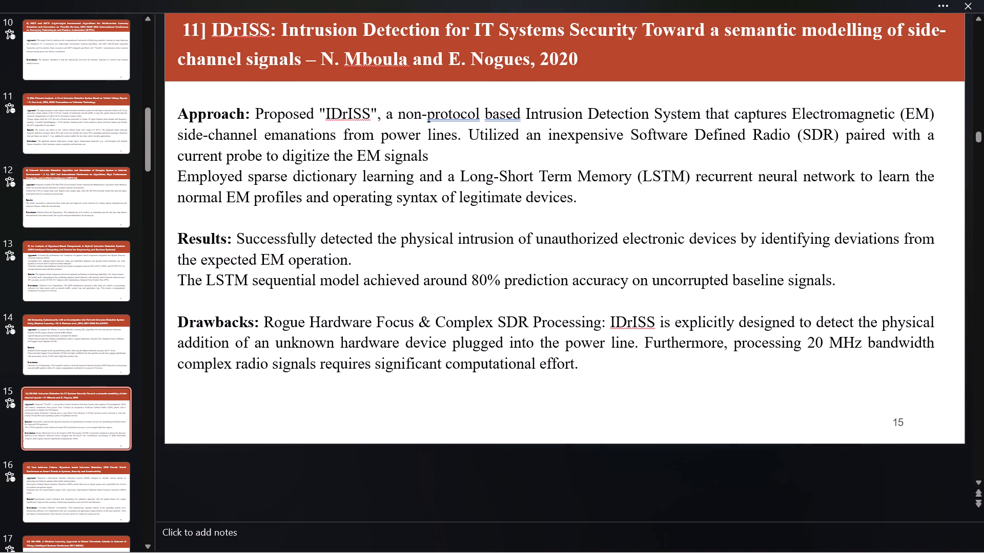
scroll(381, 273, up, 1)
key(Down)
key(Down)
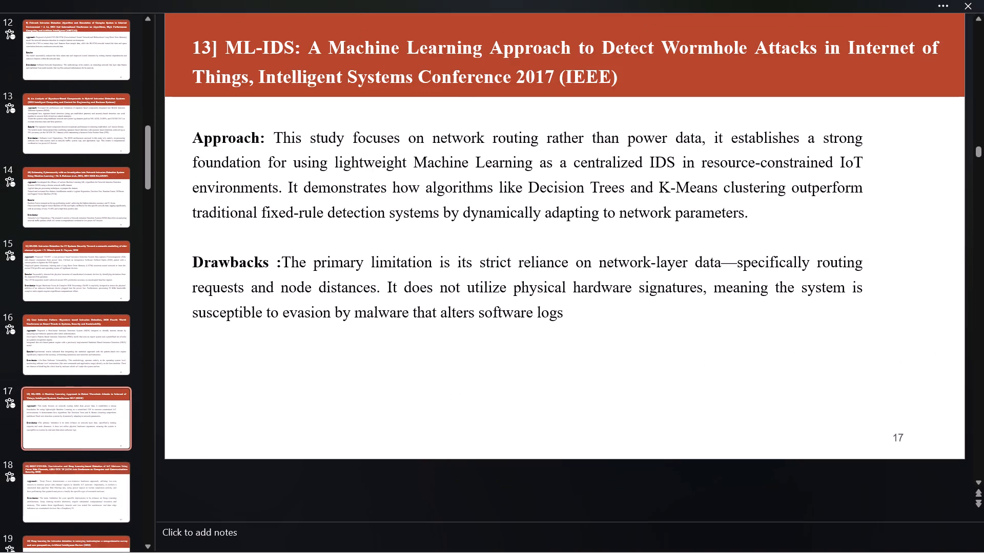
key(Down)
key(Down)
key(Down)
key(Down)
key(Down)
key(Down)
key(Down)
key(Down)
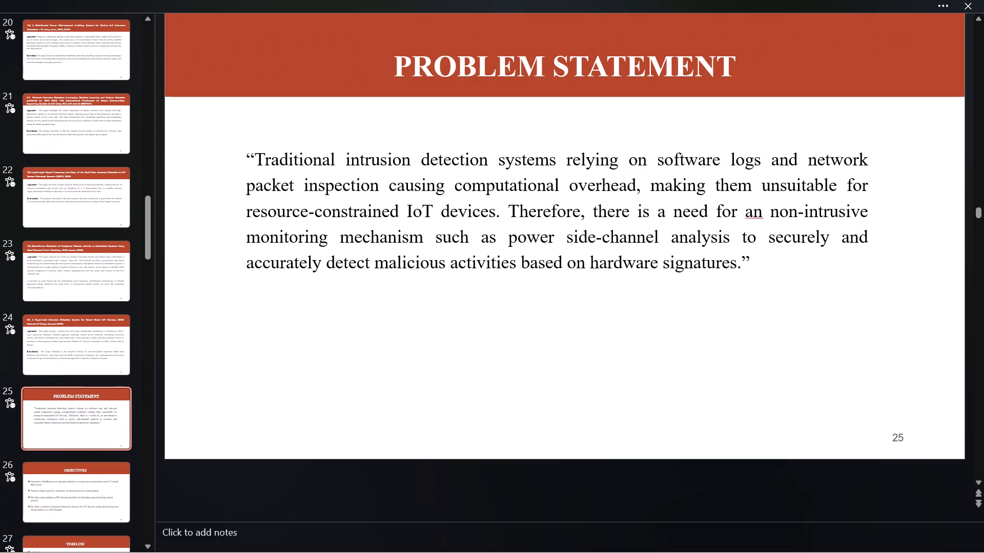
key(Up)
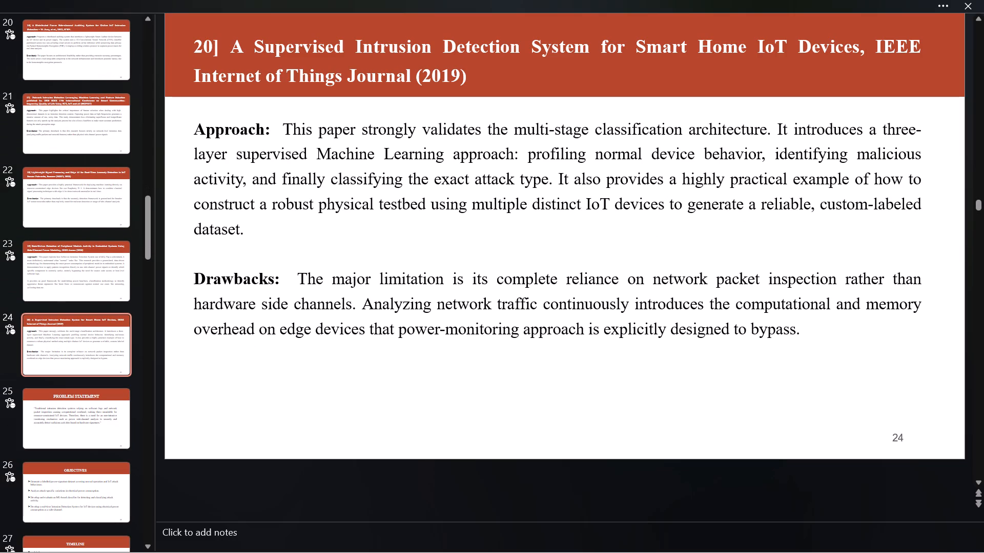
Examine the Problem Statement, Objectives and Timeline slides that follow the reference presentation's literature survey.
key(Down)
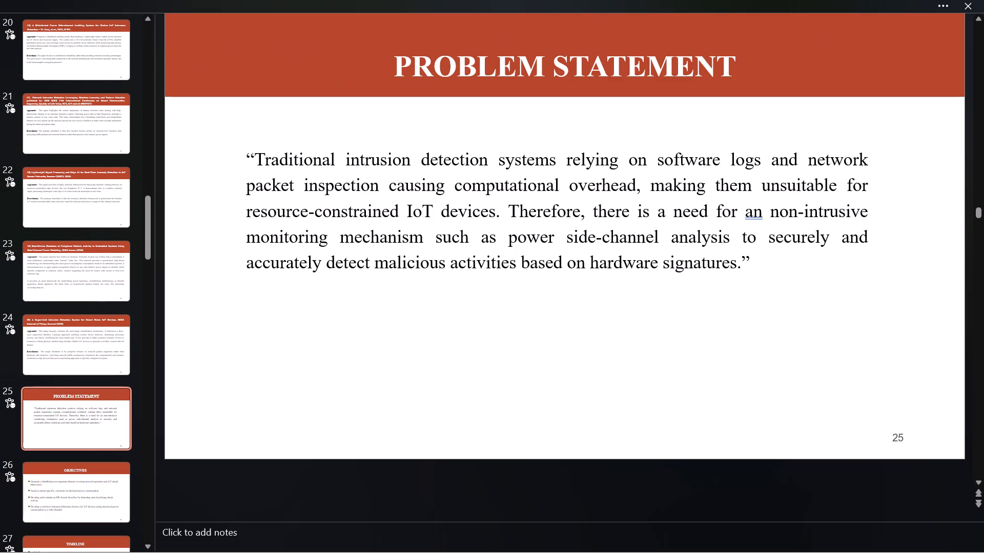
key(Down)
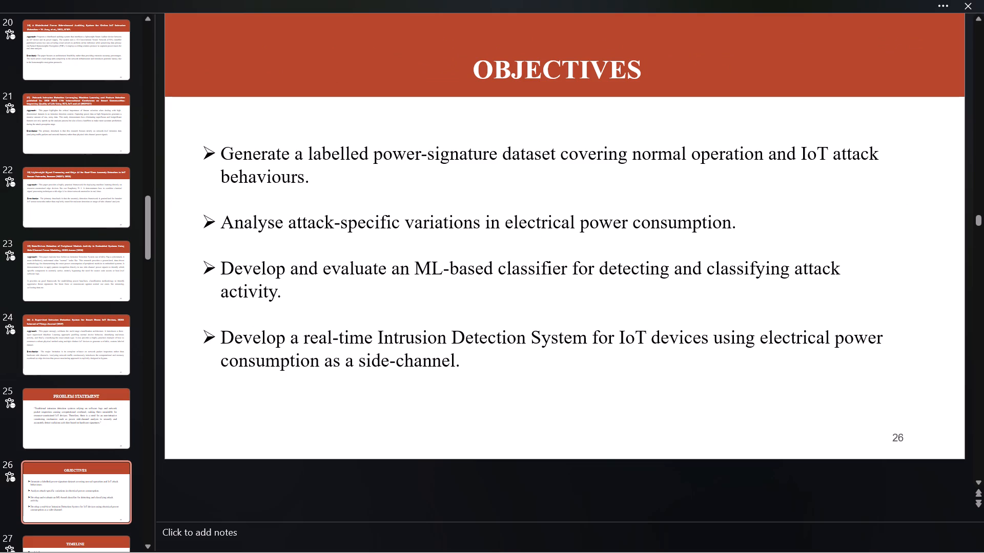
key(Down)
key(Down)
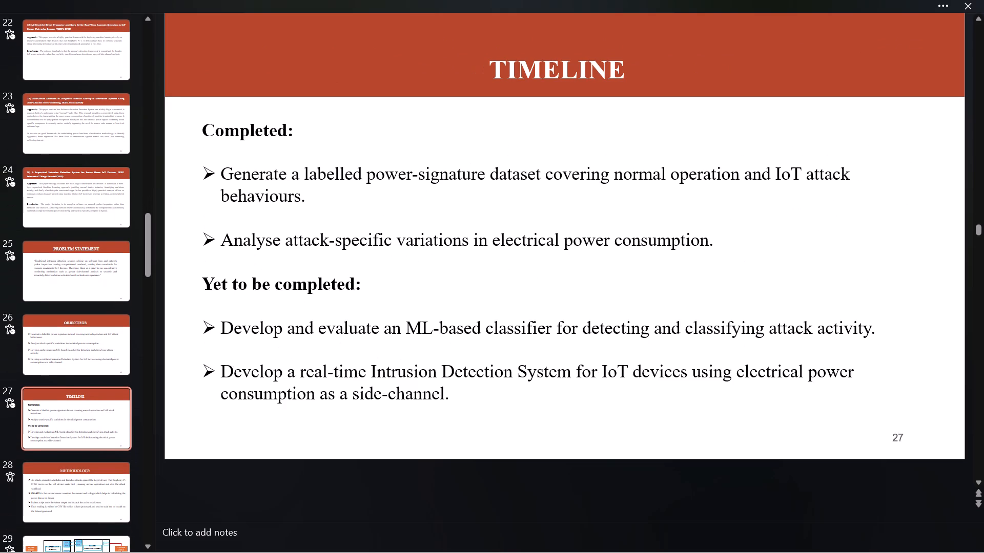
key(Up)
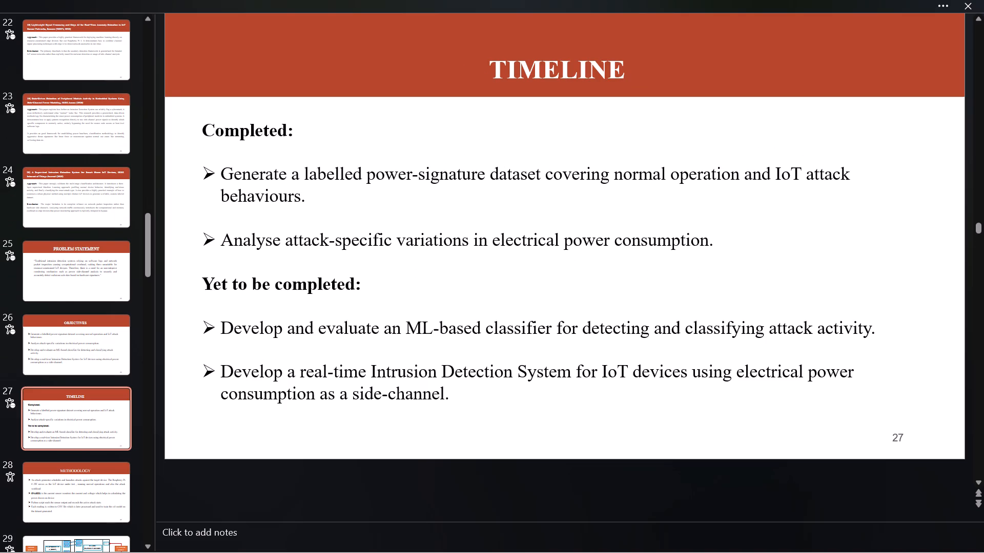
drag(373, 275, 469, 271)
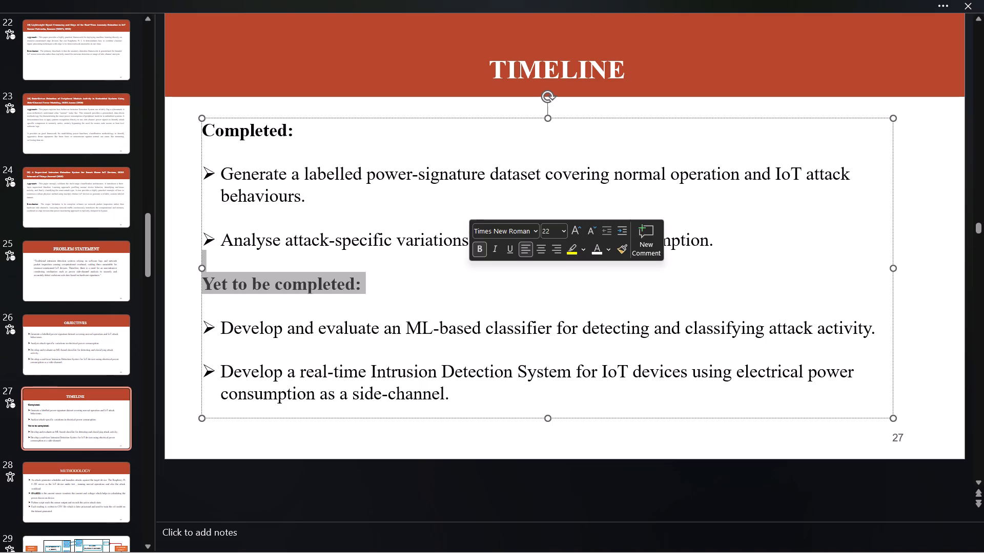
click(433, 248)
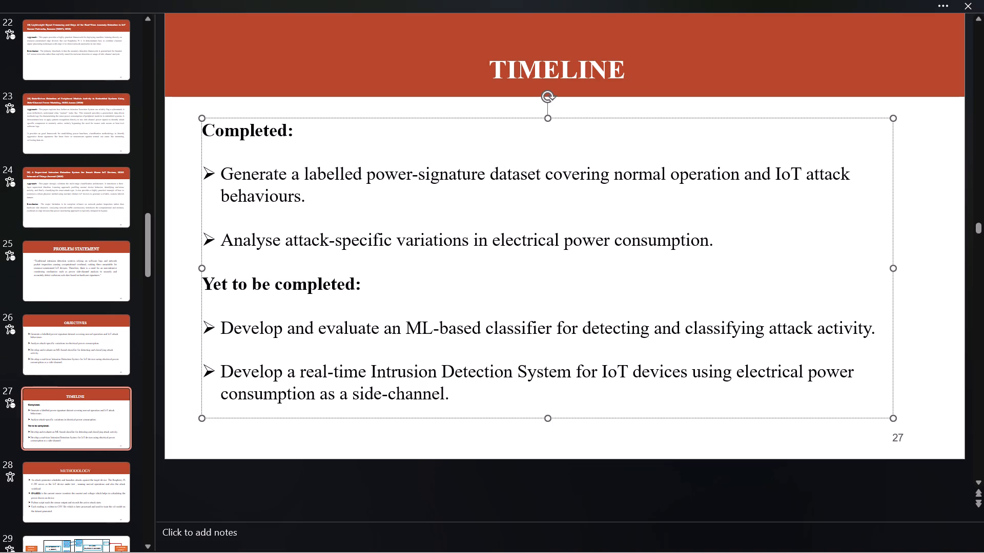
key(Down)
scroll(433, 248, down, 1)
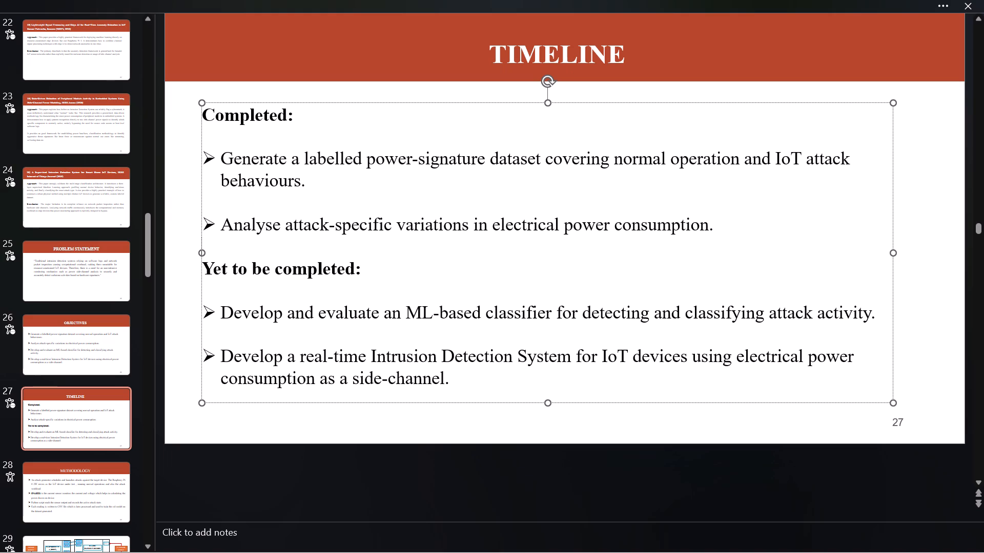
scroll(433, 248, down, 2)
scroll(433, 248, up, 1)
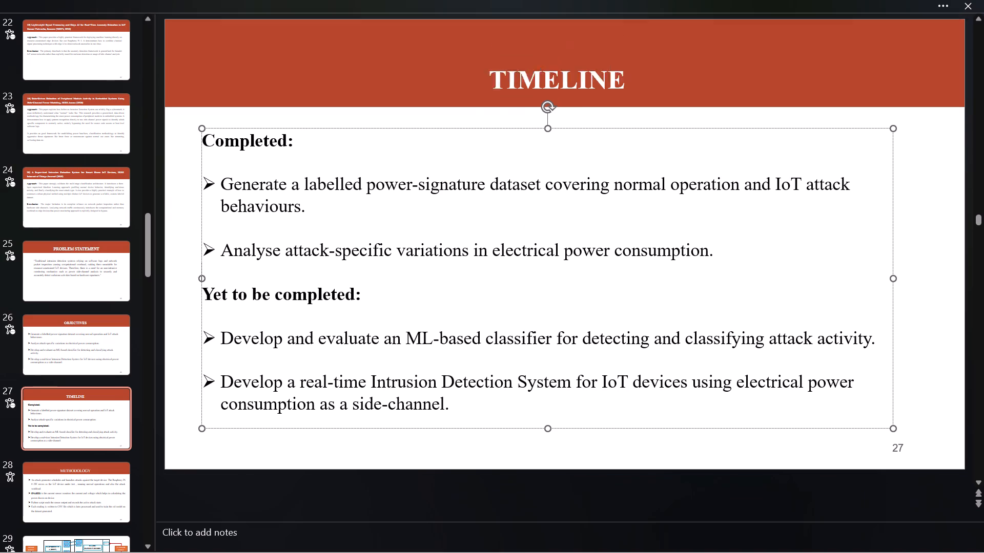
scroll(433, 248, up, 5)
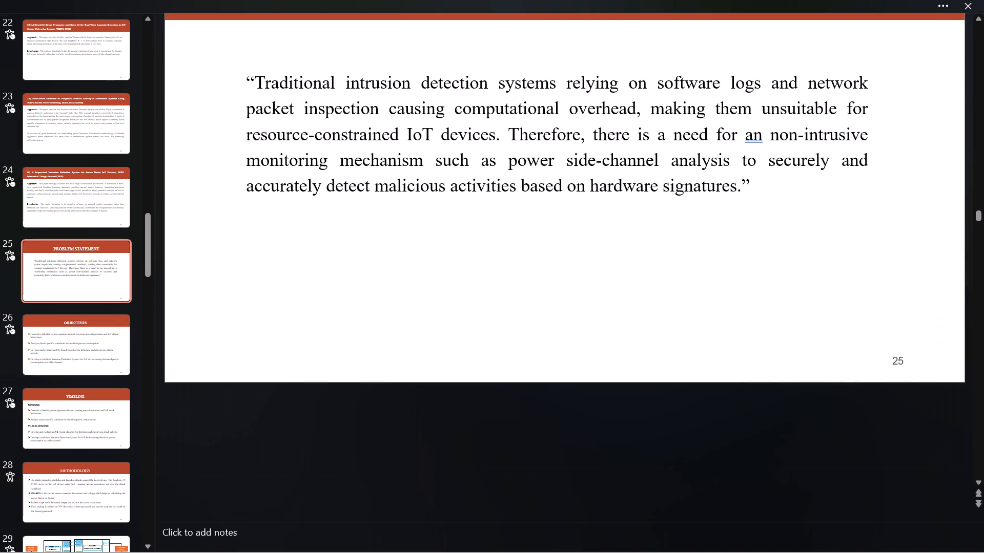
scroll(433, 248, up, 6)
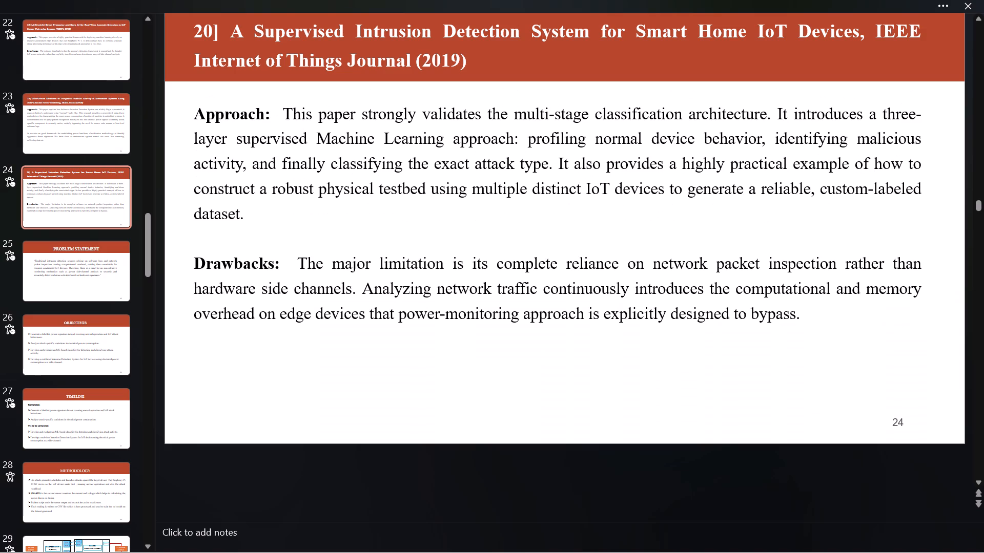
key(Down)
key(Down)
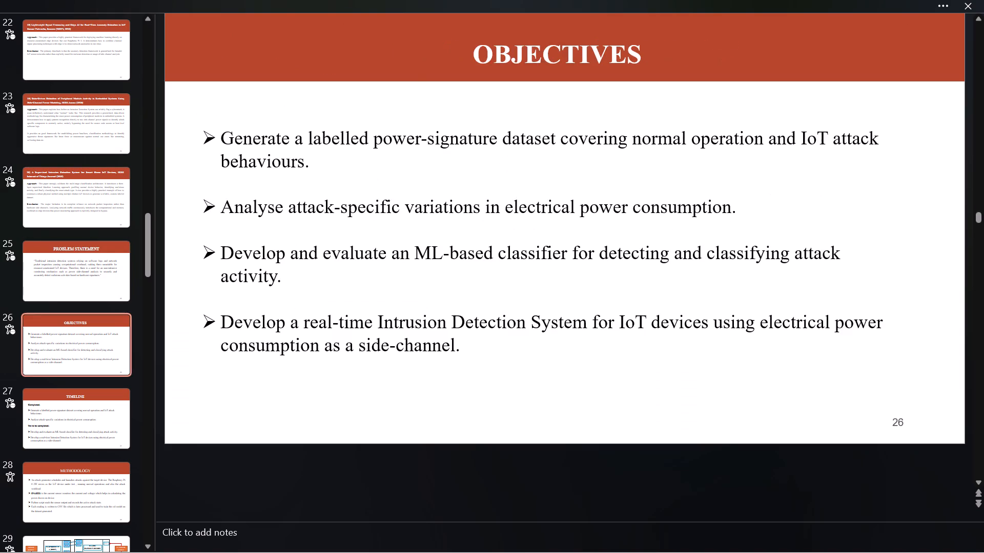
Look through the reference presentation's methodology and attack slides after the Timeline slide.
key(Down)
key(Down)
key(Down)
key(Down)
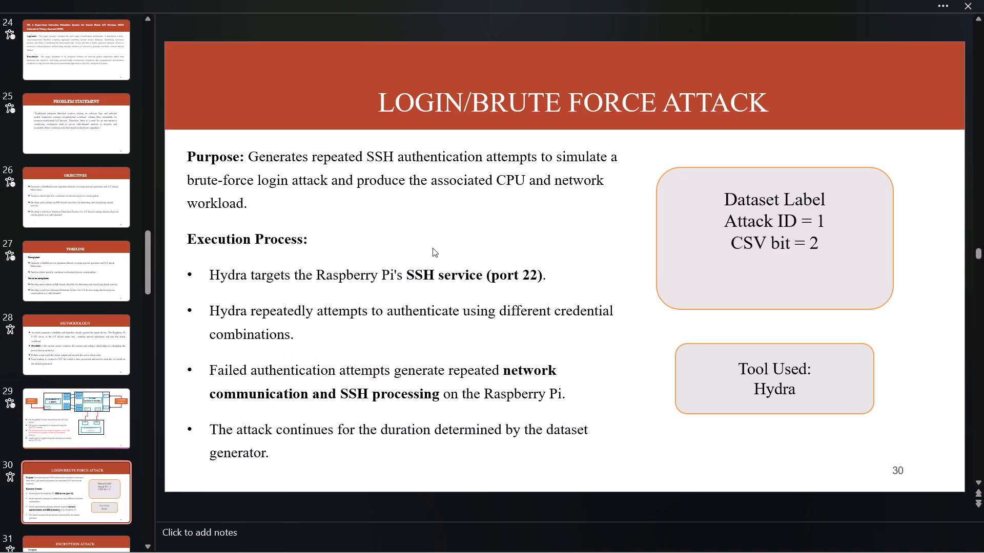
key(Down)
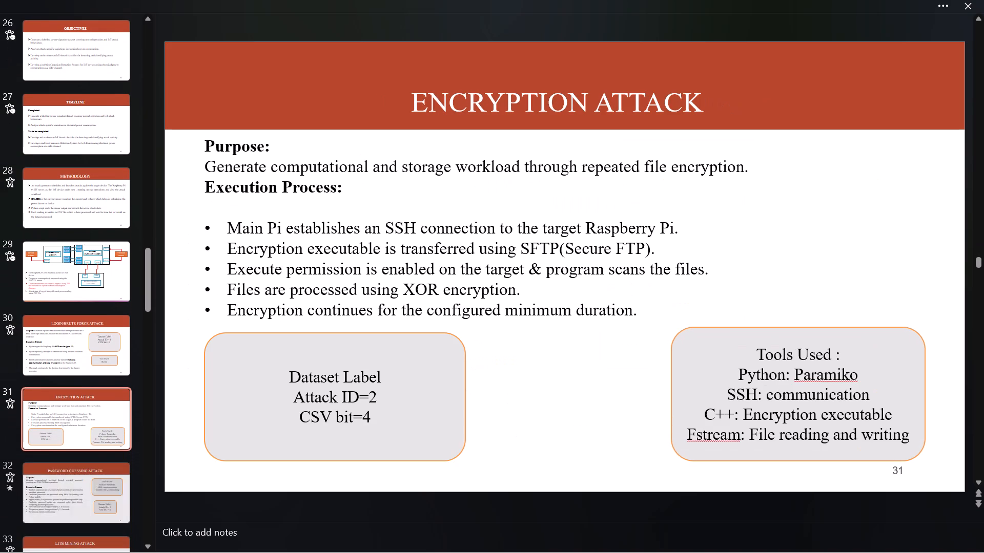
key(Down)
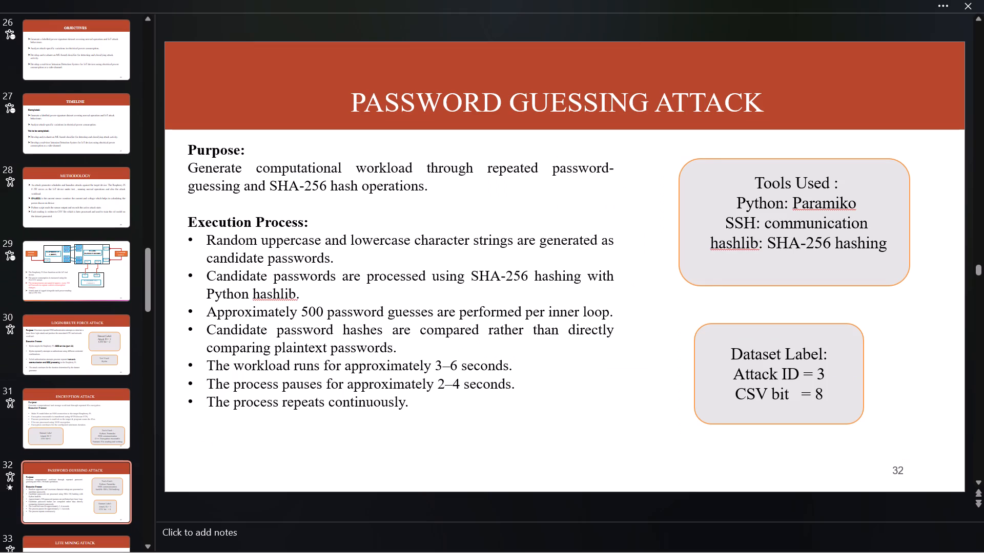
key(Down)
key(Down)
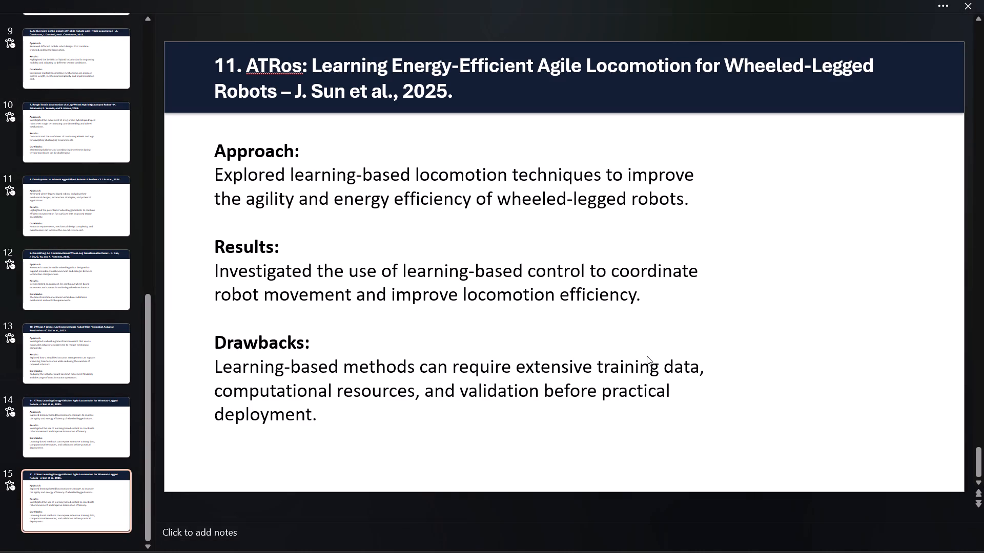
Save the Humanoid Robot presentation NEW_ROBOT_UPDATED.pptx.
key(ctrl+s)
Save a copy of the presentation as NEW_ROBOT_UPDATE.pptx in the Downloads folder.
click(942, 5)
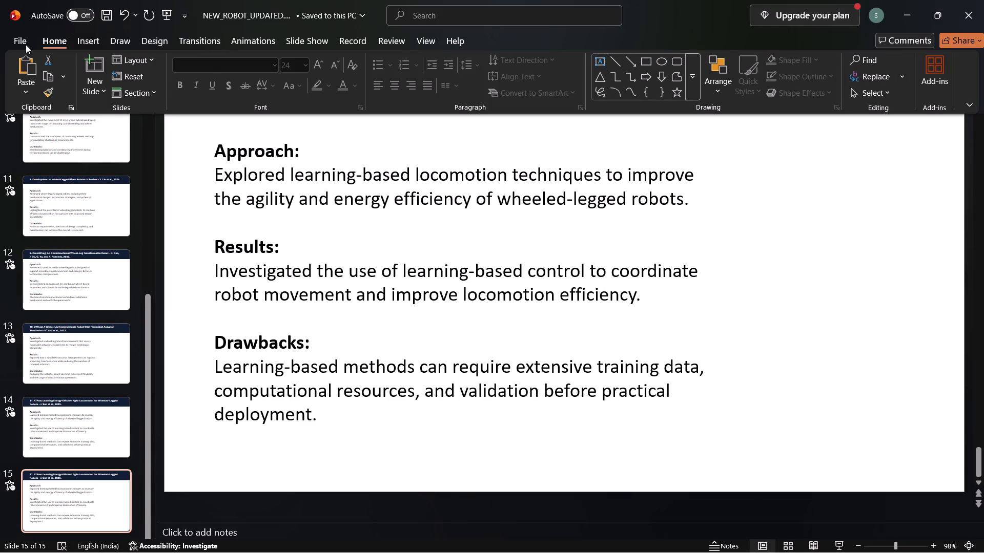
click(26, 45)
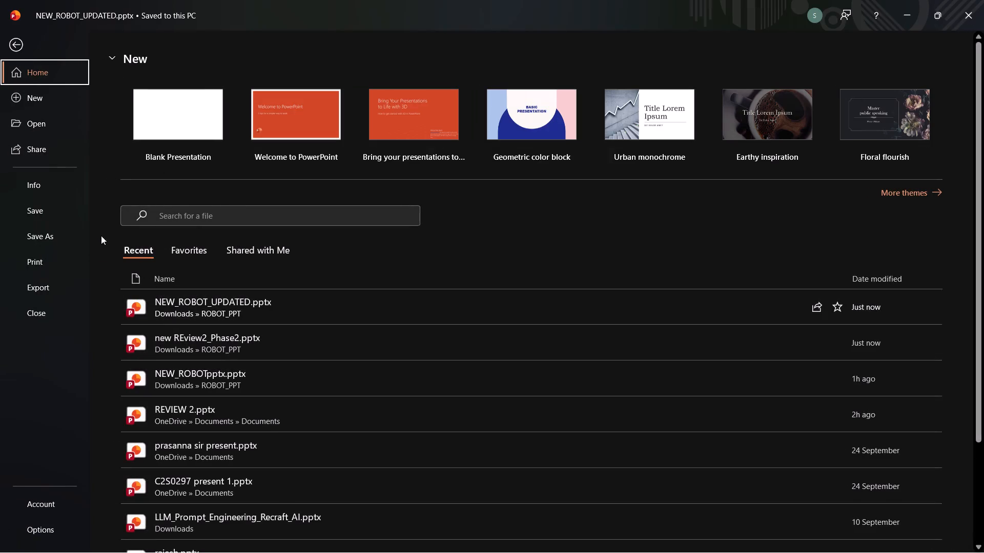
click(55, 236)
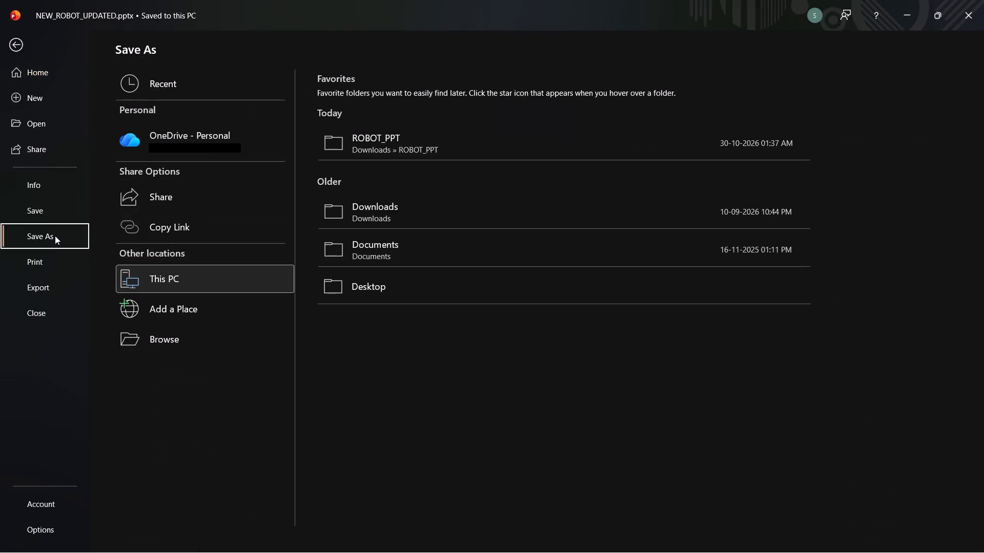
double_click(413, 211)
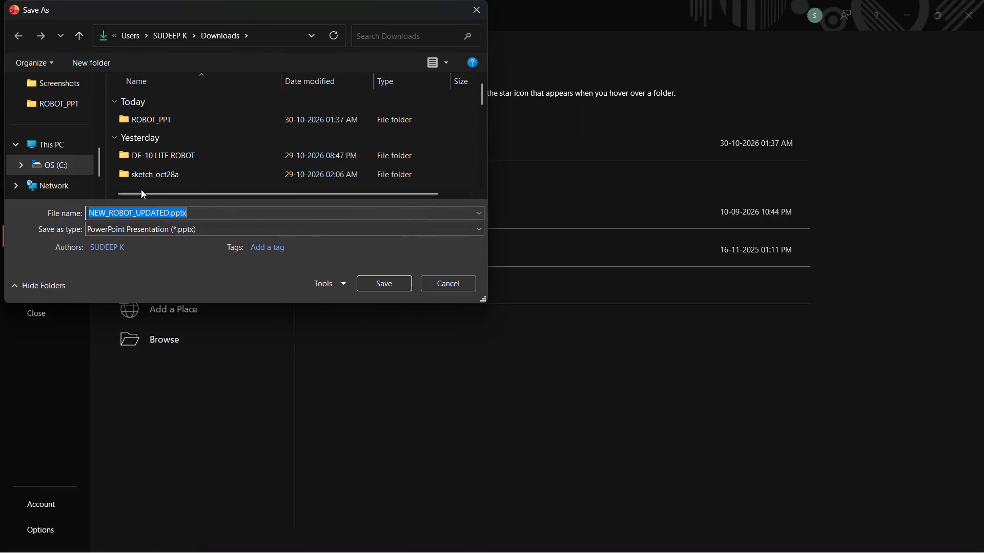
click(197, 211)
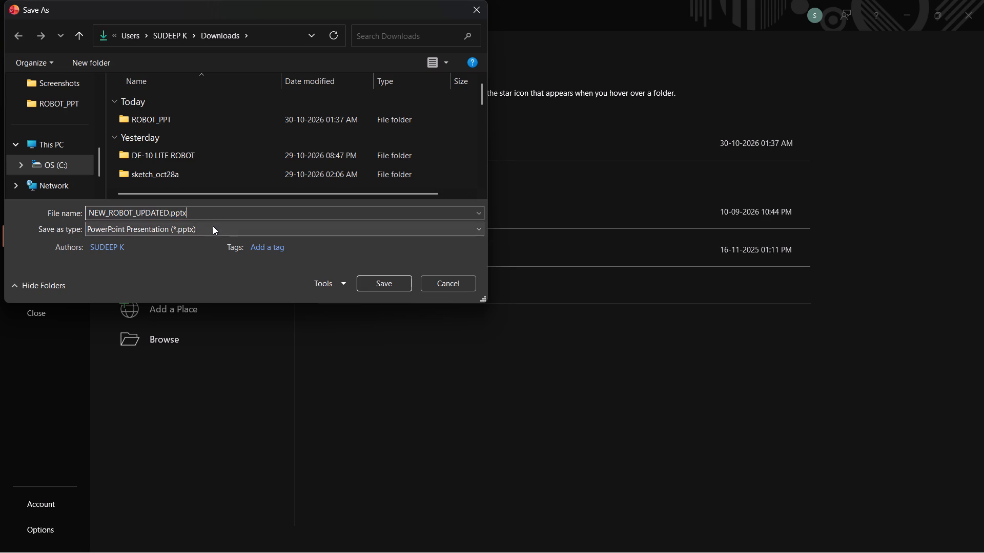
click(167, 210)
key(BackSpace)
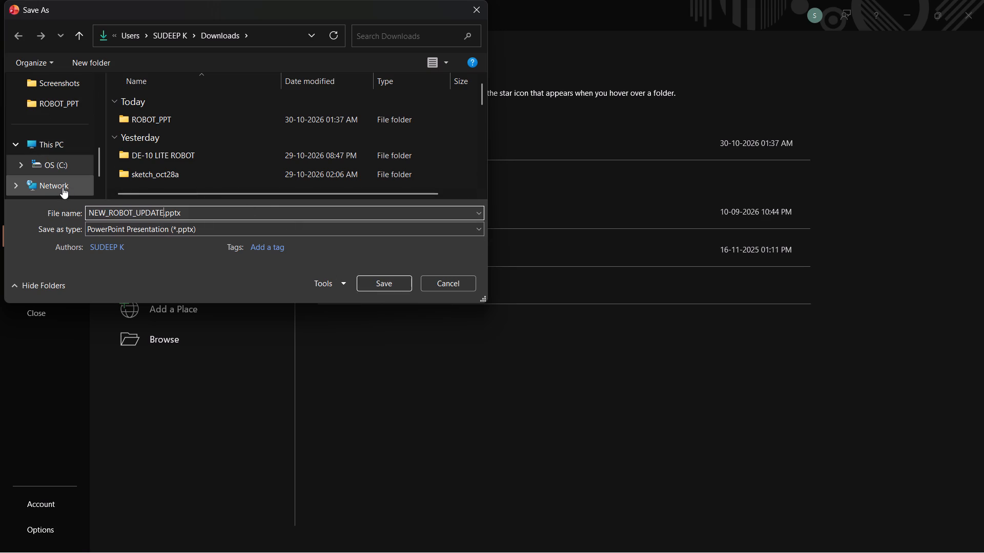
scroll(63, 187, down, 1)
scroll(63, 187, up, 2)
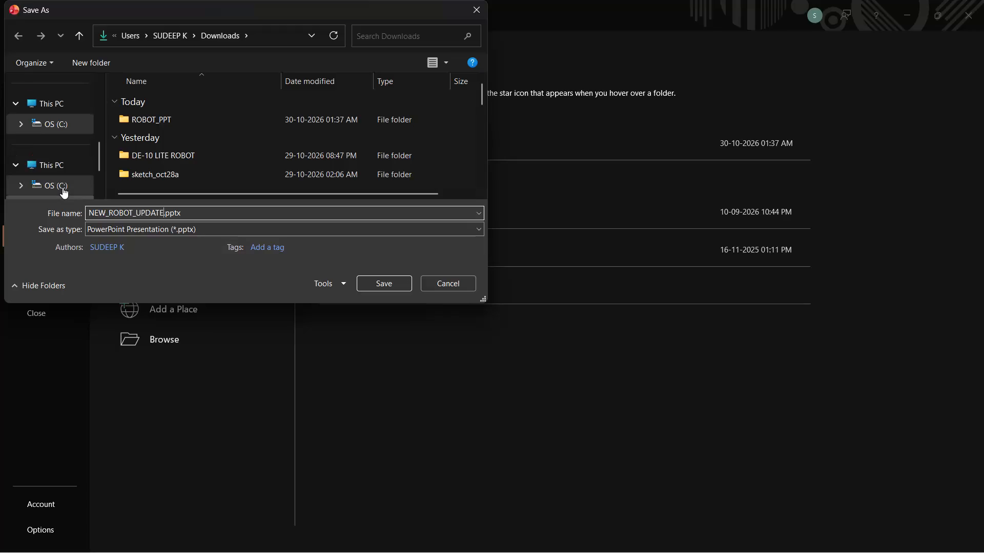
scroll(63, 187, up, 4)
click(61, 188)
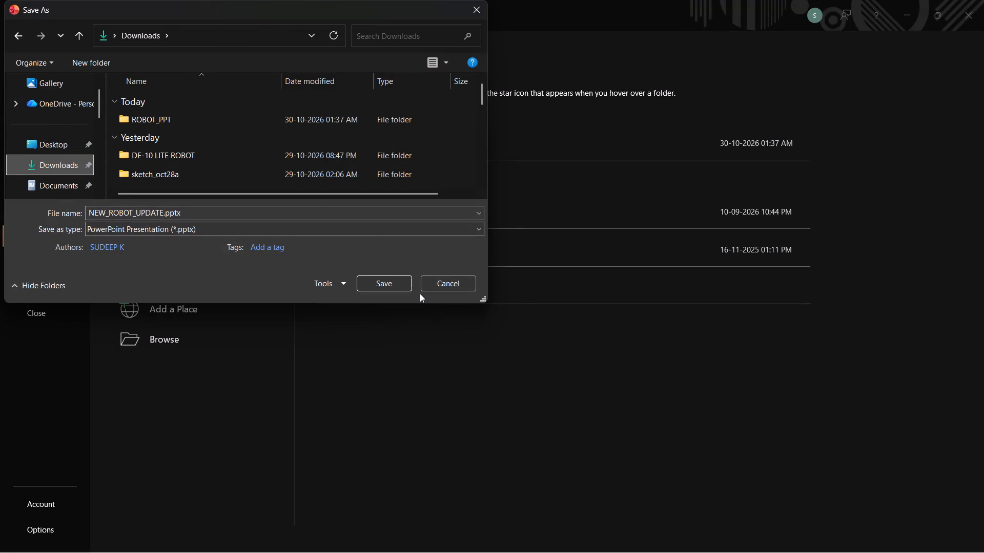
click(374, 281)
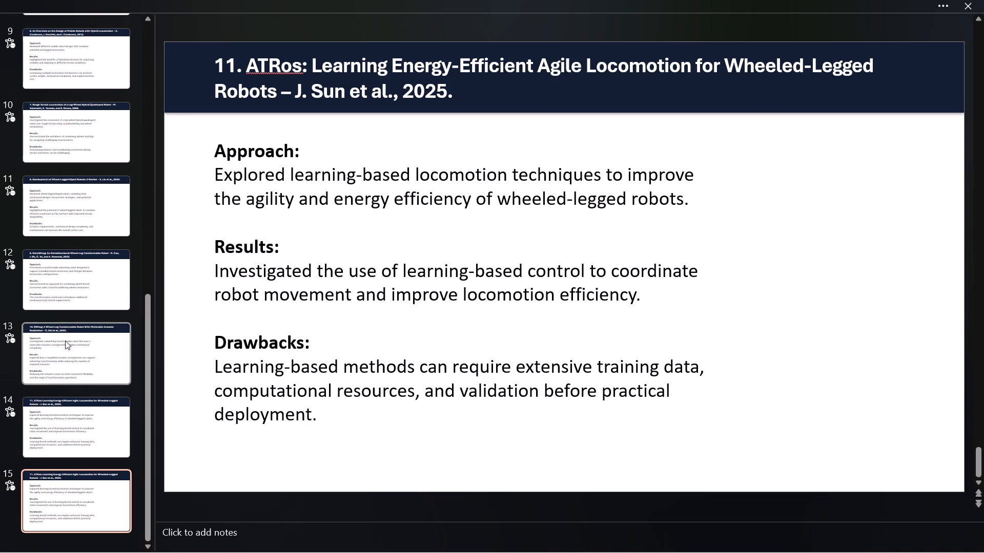
Review the Humanoid Robot slides from the title slide through the literature survey to the last slide.
scroll(74, 460, down, 2)
scroll(55, 456, up, 13)
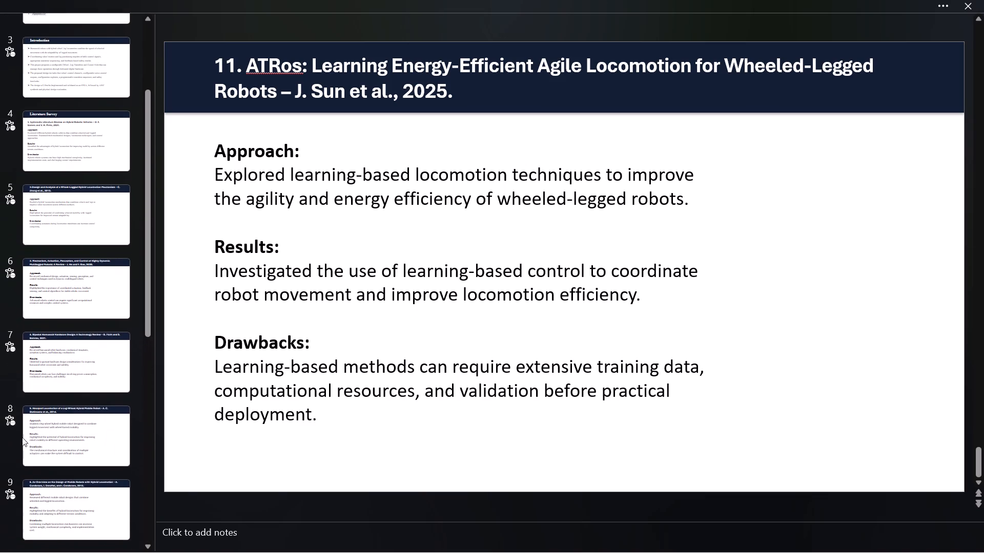
scroll(22, 437, up, 7)
click(99, 49)
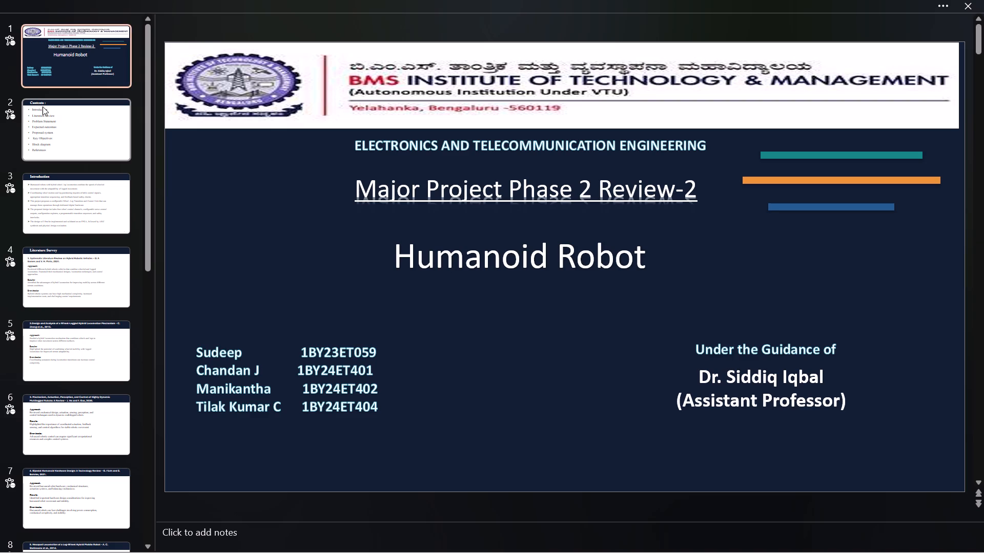
click(45, 119)
click(88, 212)
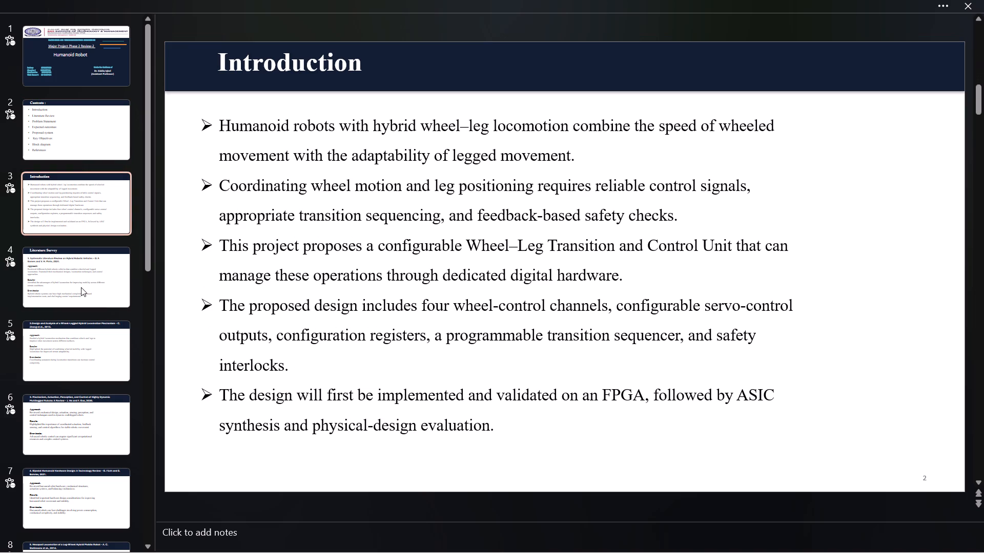
click(81, 287)
click(99, 341)
click(101, 415)
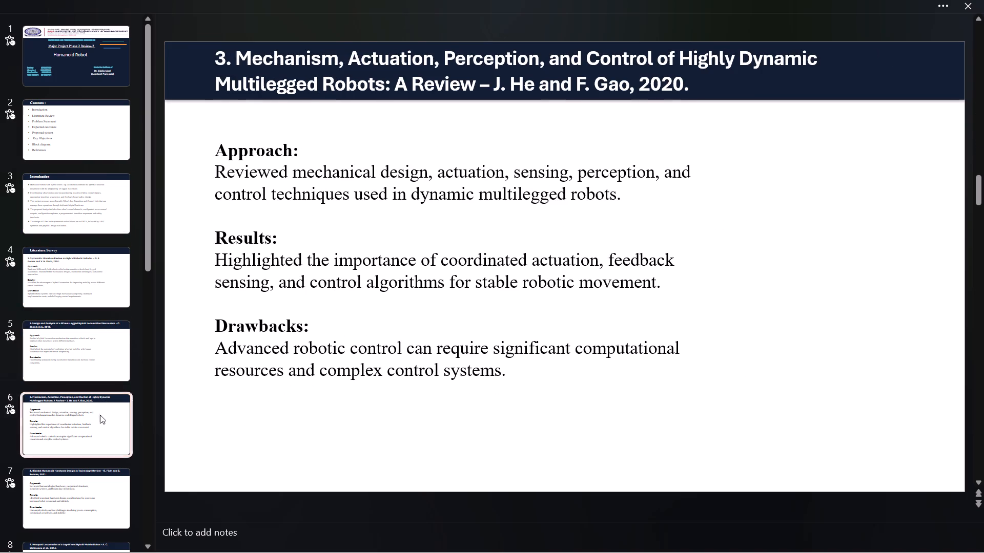
scroll(100, 411, down, 3)
click(99, 406)
scroll(78, 450, down, 5)
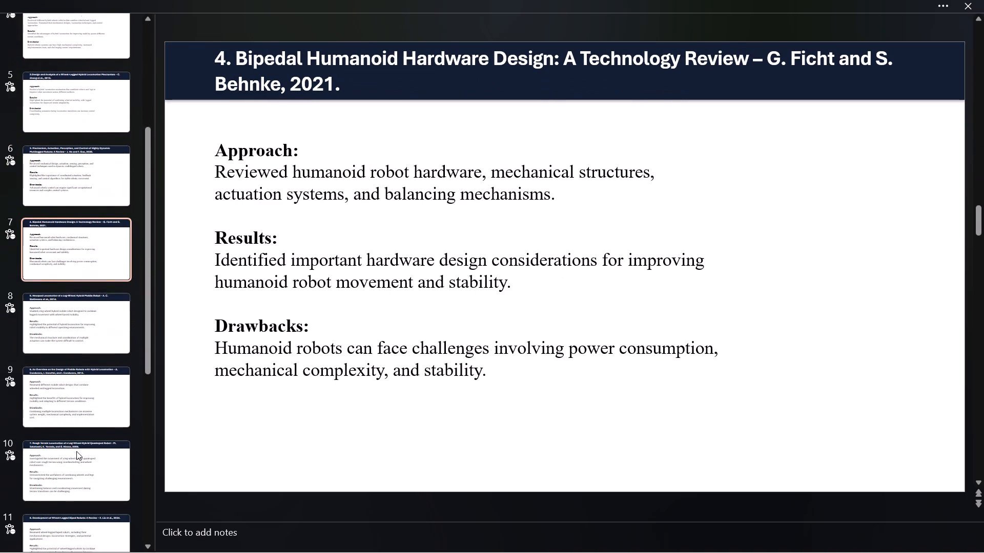
scroll(85, 492, down, 8)
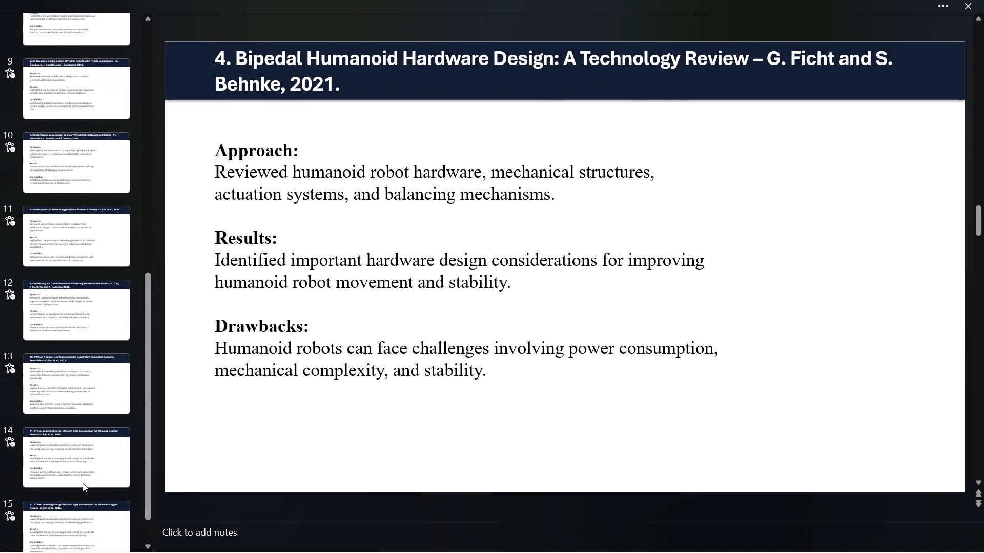
scroll(83, 483, down, 5)
click(74, 490)
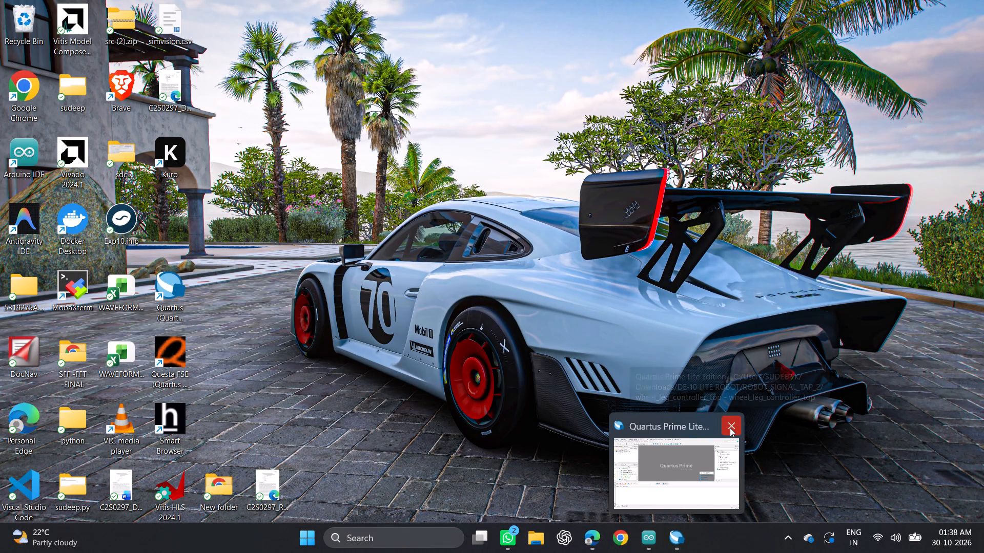
Close the remaining open application windows, Arduino IDE and Microsoft Edge.
click(666, 537)
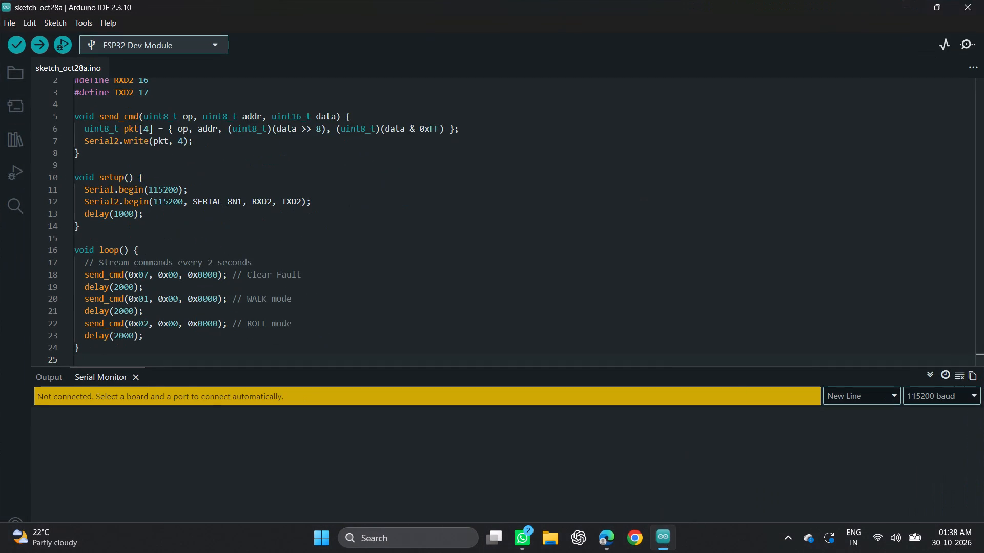
click(977, 1)
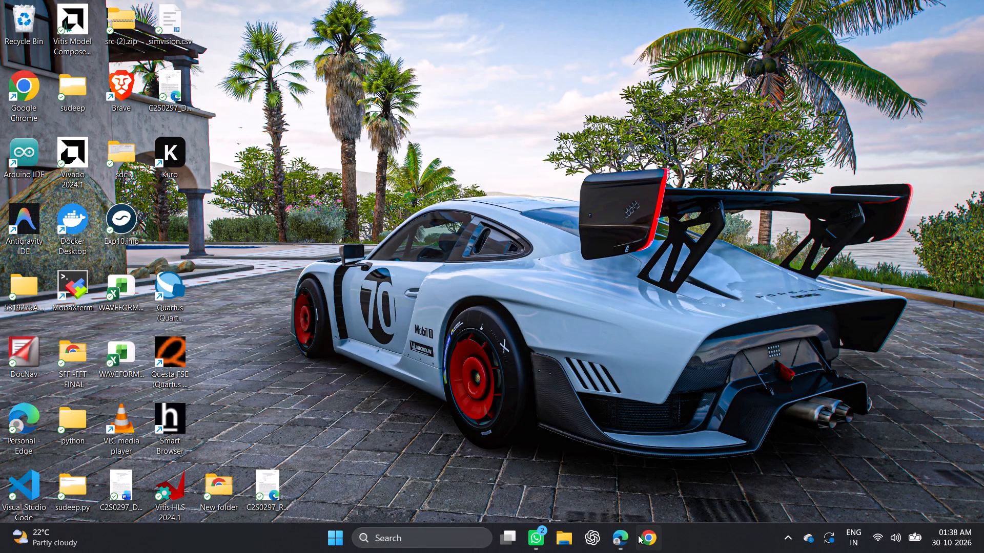
click(618, 535)
click(962, 12)
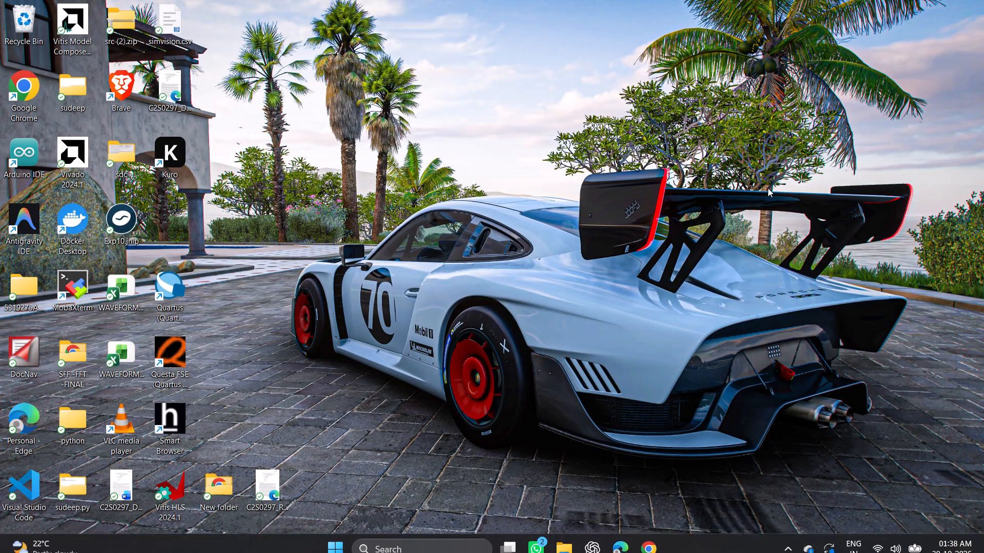